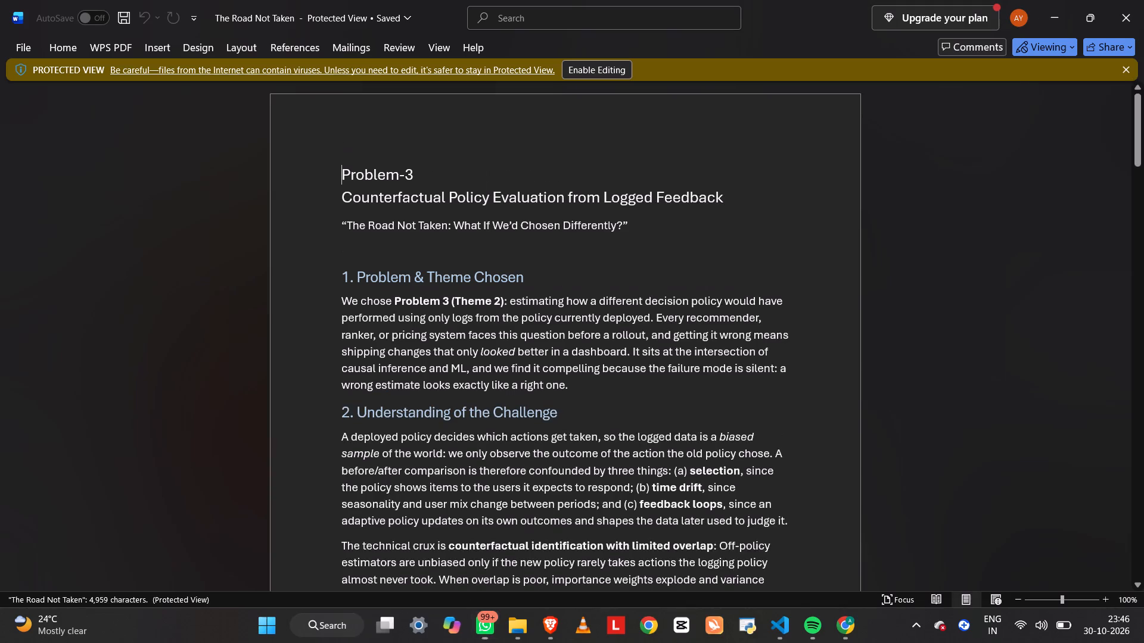
Read through the Counterfactual Policy Evaluation proposal, from the problem statement to the Architecture page at the end.
{"action": "scroll", "coordinate": [561, 324], "scroll_direction": "down", "scroll_amount": 2}
{"action": "scroll", "coordinate": [646, 292], "scroll_direction": "down", "scroll_amount": 4}
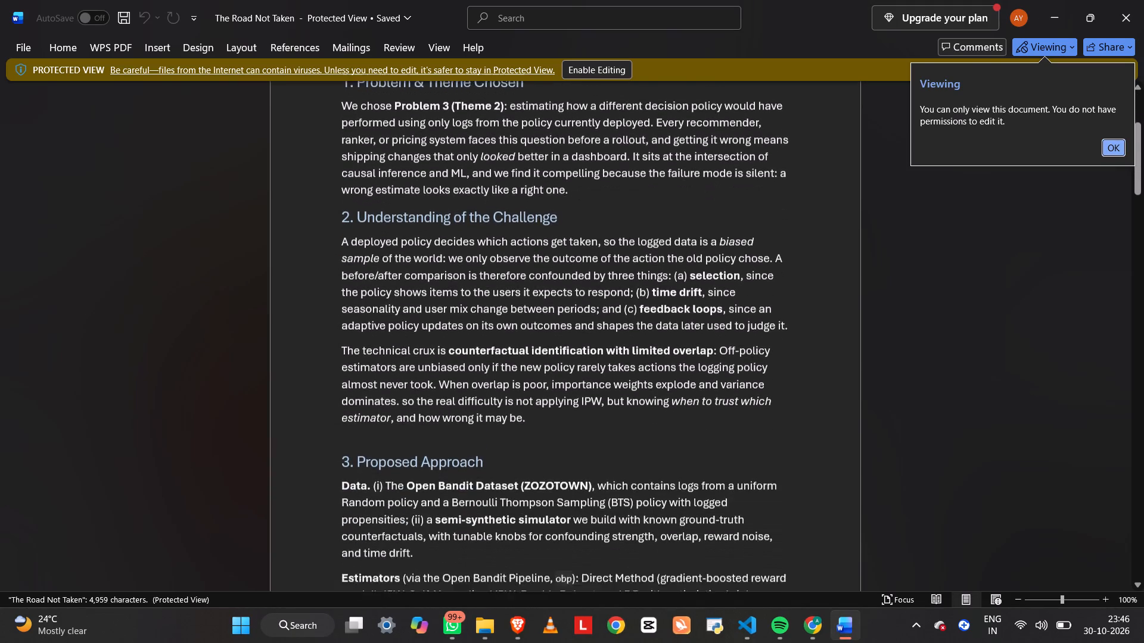
{"action": "scroll", "coordinate": [651, 286], "scroll_direction": "down", "scroll_amount": 5}
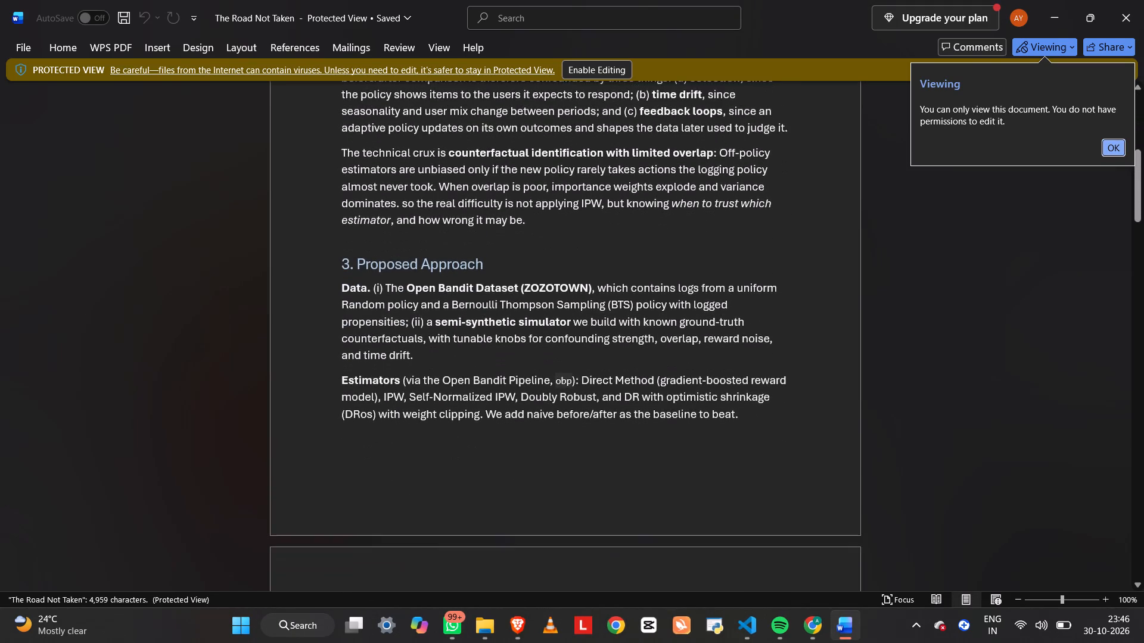
{"action": "scroll", "coordinate": [658, 281], "scroll_direction": "down", "scroll_amount": 1}
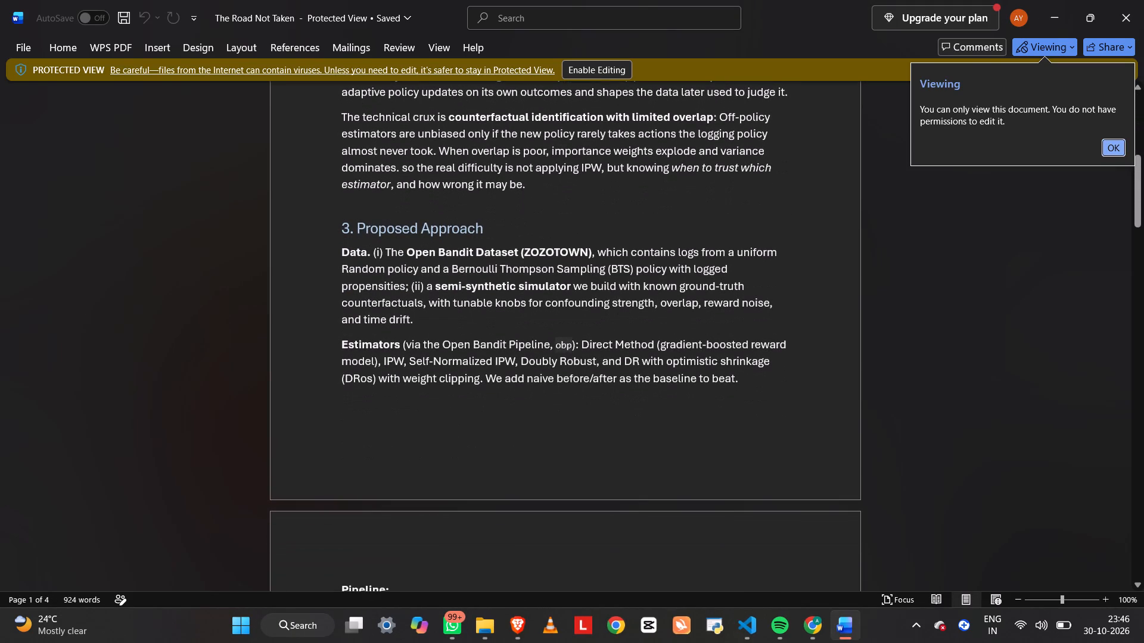
{"action": "scroll", "coordinate": [666, 281], "scroll_direction": "down", "scroll_amount": 2}
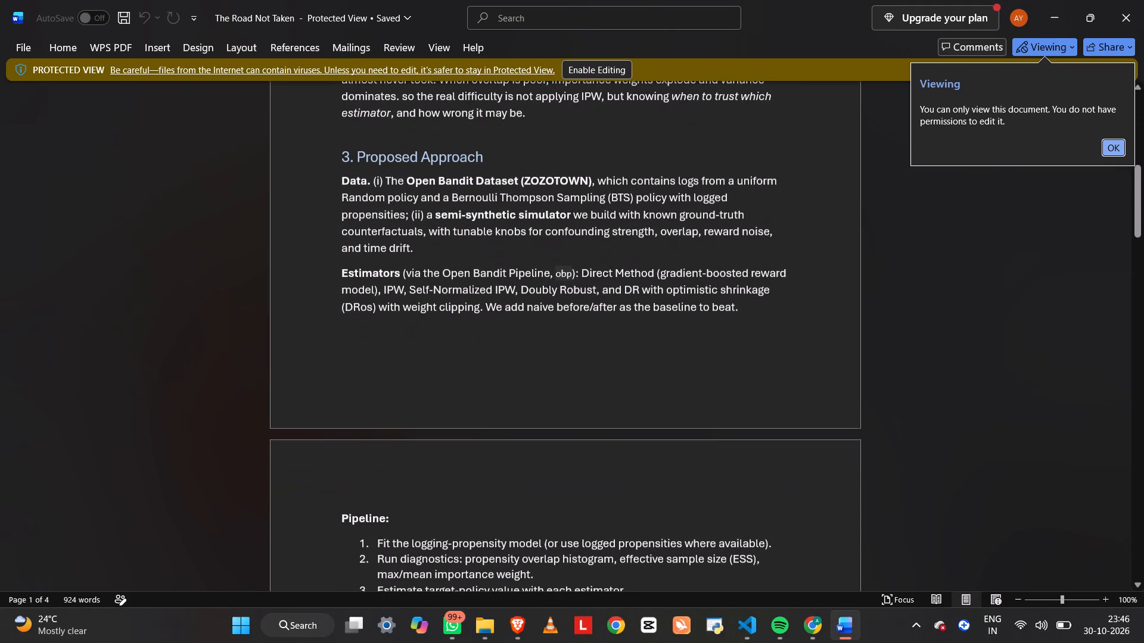
{"action": "scroll", "coordinate": [699, 291], "scroll_direction": "down", "scroll_amount": 5}
{"action": "scroll", "coordinate": [773, 250], "scroll_direction": "down", "scroll_amount": 7}
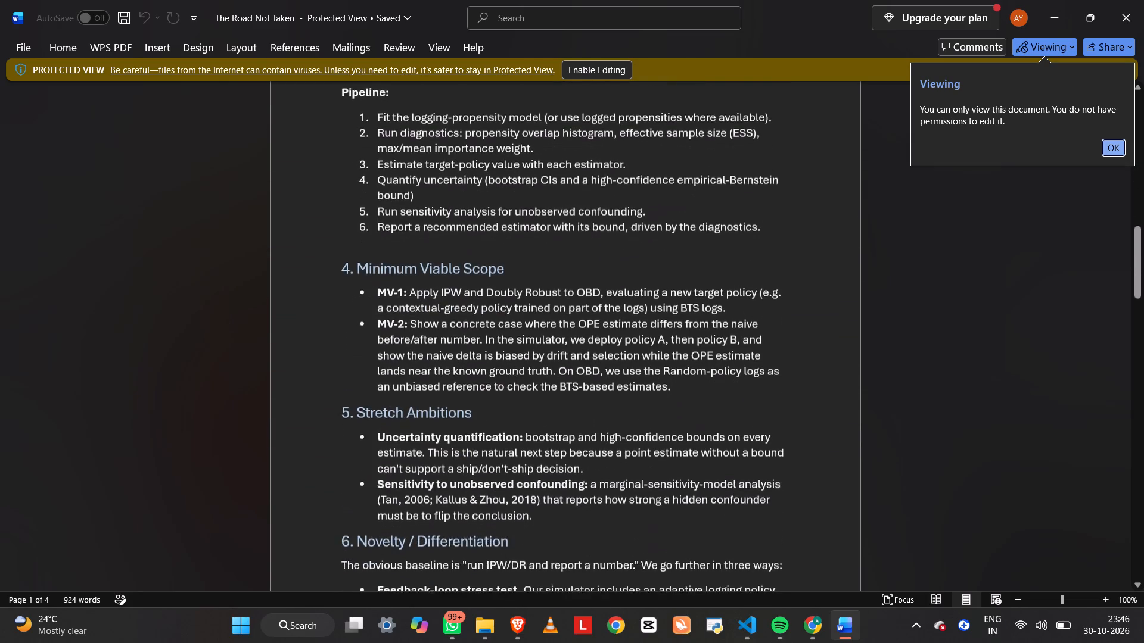
{"action": "scroll", "coordinate": [780, 243], "scroll_direction": "down", "scroll_amount": 16}
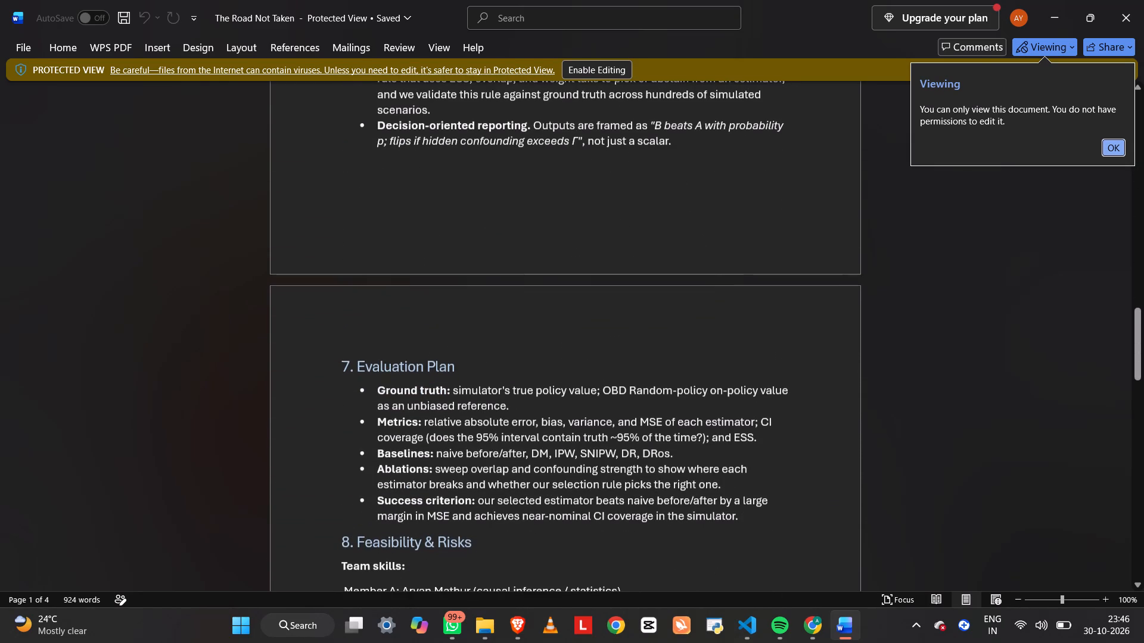
{"action": "scroll", "coordinate": [810, 245], "scroll_direction": "down", "scroll_amount": 10}
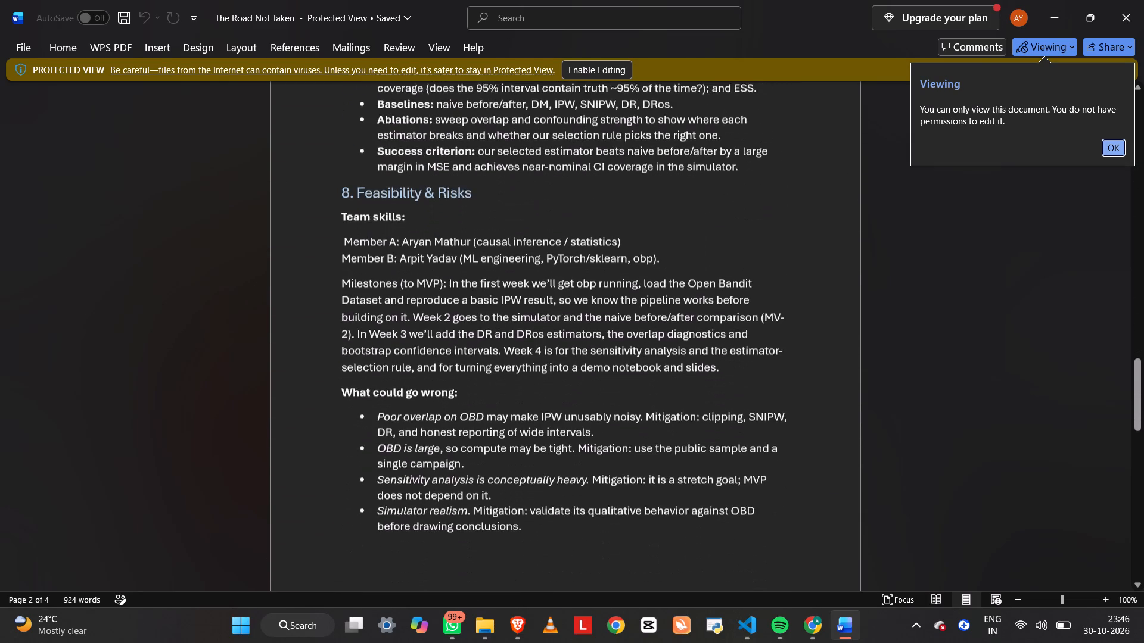
{"action": "scroll", "coordinate": [801, 247], "scroll_direction": "down", "scroll_amount": 19}
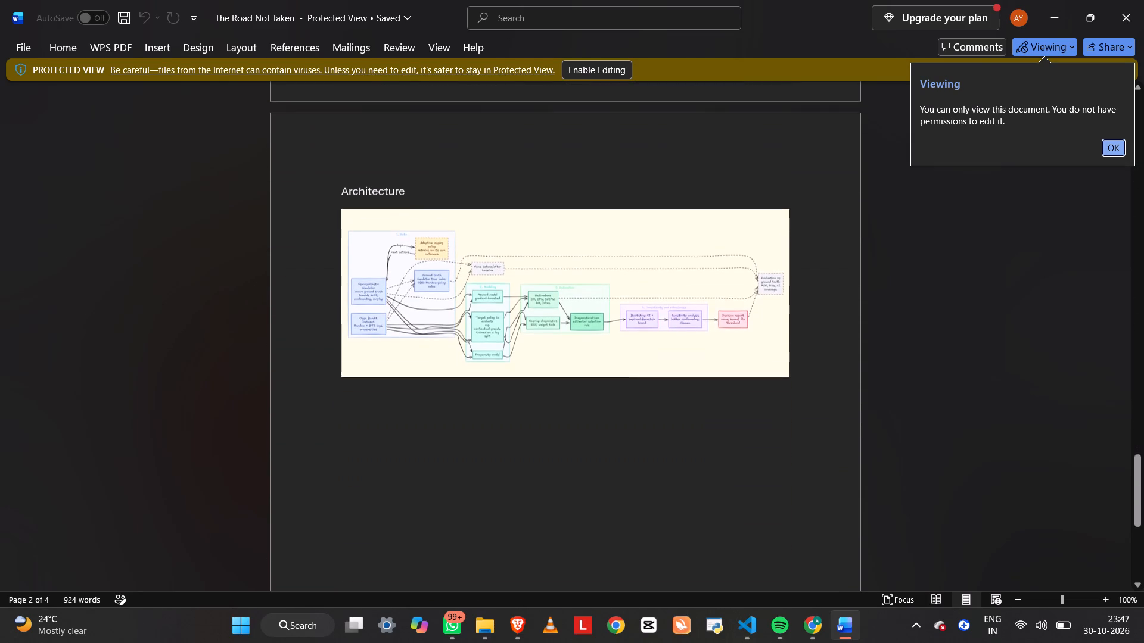
Examine the Architecture diagram enlarged to 330%, following the flow through its Data, Modeling and Estimation stages.
{"action": "scroll", "coordinate": [801, 245], "scroll_direction": "up", "scroll_amount": 7}
{"action": "scroll", "coordinate": [826, 202], "scroll_direction": "up", "scroll_amount": 5}
{"action": "scroll", "coordinate": [826, 203], "scroll_direction": "down", "scroll_amount": 13}
{"action": "scroll", "coordinate": [506, 288], "scroll_direction": "up", "scroll_amount": 1}
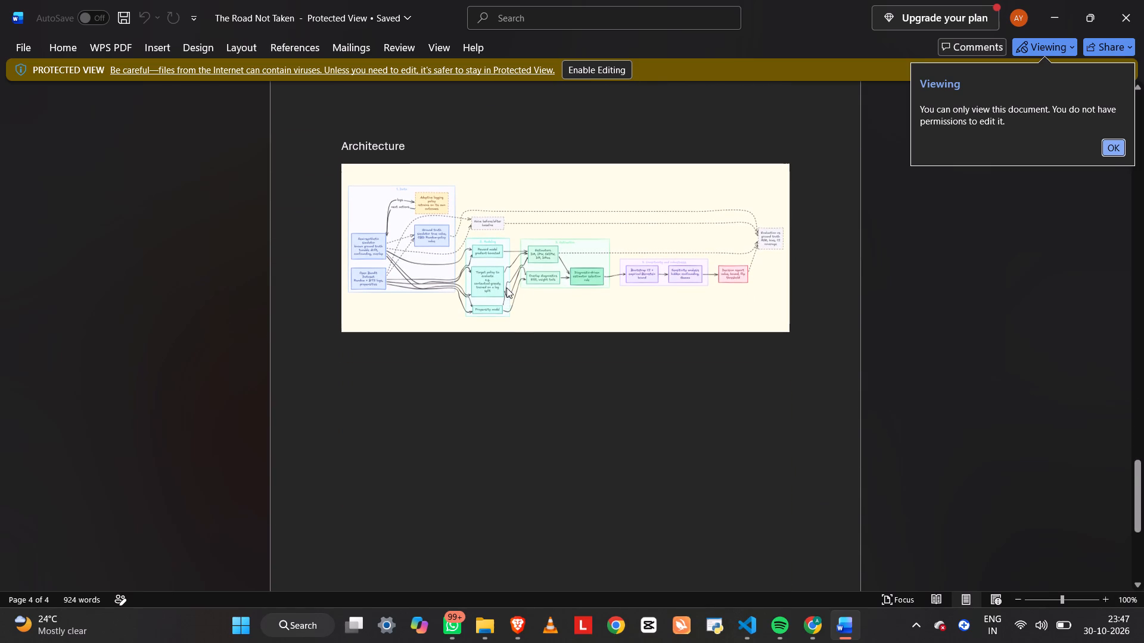
{"action": "scroll", "coordinate": [506, 288], "scroll_direction": "up", "scroll_amount": 1}
{"action": "scroll", "coordinate": [506, 288], "scroll_direction": "up", "scroll_amount": 9, "text": "ctrl"}
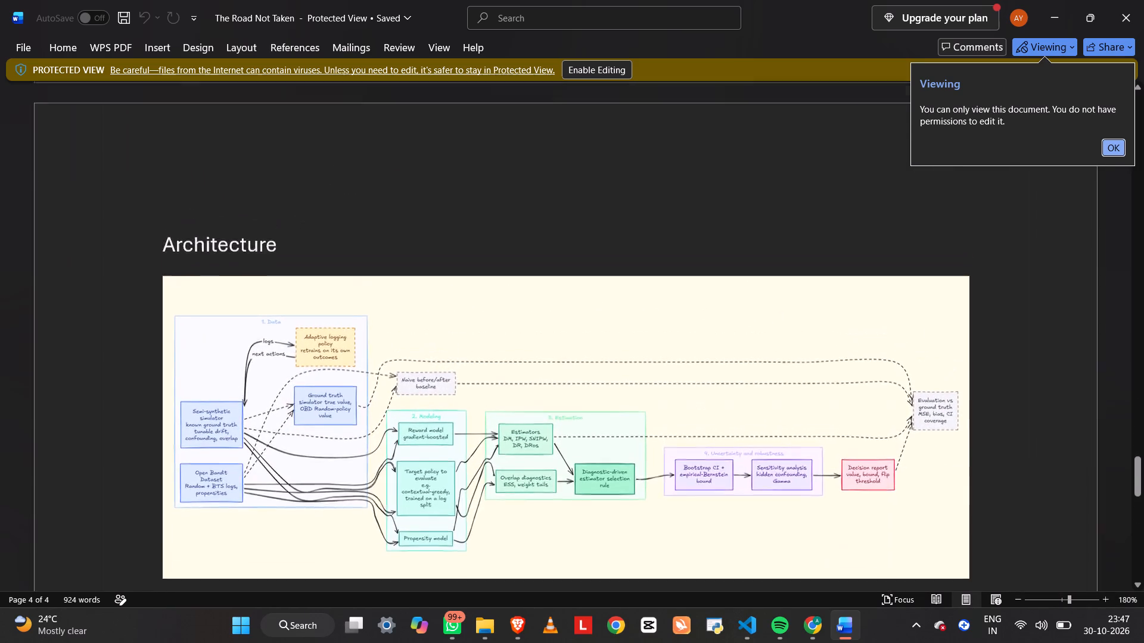
{"action": "scroll", "coordinate": [506, 288], "scroll_direction": "up", "scroll_amount": 3, "text": "ctrl"}
{"action": "scroll", "coordinate": [506, 288], "scroll_direction": "up", "scroll_amount": 3}
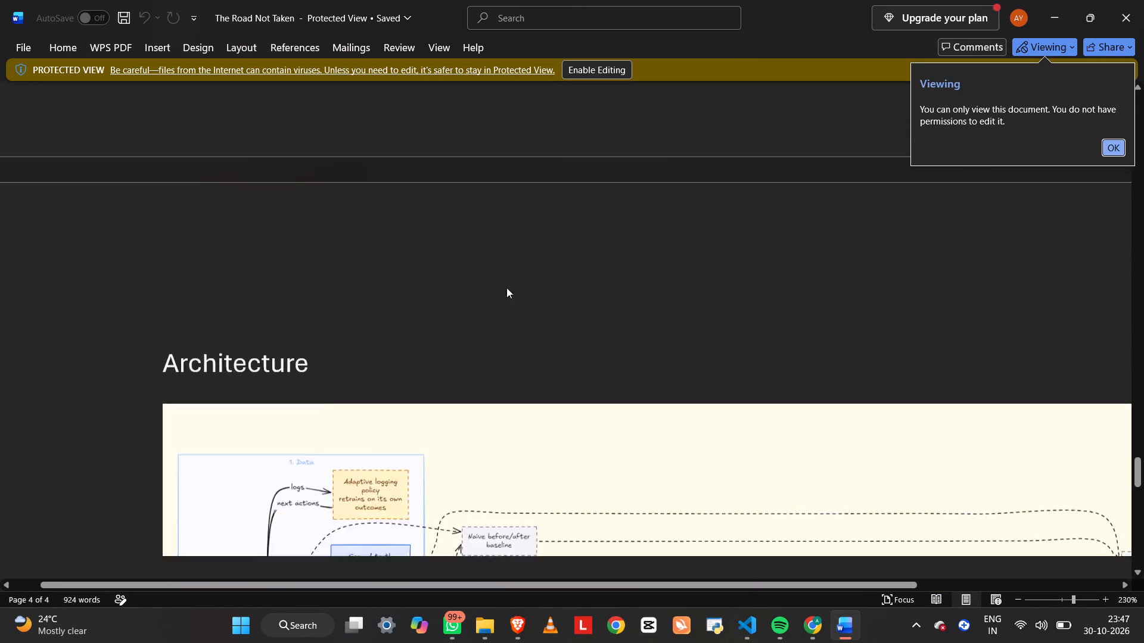
{"action": "scroll", "coordinate": [507, 287], "scroll_direction": "up", "scroll_amount": 10, "text": "ctrl"}
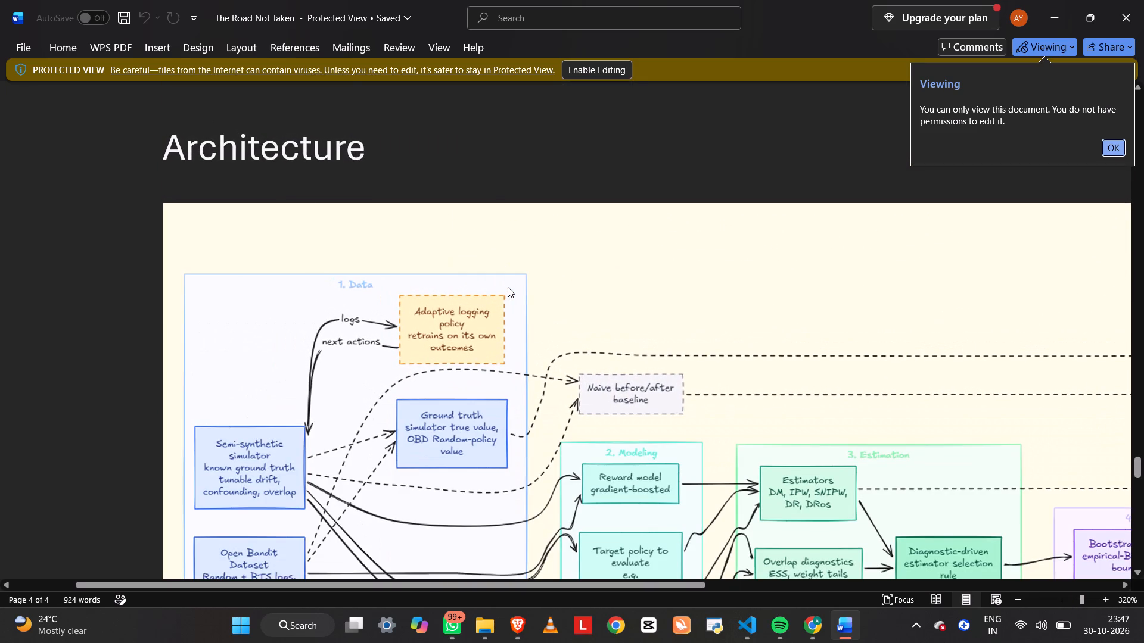
{"action": "scroll", "coordinate": [512, 287], "scroll_direction": "up", "scroll_amount": 2}
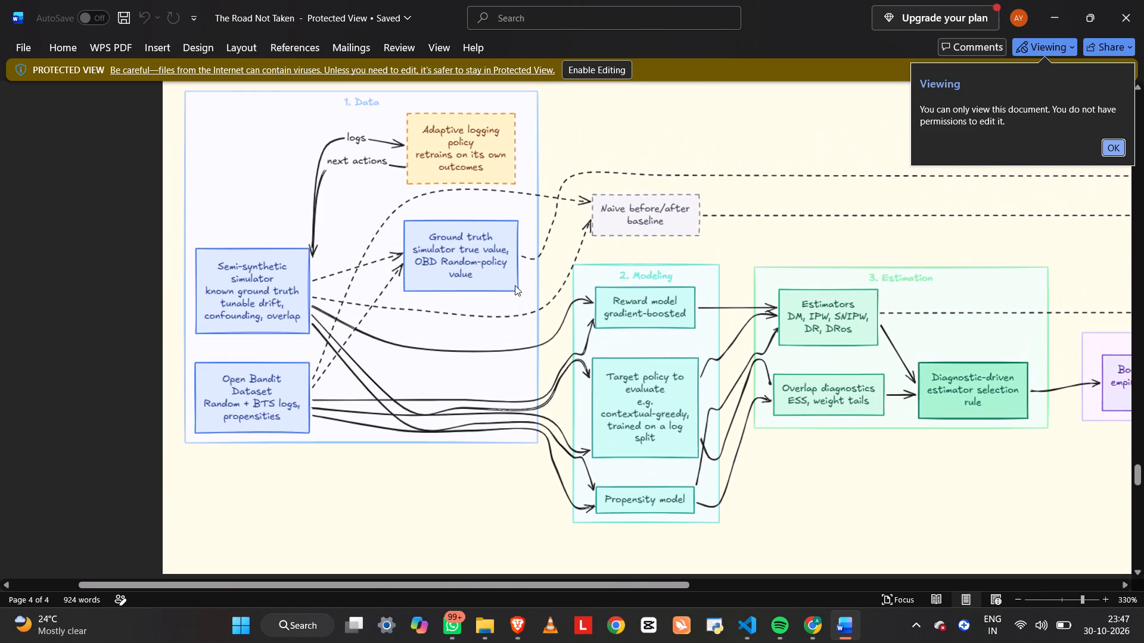
{"action": "scroll", "coordinate": [515, 285], "scroll_direction": "up", "scroll_amount": 1}
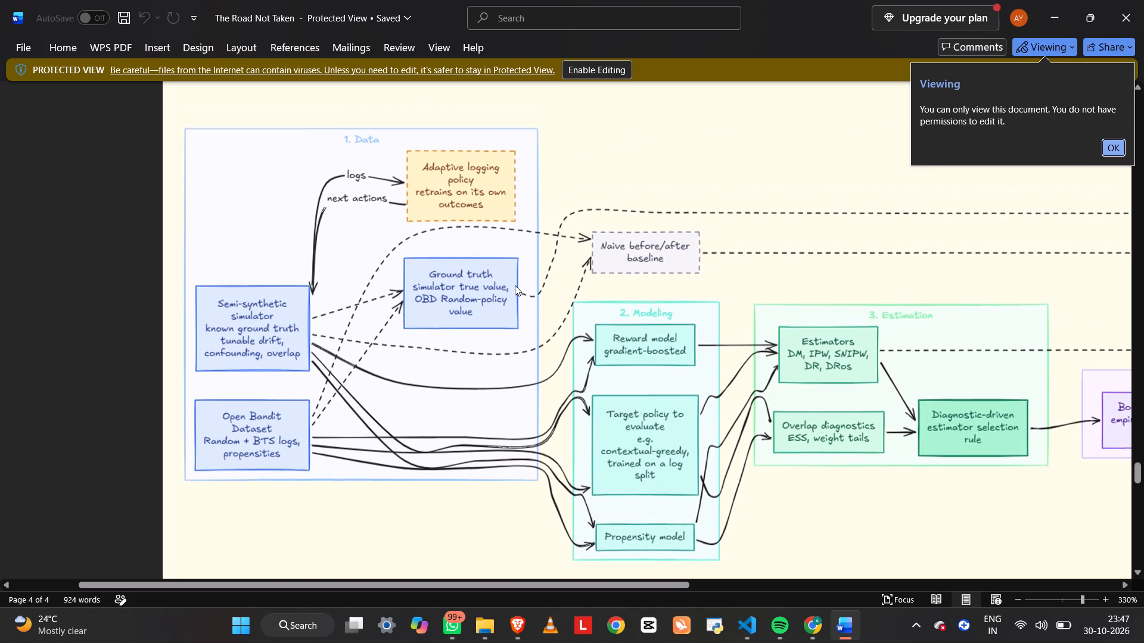
{"action": "scroll", "coordinate": [515, 285], "scroll_direction": "up", "scroll_amount": 1}
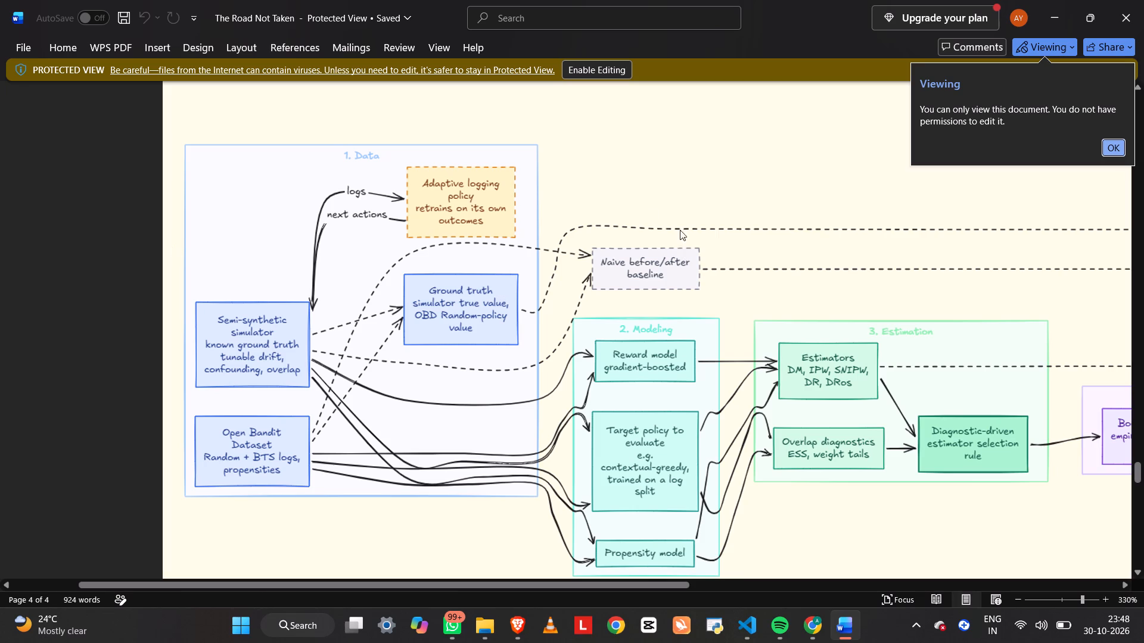
Examine the rest of the Architecture diagram, including the Uncertainty and robustness stage, decision report and ground-truth evaluation, finishing at 200% zoom.
{"action": "scroll", "coordinate": [374, 410], "scroll_direction": "up", "scroll_amount": 2}
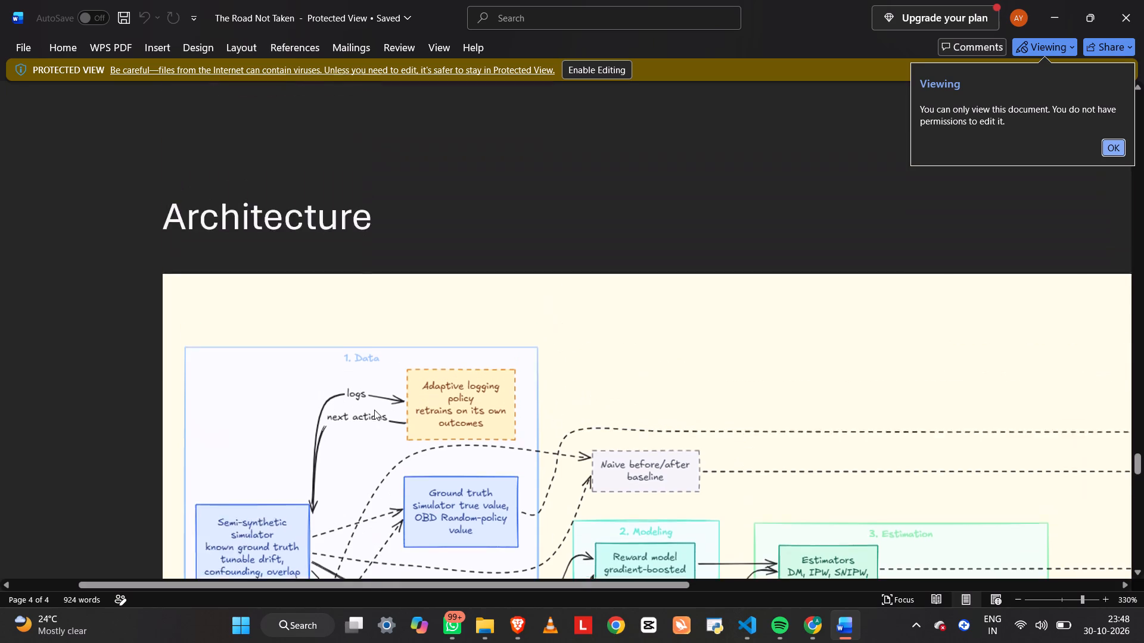
{"action": "scroll", "coordinate": [385, 395], "scroll_direction": "down", "scroll_amount": 4}
{"action": "scroll", "coordinate": [395, 386], "scroll_direction": "up", "scroll_amount": 2}
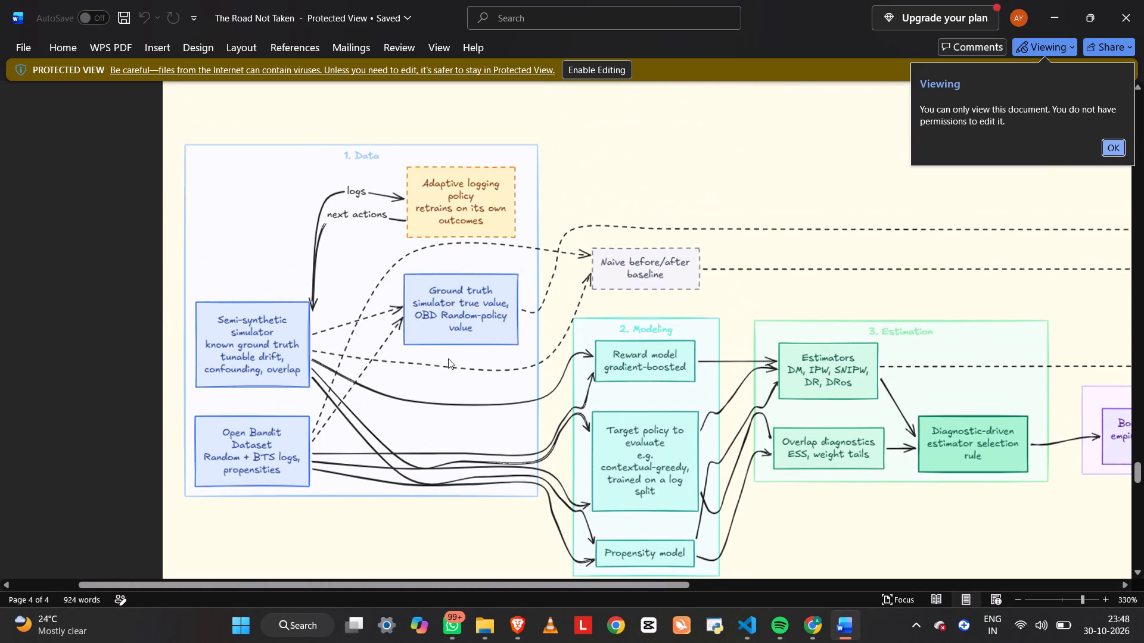
{"action": "scroll", "coordinate": [448, 358], "scroll_direction": "left", "scroll_amount": 2}
{"action": "scroll", "coordinate": [448, 358], "scroll_direction": "right", "scroll_amount": 2}
{"action": "scroll", "coordinate": [448, 358], "scroll_direction": "down", "scroll_amount": 4, "text": "ctrl"}
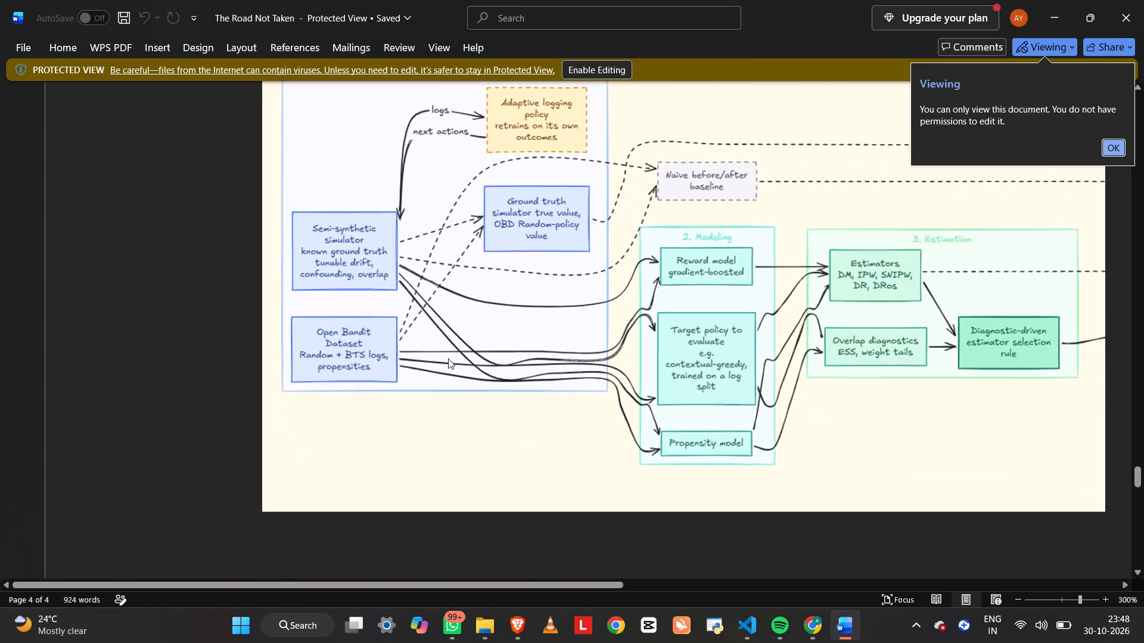
{"action": "scroll", "coordinate": [448, 358], "scroll_direction": "down", "scroll_amount": 2, "text": "ctrl"}
{"action": "scroll", "coordinate": [449, 358], "scroll_direction": "left", "scroll_amount": 1}
{"action": "scroll", "coordinate": [449, 358], "scroll_direction": "down", "scroll_amount": 6, "text": "ctrl"}
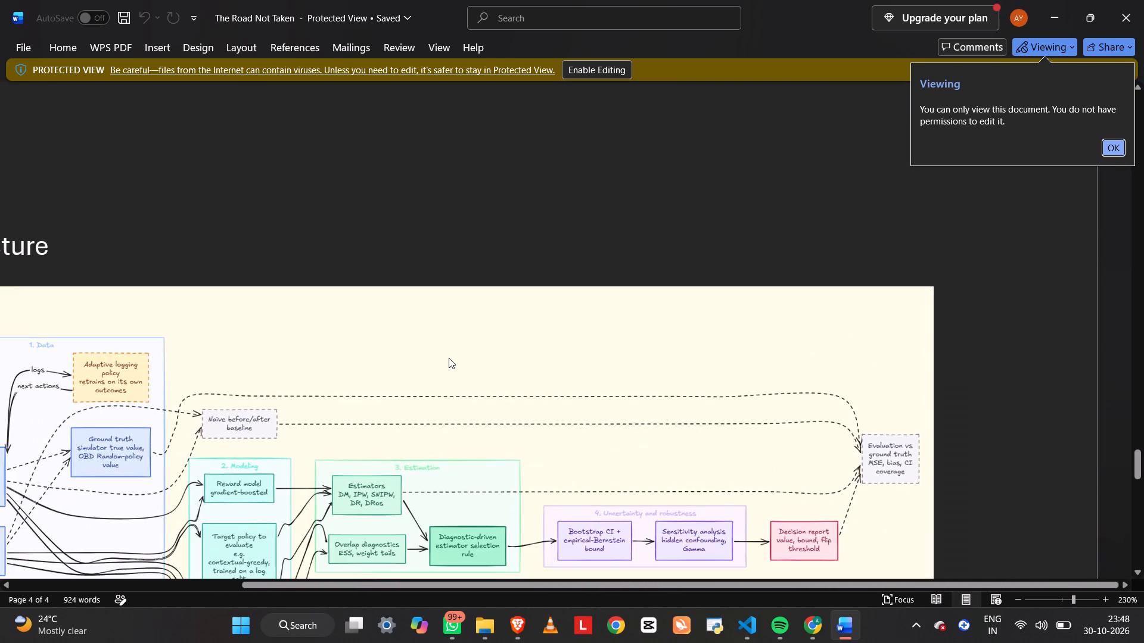
{"action": "scroll", "coordinate": [449, 358], "scroll_direction": "down", "scroll_amount": 4, "text": "ctrl"}
Review the written sections of the proposal again at 200% zoom, from scope, pipeline and feasibility back to the title.
{"action": "scroll", "coordinate": [449, 358], "scroll_direction": "up", "scroll_amount": 5}
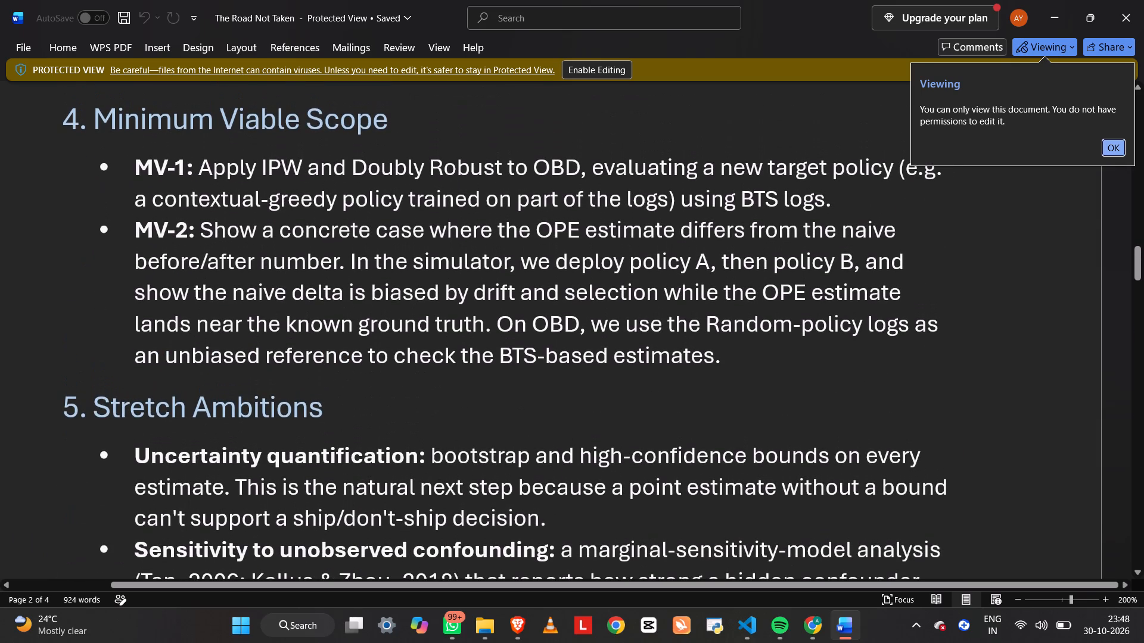
{"action": "scroll", "coordinate": [446, 367], "scroll_direction": "up", "scroll_amount": 5}
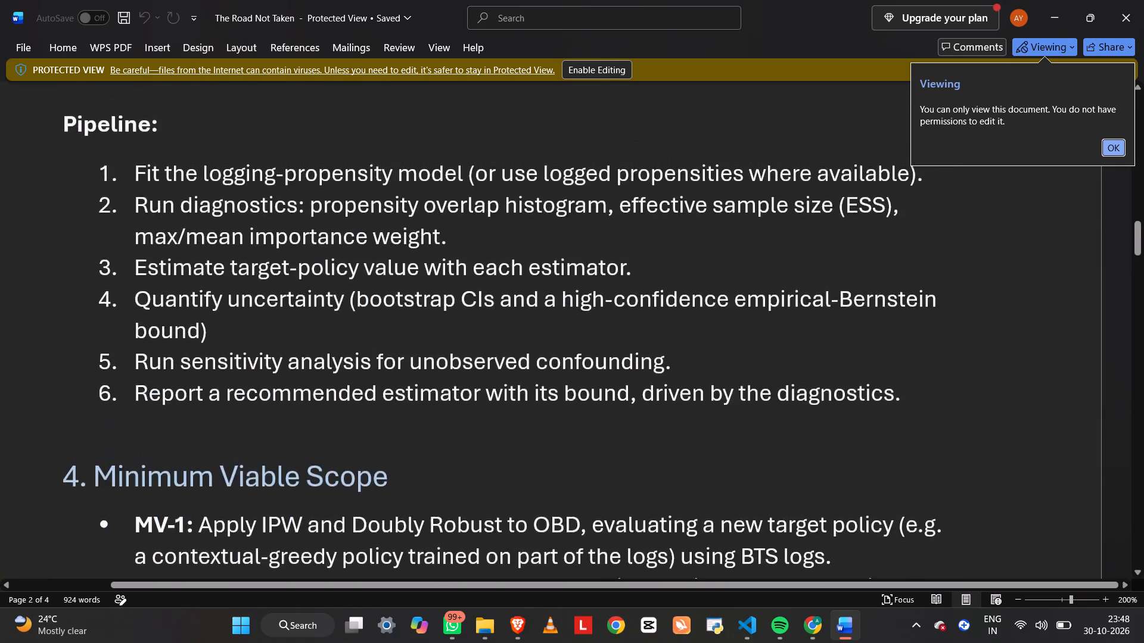
{"action": "scroll", "coordinate": [446, 367], "scroll_direction": "up", "scroll_amount": 4}
{"action": "scroll", "coordinate": [446, 367], "scroll_direction": "up", "scroll_amount": 20}
{"action": "scroll", "coordinate": [446, 367], "scroll_direction": "up", "scroll_amount": 14}
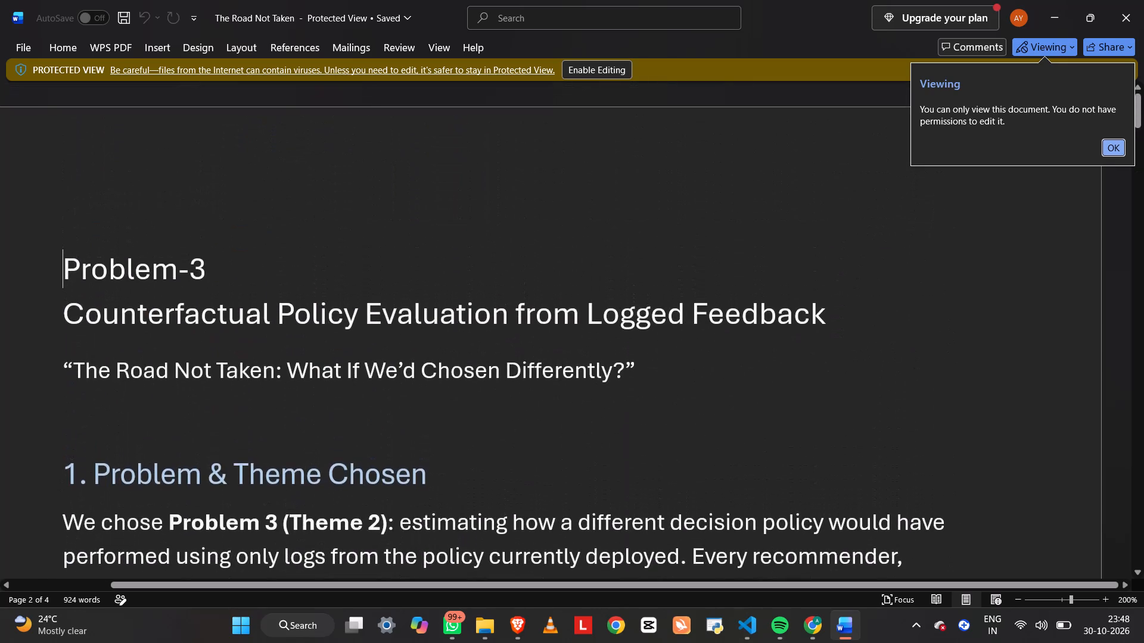
{"action": "scroll", "coordinate": [665, 417], "scroll_direction": "down", "scroll_amount": 6}
{"action": "scroll", "coordinate": [665, 417], "scroll_direction": "up", "scroll_amount": 3}
{"action": "scroll", "coordinate": [665, 417], "scroll_direction": "down", "scroll_amount": 14}
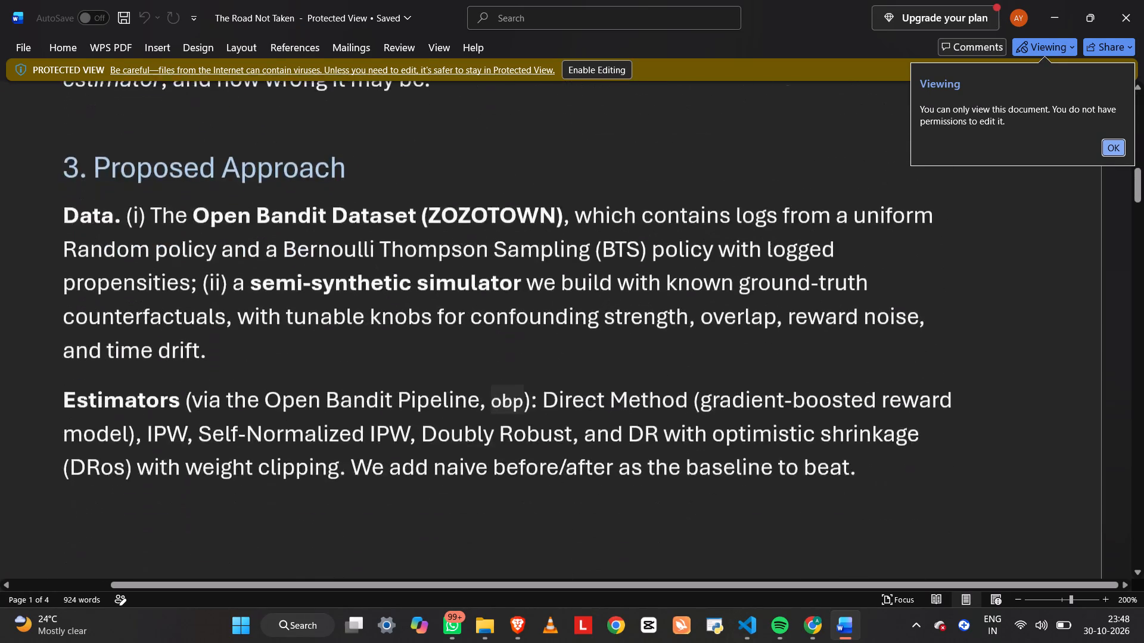
{"action": "scroll", "coordinate": [665, 417], "scroll_direction": "down", "scroll_amount": 20}
{"action": "scroll", "coordinate": [665, 417], "scroll_direction": "down", "scroll_amount": 20}
{"action": "scroll", "coordinate": [665, 417], "scroll_direction": "down", "scroll_amount": 8}
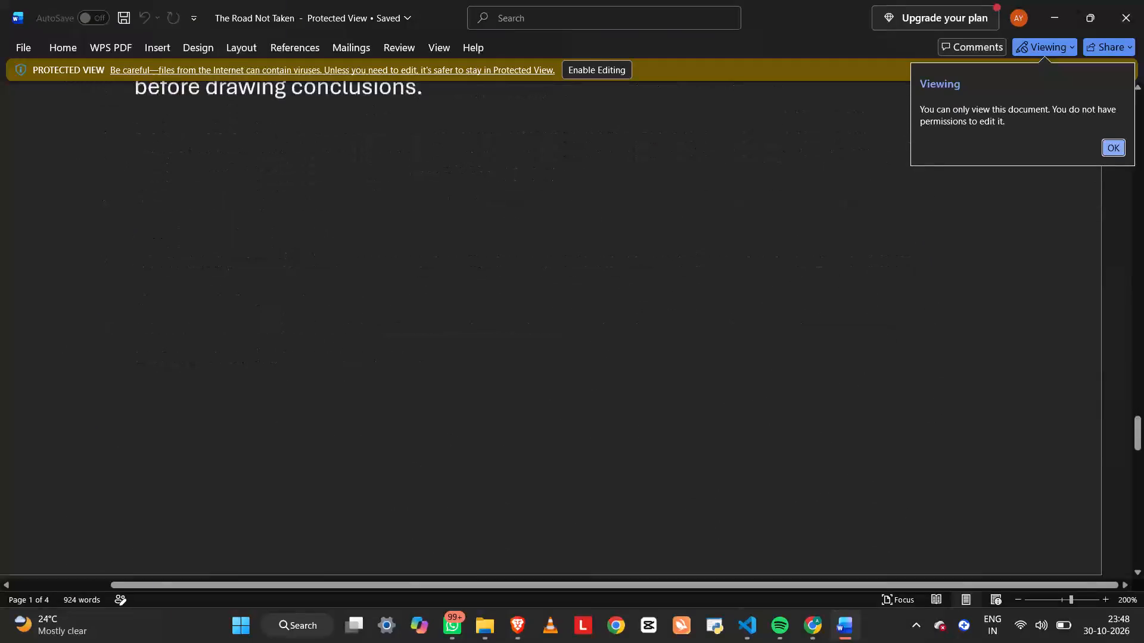
{"action": "scroll", "coordinate": [679, 422], "scroll_direction": "down", "scroll_amount": 10}
{"action": "scroll", "coordinate": [679, 422], "scroll_direction": "up", "scroll_amount": 20}
{"action": "scroll", "coordinate": [679, 422], "scroll_direction": "up", "scroll_amount": 5}
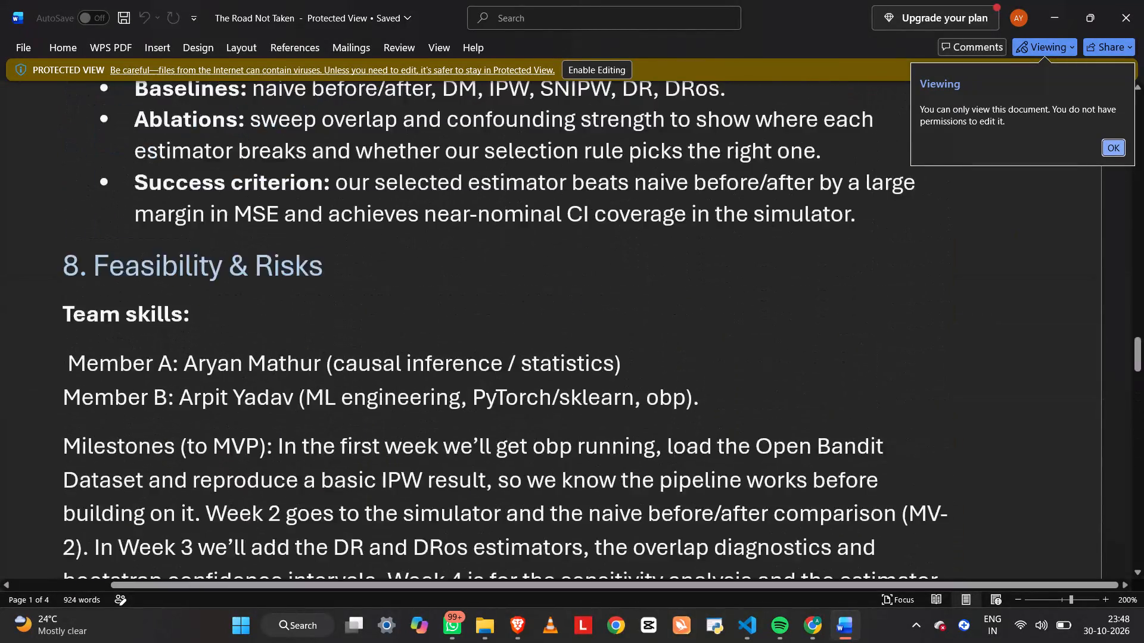
{"action": "scroll", "coordinate": [679, 422], "scroll_direction": "up", "scroll_amount": 20}
{"action": "scroll", "coordinate": [679, 422], "scroll_direction": "up", "scroll_amount": 20}
{"action": "scroll", "coordinate": [679, 422], "scroll_direction": "up", "scroll_amount": 7}
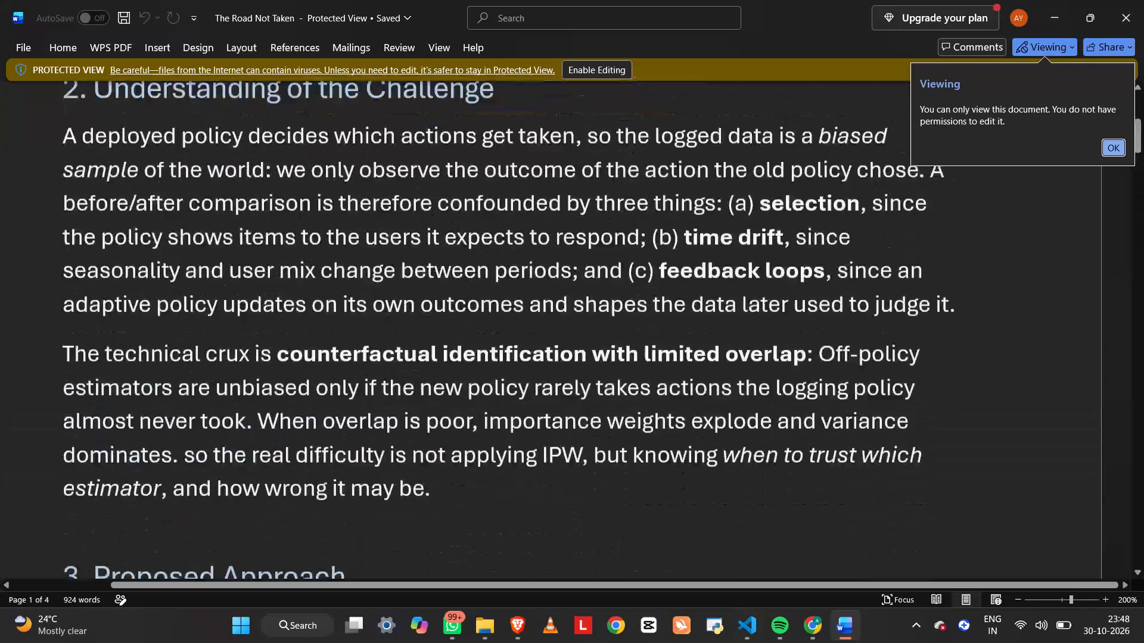
{"action": "scroll", "coordinate": [679, 422], "scroll_direction": "up", "scroll_amount": 9}
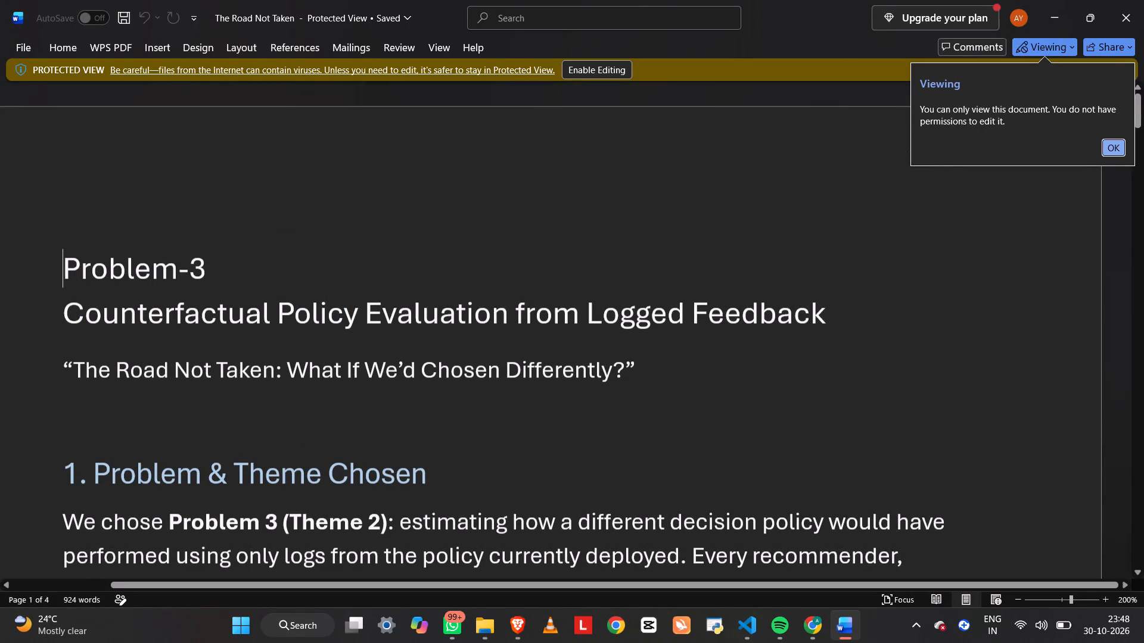
Skim the proposal from its title through the approach and risk mitigations down to the Architecture diagram.
{"action": "scroll", "coordinate": [502, 425], "scroll_direction": "down", "scroll_amount": 2}
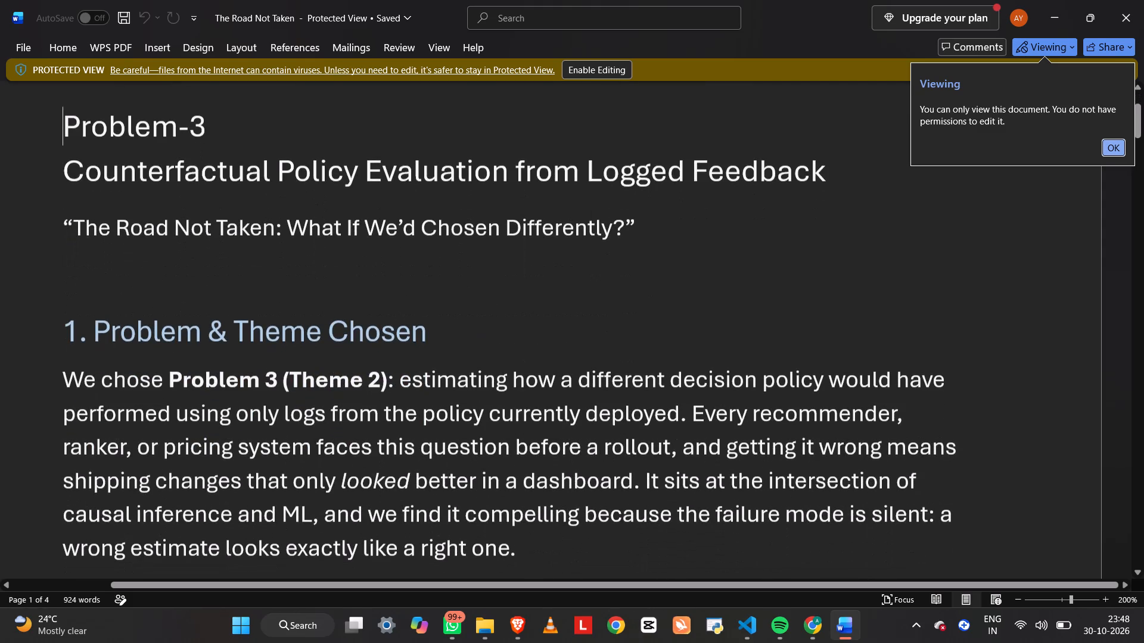
{"action": "scroll", "coordinate": [502, 425], "scroll_direction": "down", "scroll_amount": 11}
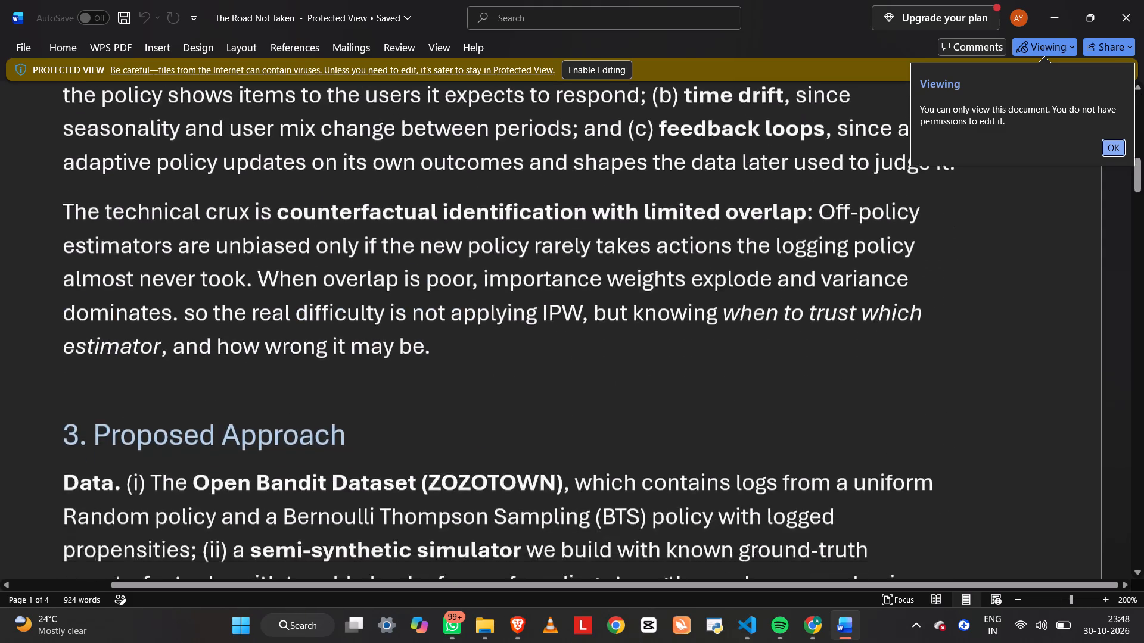
{"action": "scroll", "coordinate": [502, 419], "scroll_direction": "down", "scroll_amount": 20}
{"action": "scroll", "coordinate": [502, 419], "scroll_direction": "down", "scroll_amount": 20}
{"action": "scroll", "coordinate": [502, 419], "scroll_direction": "down", "scroll_amount": 7}
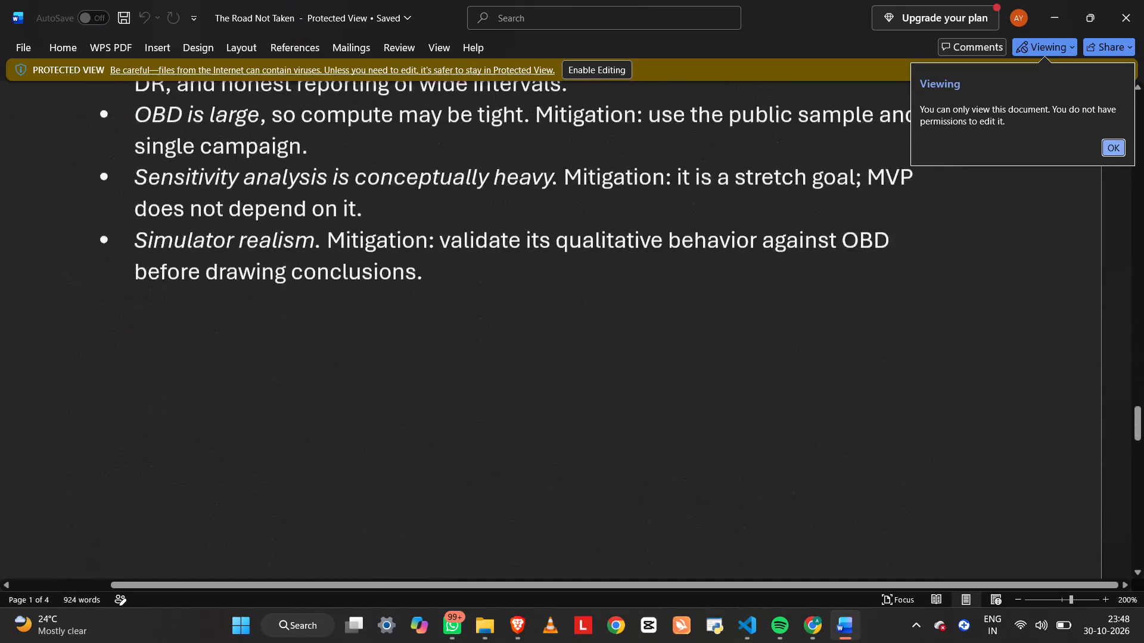
{"action": "scroll", "coordinate": [506, 408], "scroll_direction": "down", "scroll_amount": 15}
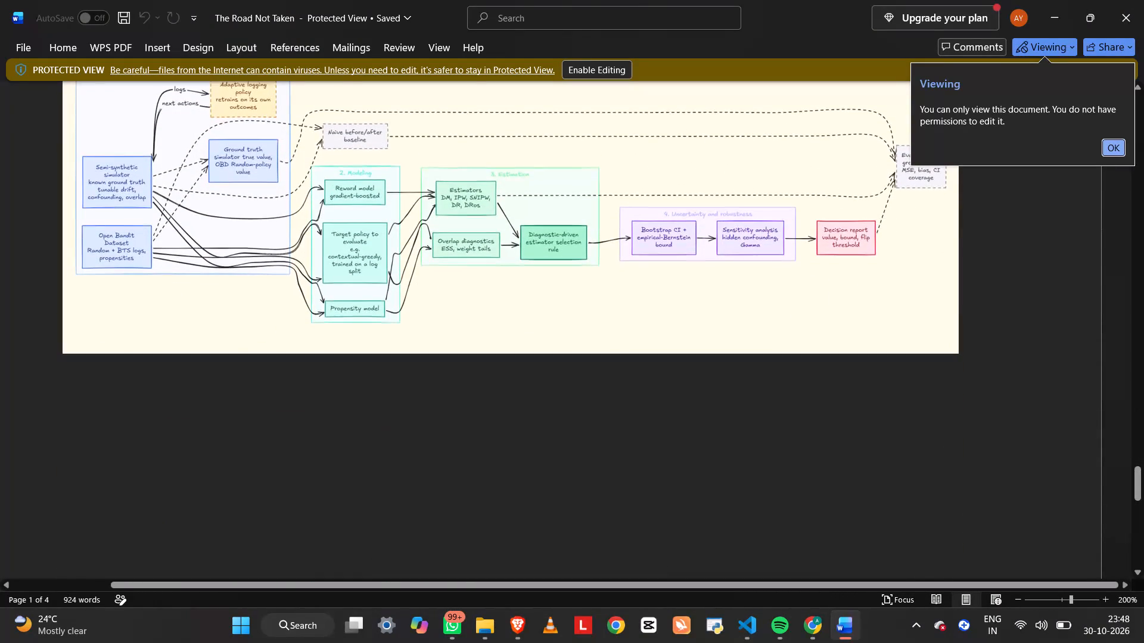
{"action": "scroll", "coordinate": [506, 407], "scroll_direction": "up", "scroll_amount": 1}
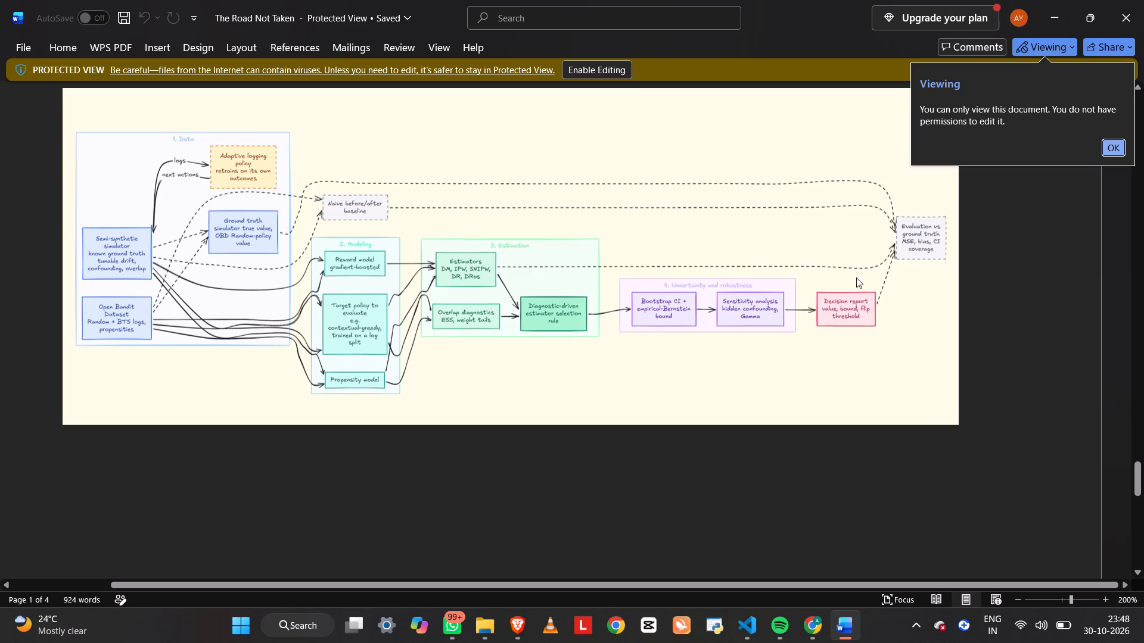
{"action": "scroll", "coordinate": [321, 260], "scroll_direction": "up", "scroll_amount": 1}
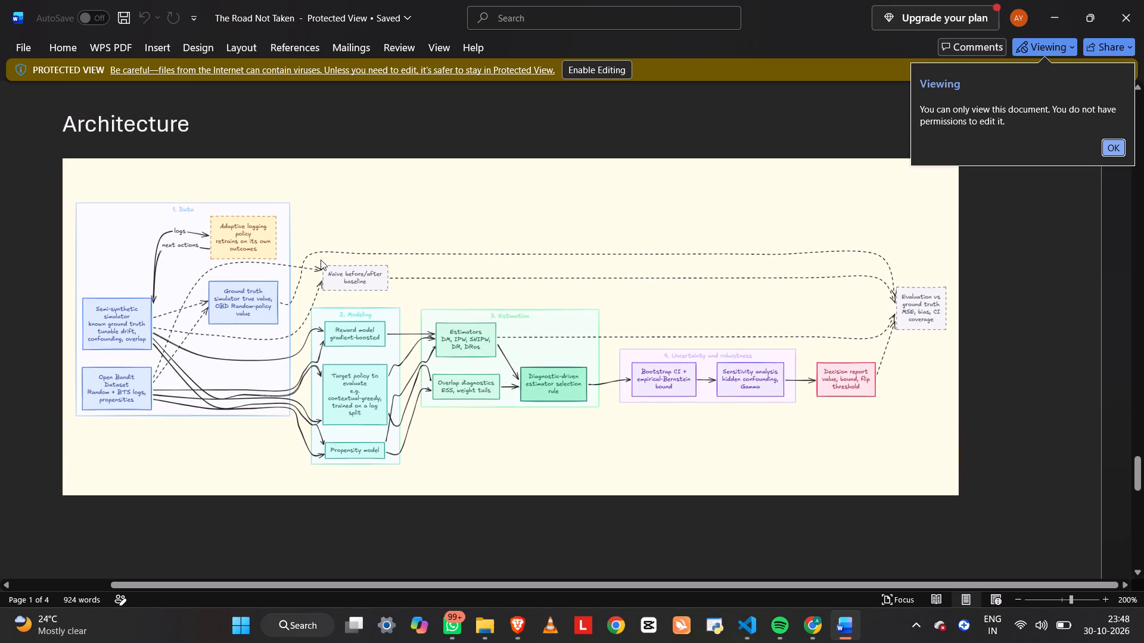
Enlarge the Architecture diagram to 270% and examine its Data, Modeling and Estimation stages.
{"action": "scroll", "coordinate": [321, 260], "scroll_direction": "up", "scroll_amount": 3}
{"action": "scroll", "coordinate": [321, 260], "scroll_direction": "down", "scroll_amount": 2}
{"action": "scroll", "coordinate": [321, 260], "scroll_direction": "up", "scroll_amount": 2}
{"action": "scroll", "coordinate": [321, 260], "scroll_direction": "up", "scroll_amount": 4, "text": "ctrl"}
{"action": "scroll", "coordinate": [321, 260], "scroll_direction": "down", "scroll_amount": 1}
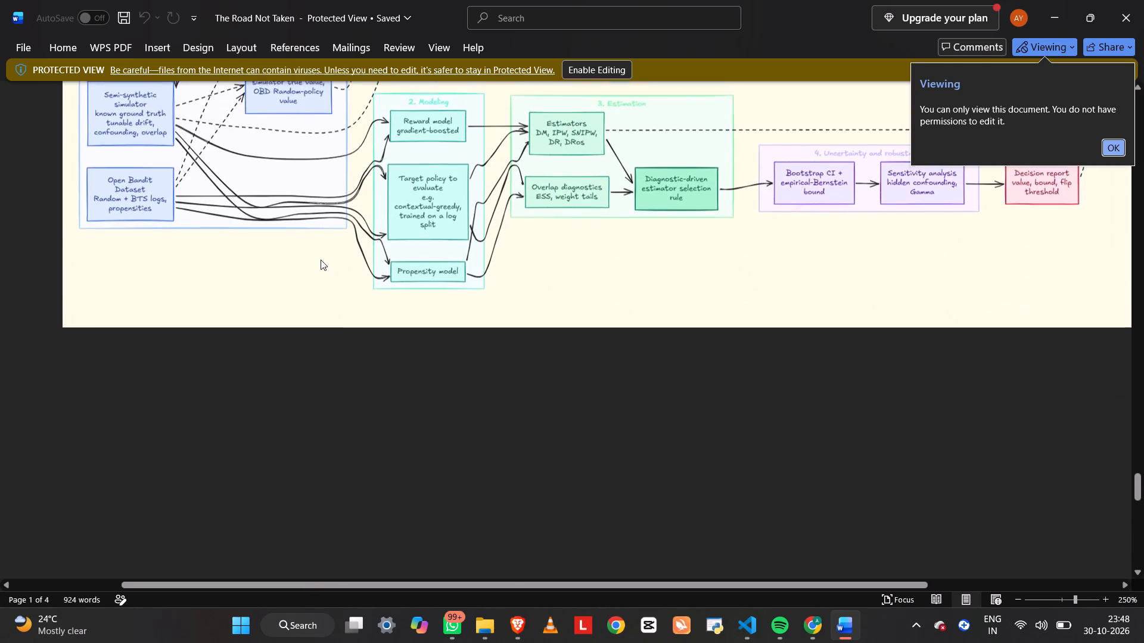
{"action": "scroll", "coordinate": [321, 260], "scroll_direction": "up", "scroll_amount": 3, "text": "ctrl"}
{"action": "scroll", "coordinate": [321, 260], "scroll_direction": "down", "scroll_amount": 1}
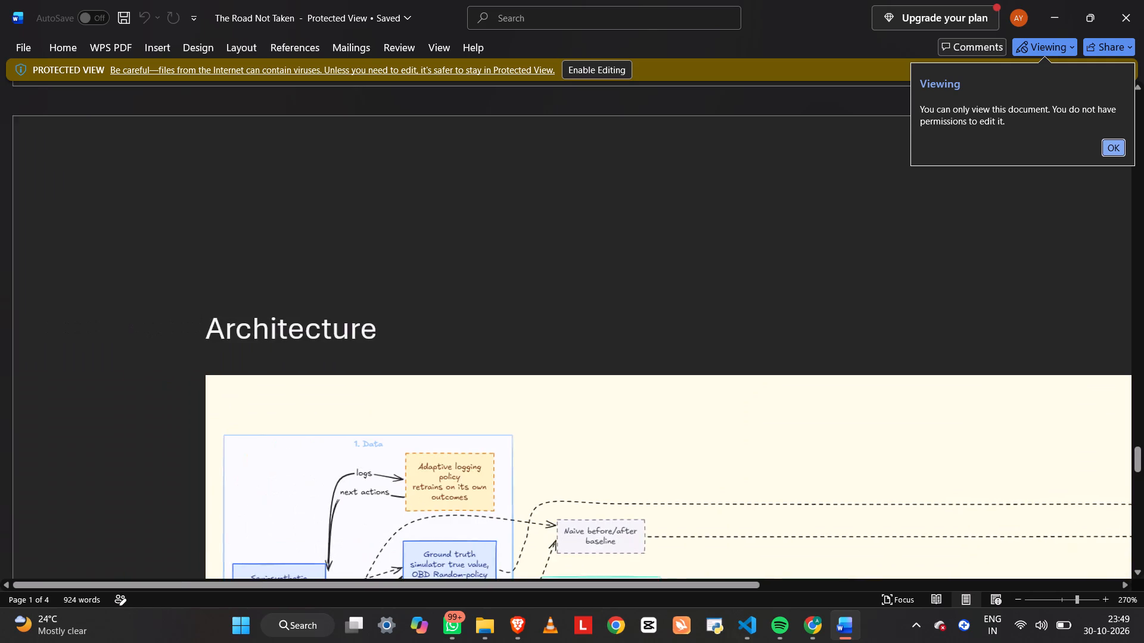
{"action": "scroll", "coordinate": [321, 260], "scroll_direction": "down", "scroll_amount": 1}
{"action": "scroll", "coordinate": [321, 260], "scroll_direction": "up", "scroll_amount": 1}
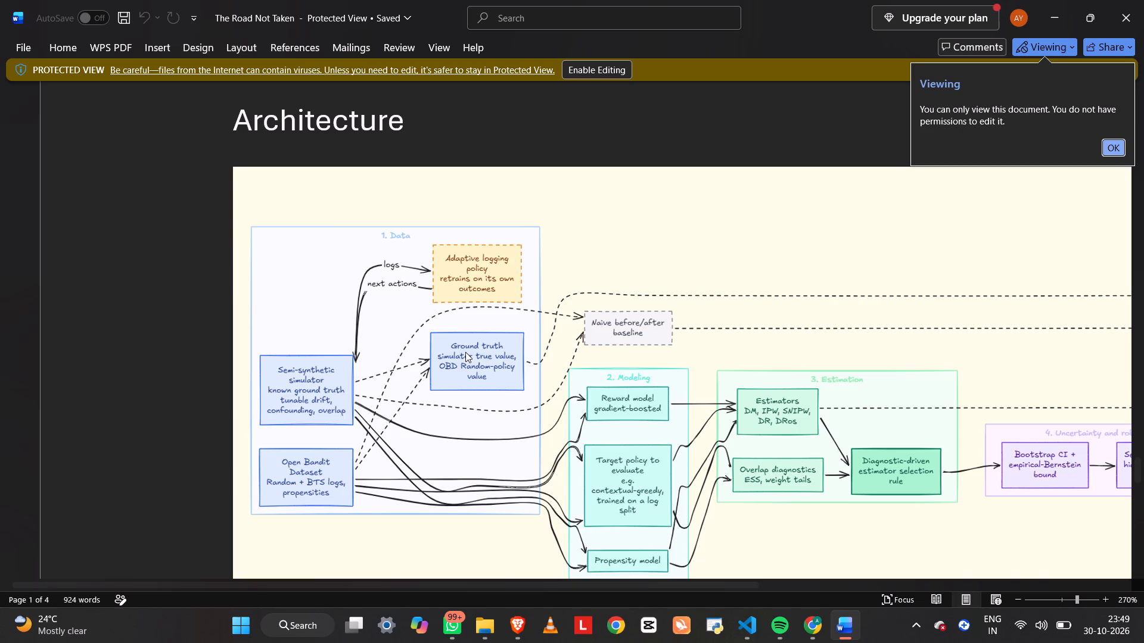
Follow the enlarged diagram's flow from the Data stage through Uncertainty and robustness to the decision report and ground-truth evaluation.
{"action": "left_click_drag", "start_coordinate": [465, 352], "coordinate": [377, 377]}
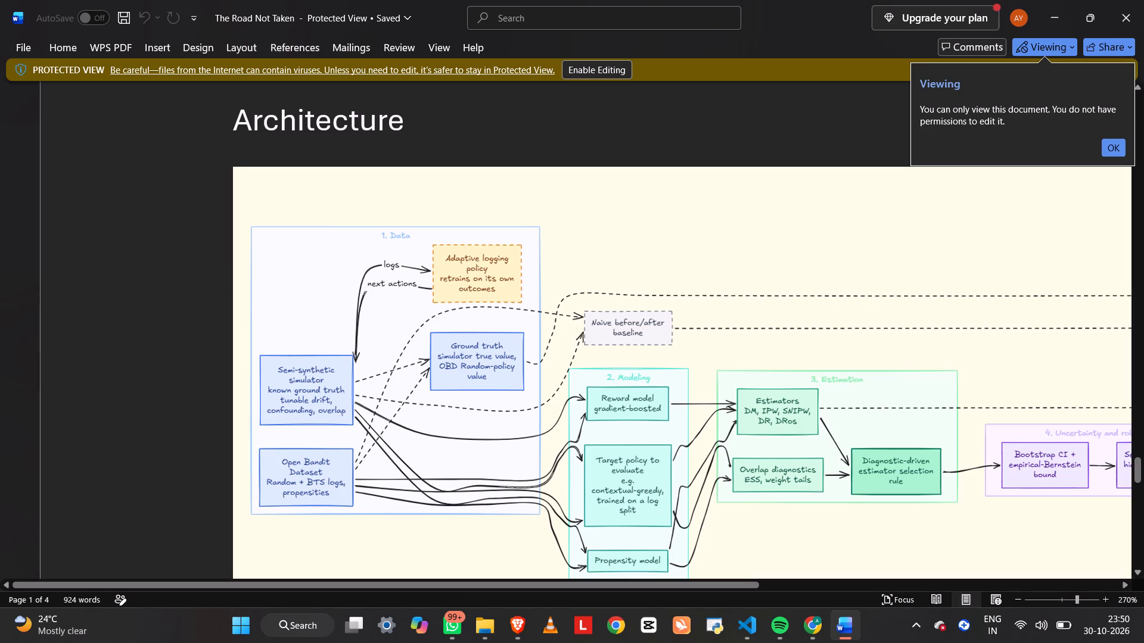
{"action": "left_click_drag", "start_coordinate": [377, 377], "coordinate": [359, 389]}
{"action": "scroll", "coordinate": [359, 389], "scroll_direction": "left", "scroll_amount": 1}
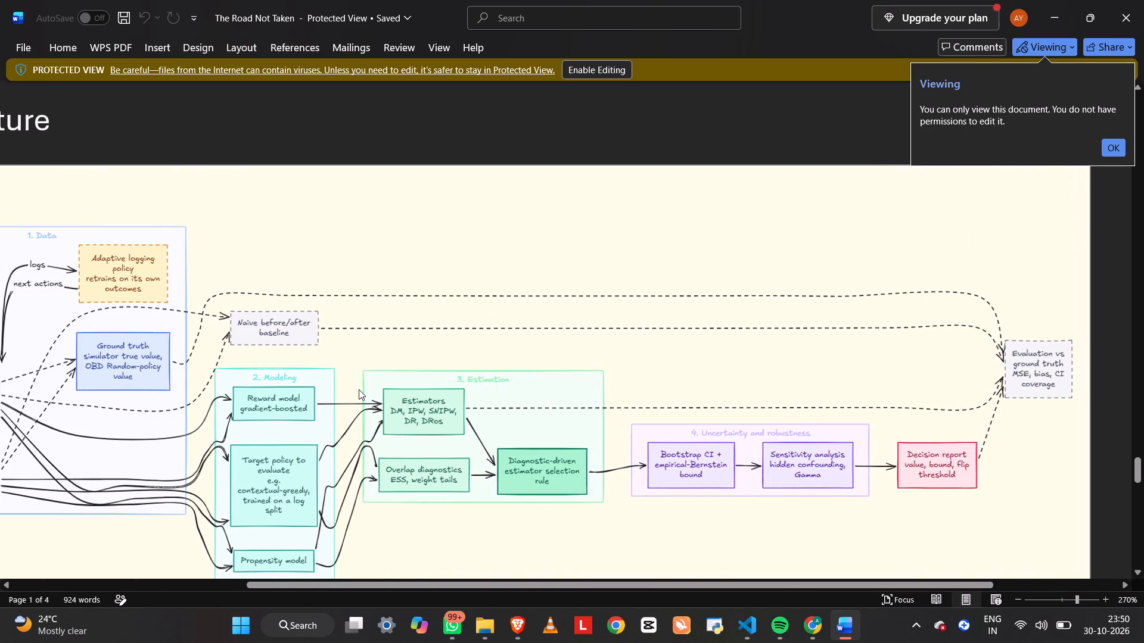
{"action": "scroll", "coordinate": [359, 389], "scroll_direction": "left", "scroll_amount": 1}
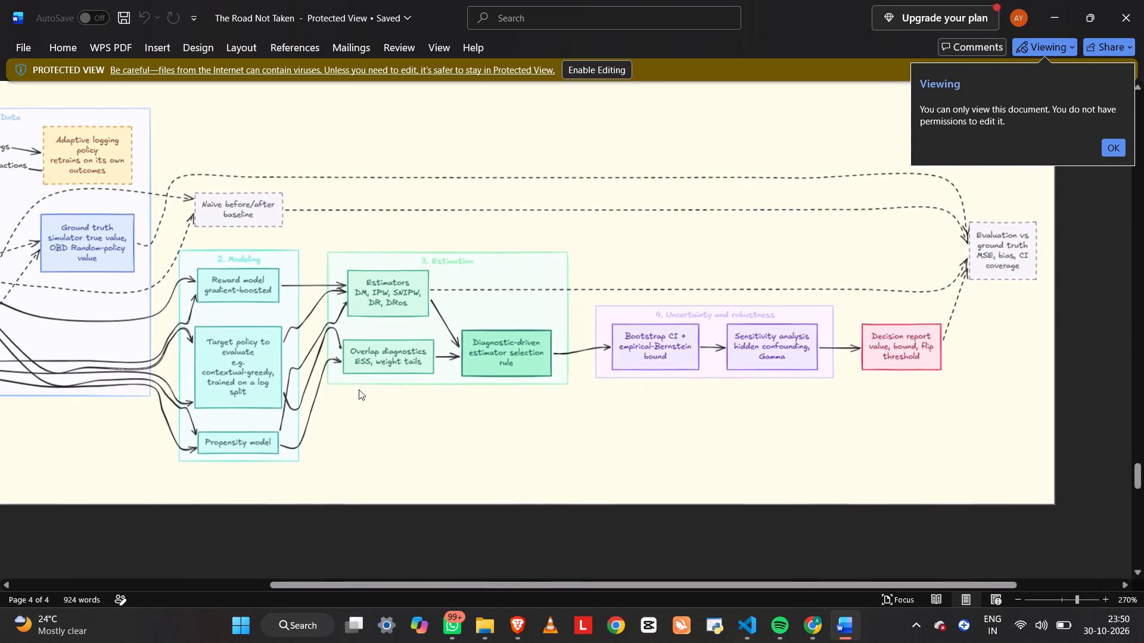
{"action": "scroll", "coordinate": [359, 389], "scroll_direction": "left", "scroll_amount": 3}
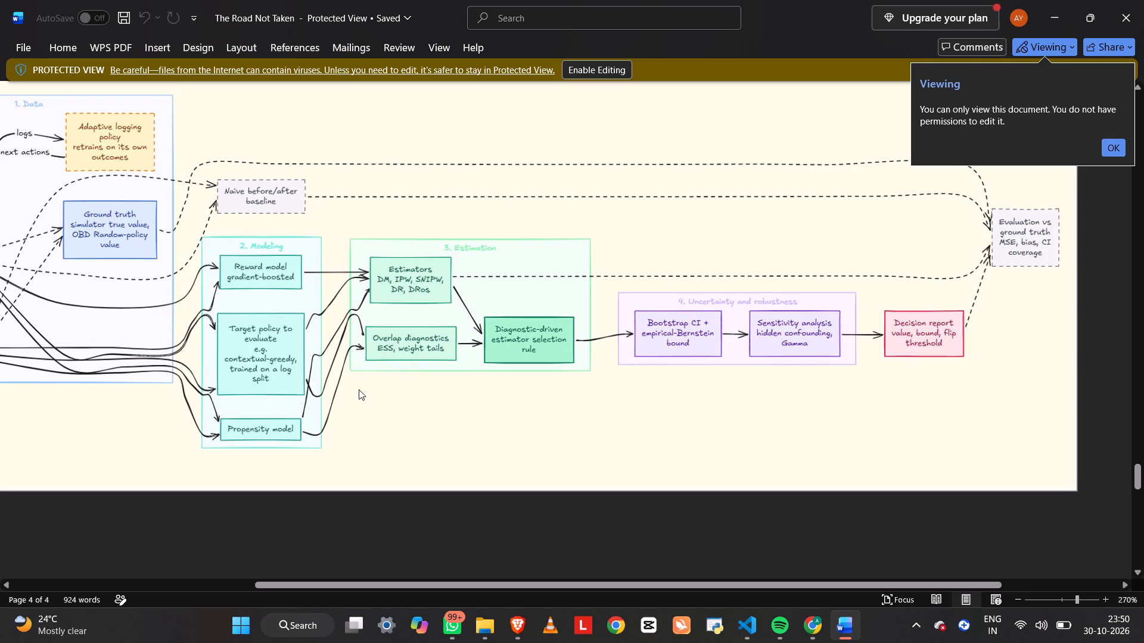
{"action": "scroll", "coordinate": [359, 389], "scroll_direction": "left", "scroll_amount": 1}
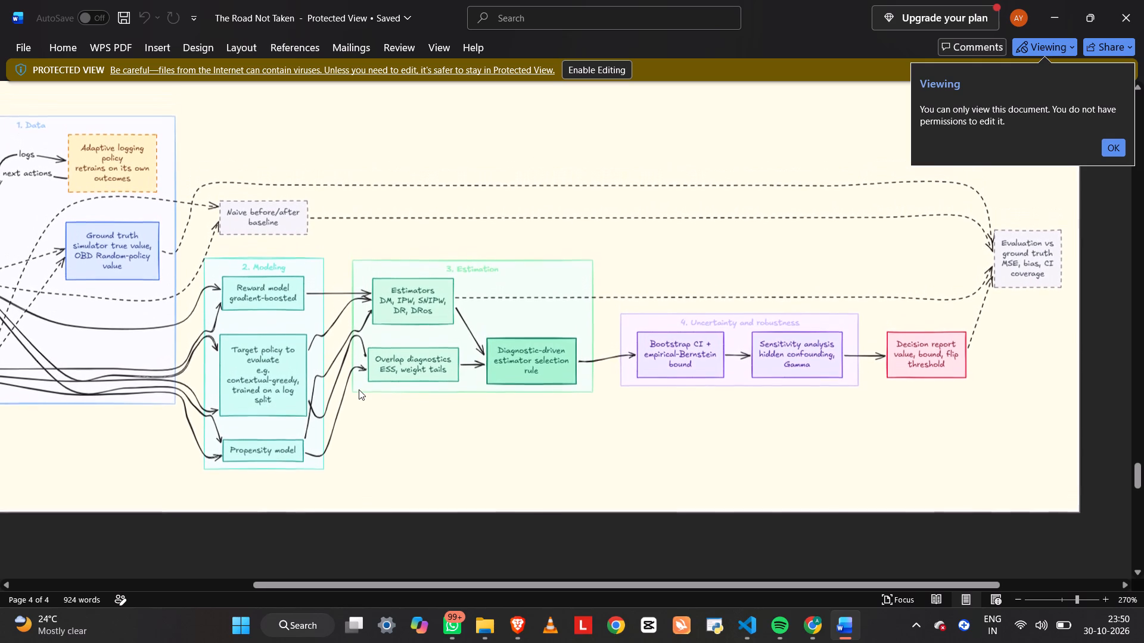
{"action": "scroll", "coordinate": [359, 389], "scroll_direction": "left", "scroll_amount": 2}
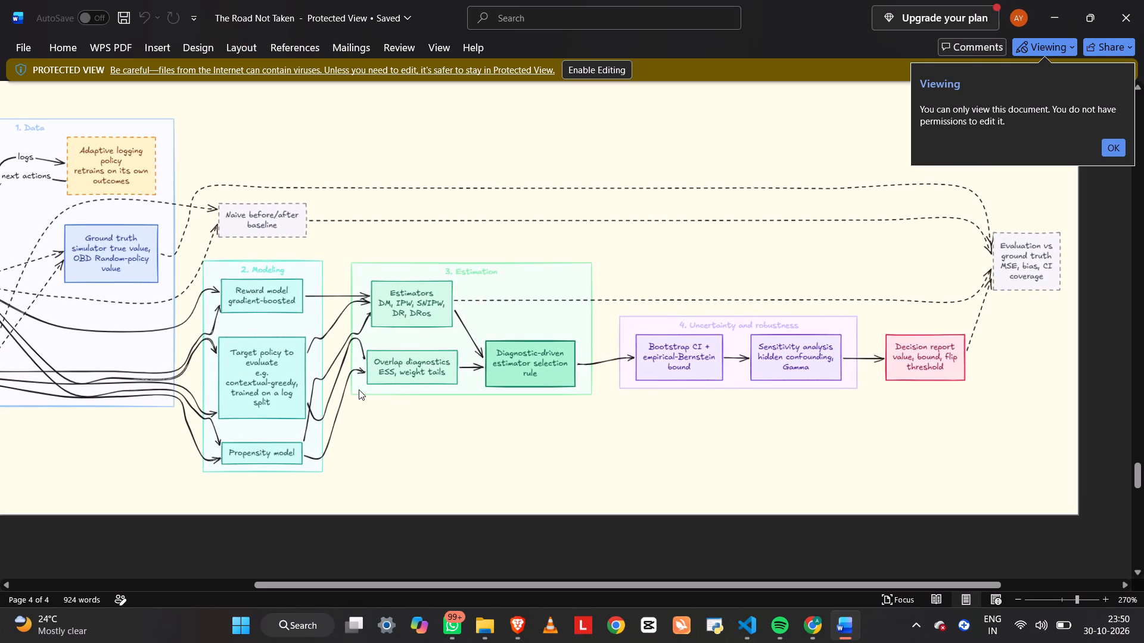
{"action": "scroll", "coordinate": [359, 389], "scroll_direction": "left", "scroll_amount": 2}
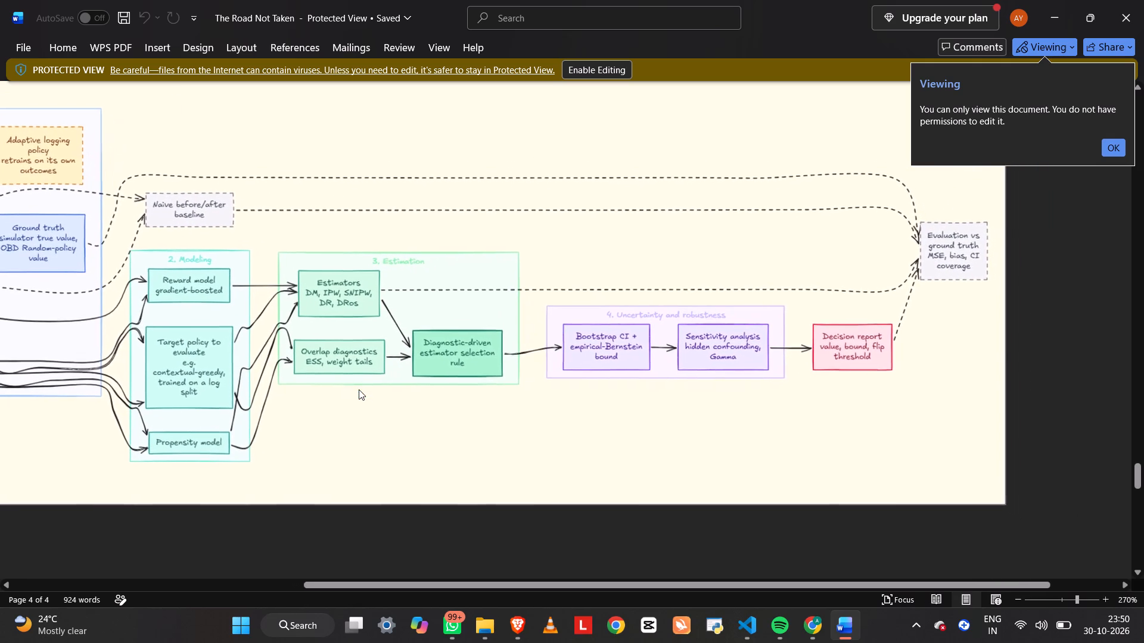
{"action": "scroll", "coordinate": [359, 389], "scroll_direction": "left", "scroll_amount": 1}
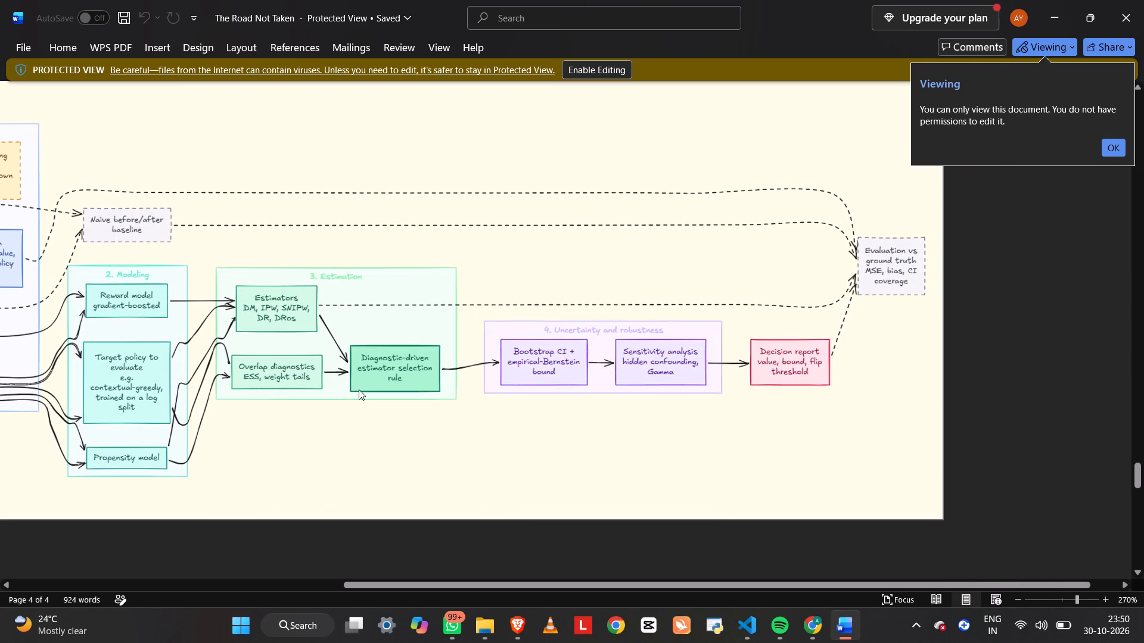
Examine the enlarged Architecture diagram again, across its Modeling, Estimation, and Uncertainty and robustness stages to the decision report.
{"action": "scroll", "coordinate": [359, 389], "scroll_direction": "left", "scroll_amount": 2}
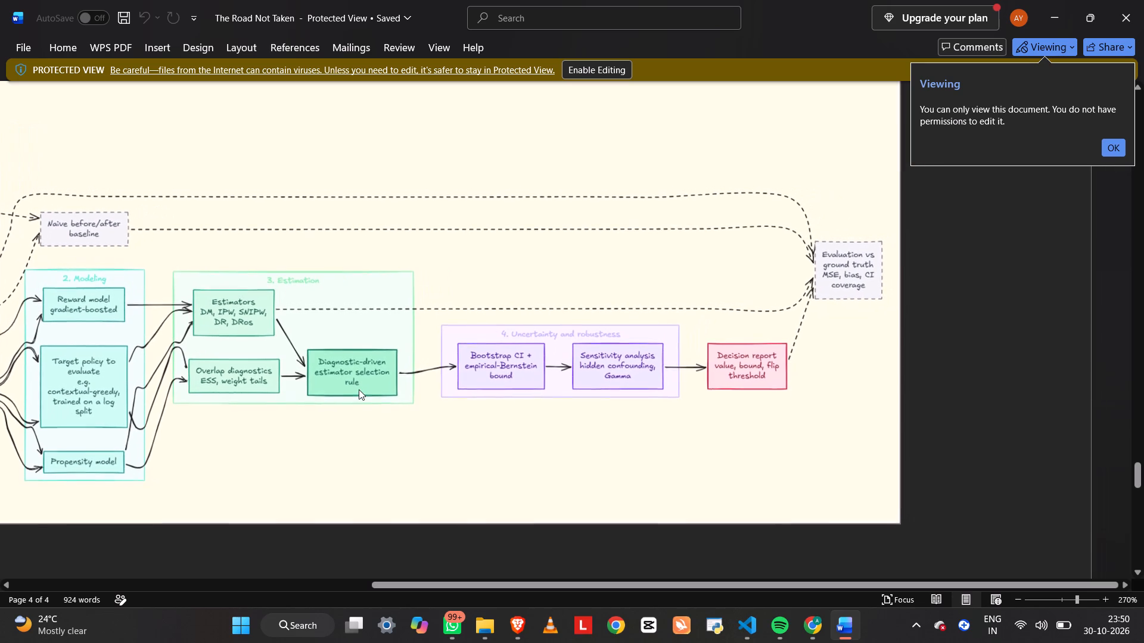
{"action": "scroll", "coordinate": [359, 389], "scroll_direction": "left", "scroll_amount": 2}
{"action": "scroll", "coordinate": [359, 389], "scroll_direction": "right", "scroll_amount": 1}
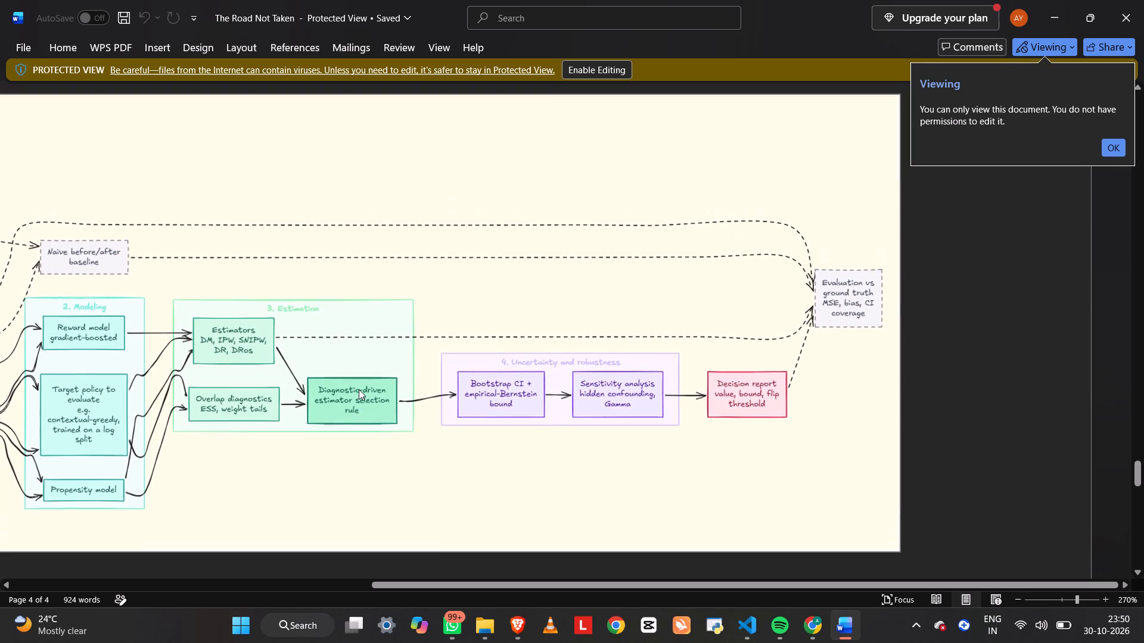
{"action": "scroll", "coordinate": [359, 389], "scroll_direction": "right", "scroll_amount": 2}
Skim the proposal back from the Architecture diagram through feasibility, novelty and the proposed approach towards its beginning.
{"action": "scroll", "coordinate": [359, 389], "scroll_direction": "up", "scroll_amount": 3}
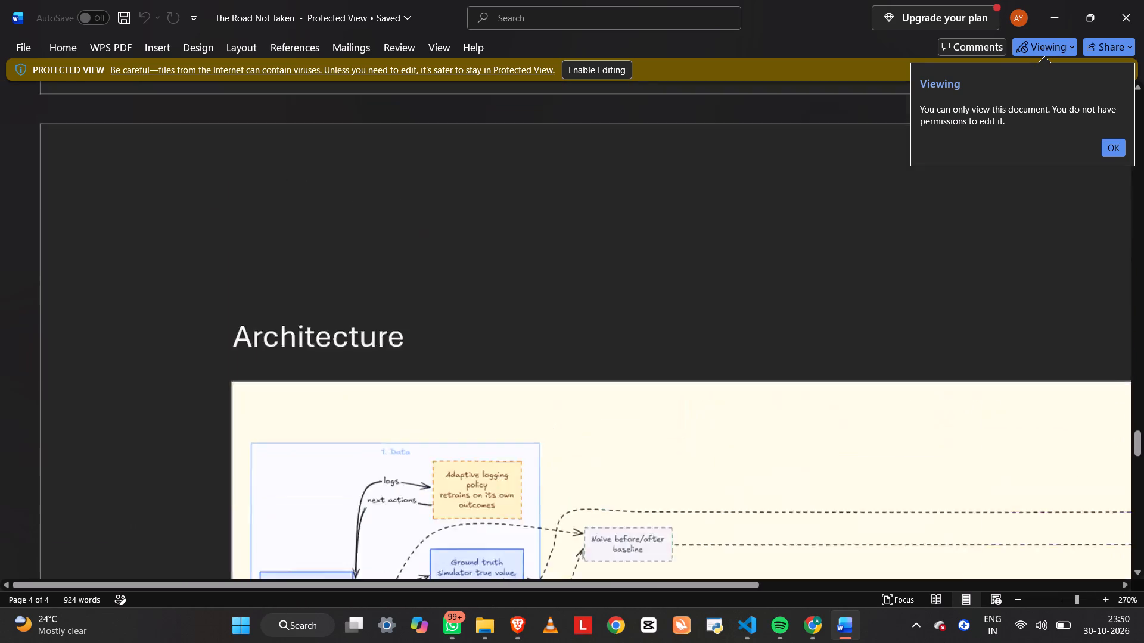
{"action": "scroll", "coordinate": [359, 389], "scroll_direction": "up", "scroll_amount": 3}
{"action": "scroll", "coordinate": [359, 389], "scroll_direction": "down", "scroll_amount": 10, "text": "ctrl"}
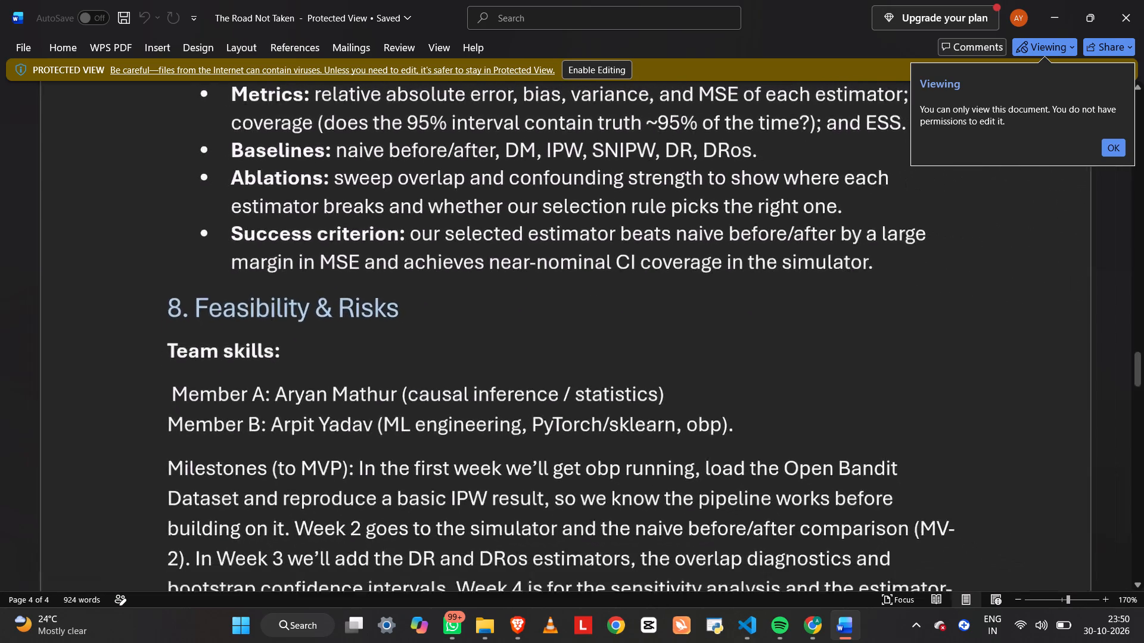
{"action": "scroll", "coordinate": [359, 389], "scroll_direction": "down", "scroll_amount": 5, "text": "ctrl"}
{"action": "scroll", "coordinate": [359, 389], "scroll_direction": "up", "scroll_amount": 3}
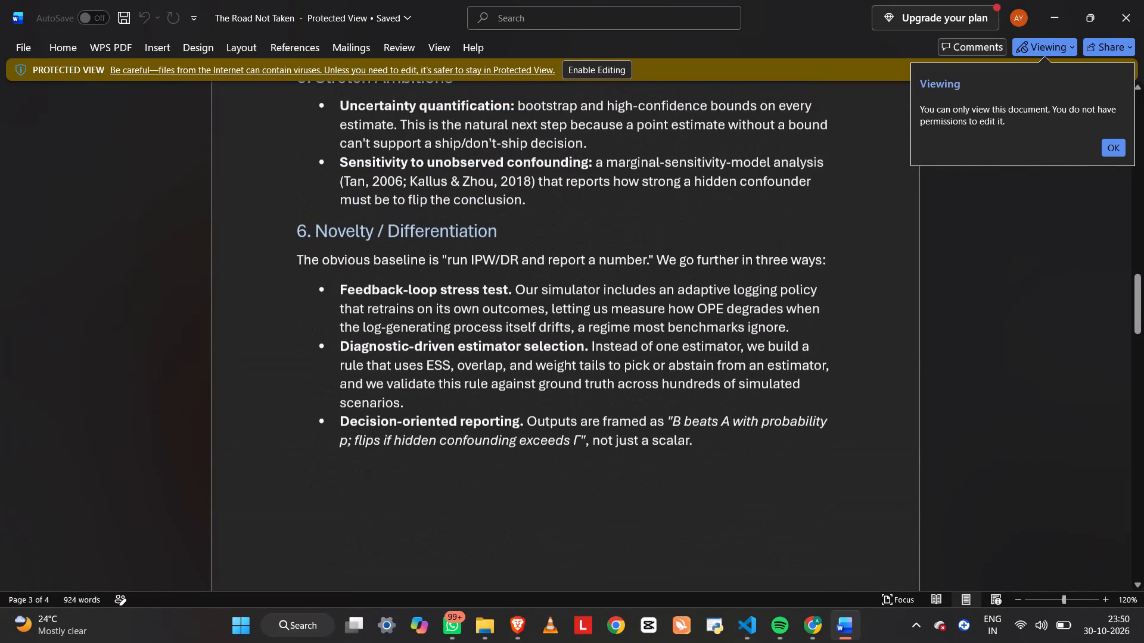
{"action": "scroll", "coordinate": [357, 406], "scroll_direction": "up", "scroll_amount": 9}
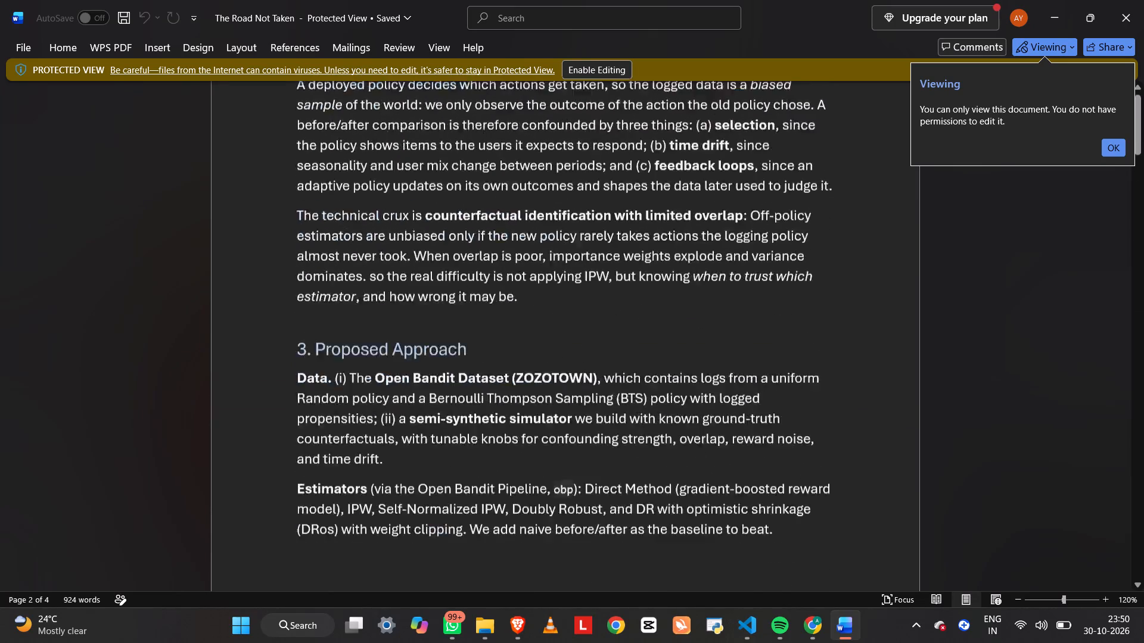
{"action": "scroll", "coordinate": [357, 406], "scroll_direction": "up", "scroll_amount": 2}
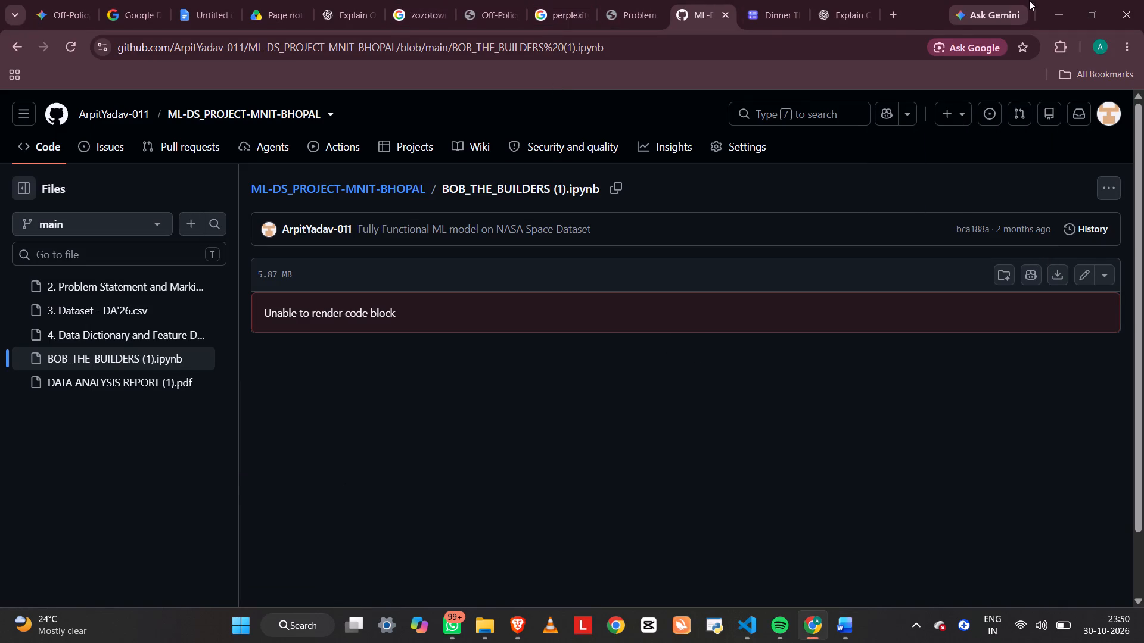
In a new Chrome tab, search Google for iit bombay techfest and open the techfest.org website.
{"action": "left_click", "coordinate": [896, 19]}
{"action": "left_click", "coordinate": [573, 310]}
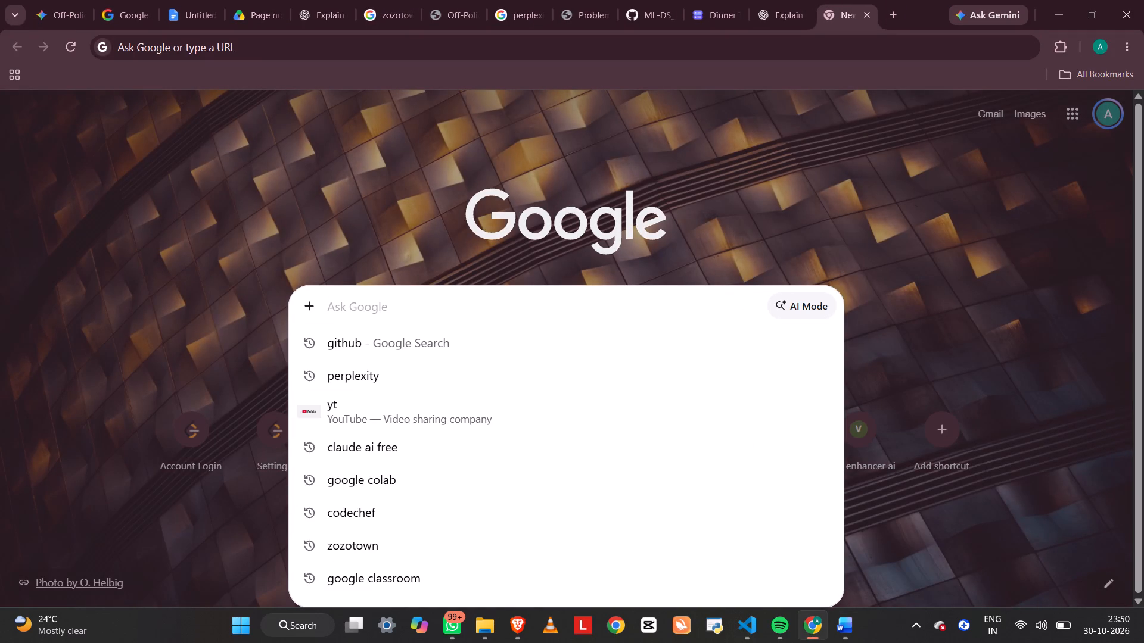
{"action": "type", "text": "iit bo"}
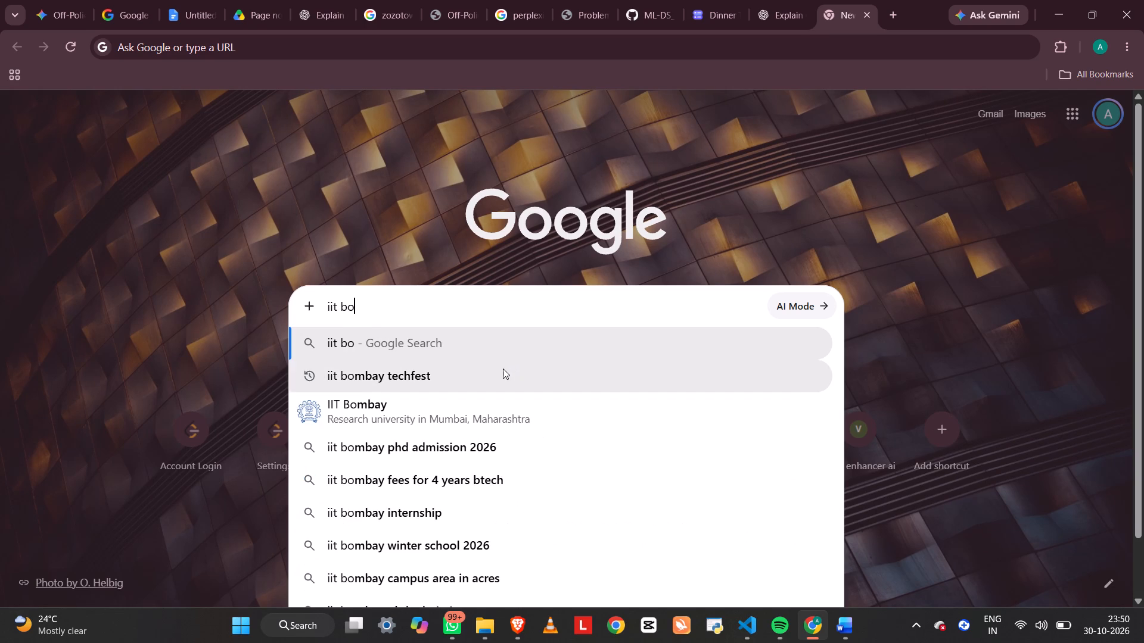
{"action": "left_click", "coordinate": [503, 369]}
{"action": "left_click", "coordinate": [213, 244]}
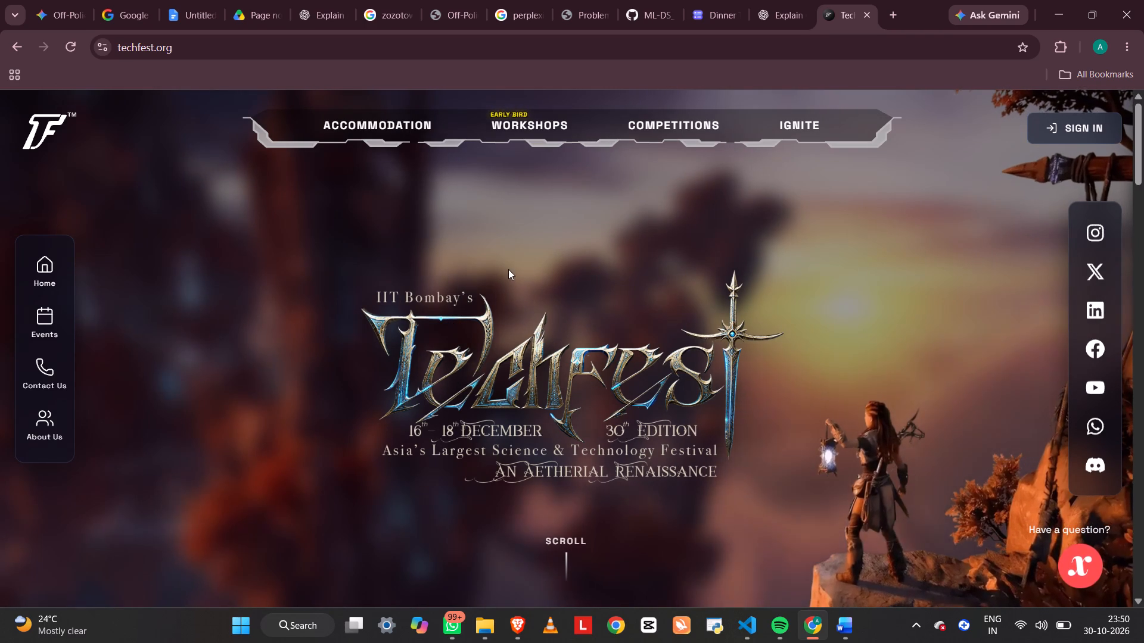
Look over the opening section of the Techfest home page in Chrome.
{"action": "scroll", "coordinate": [485, 291], "scroll_direction": "down", "scroll_amount": 8}
{"action": "scroll", "coordinate": [489, 290], "scroll_direction": "up", "scroll_amount": 3}
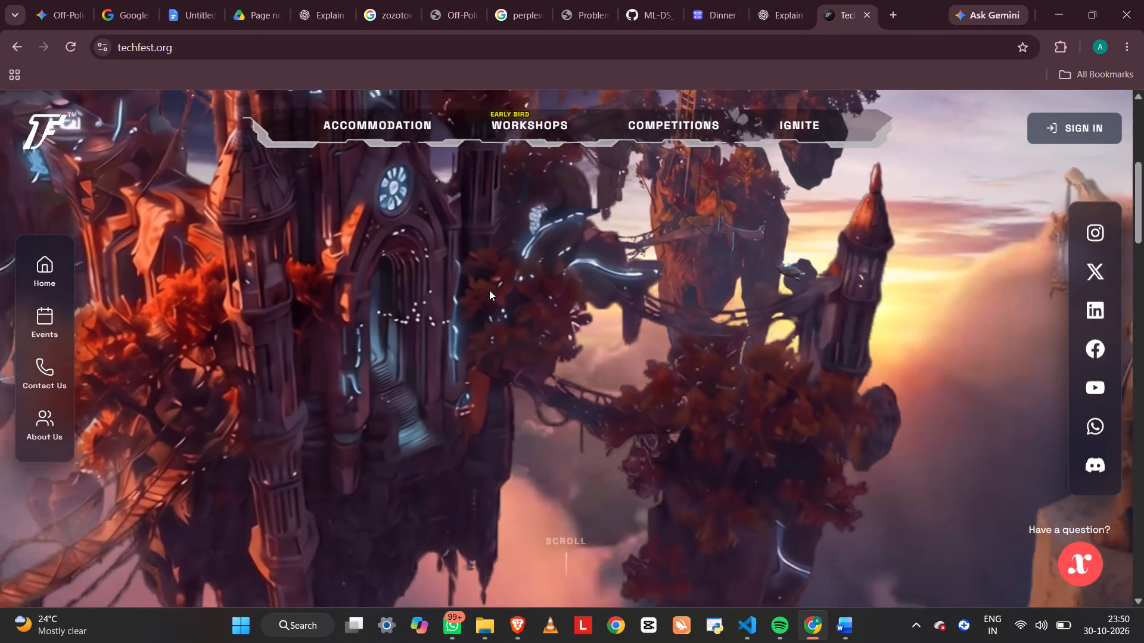
{"action": "scroll", "coordinate": [586, 268], "scroll_direction": "up", "scroll_amount": 1}
{"action": "scroll", "coordinate": [586, 268], "scroll_direction": "down", "scroll_amount": 4}
{"action": "scroll", "coordinate": [586, 268], "scroll_direction": "up", "scroll_amount": 8}
{"action": "scroll", "coordinate": [586, 268], "scroll_direction": "down", "scroll_amount": 6}
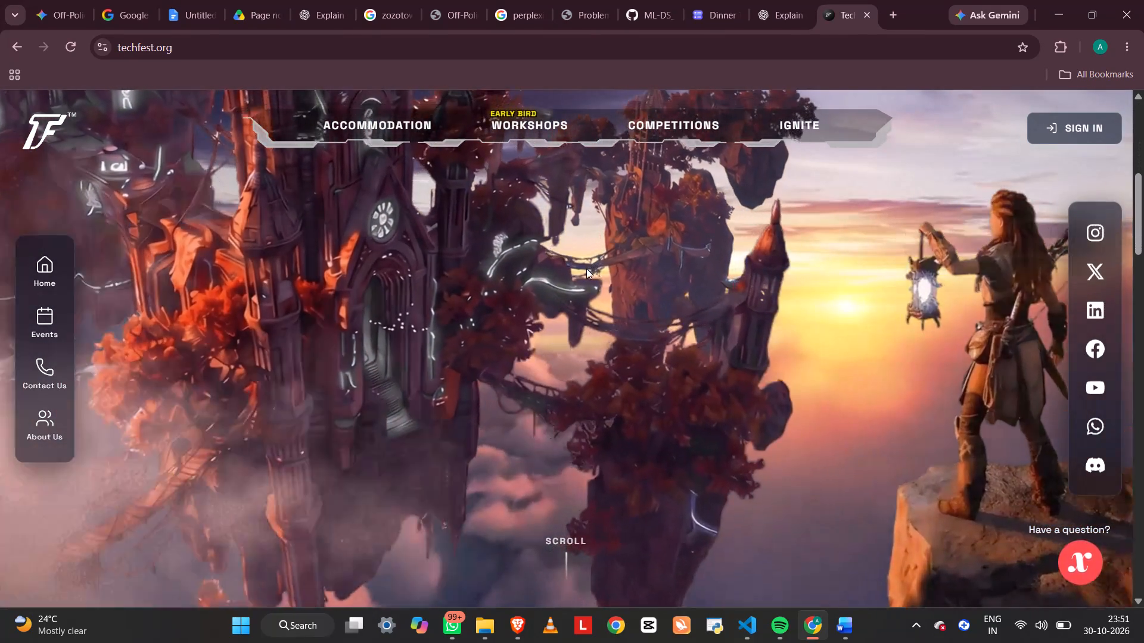
{"action": "scroll", "coordinate": [586, 269], "scroll_direction": "up", "scroll_amount": 8}
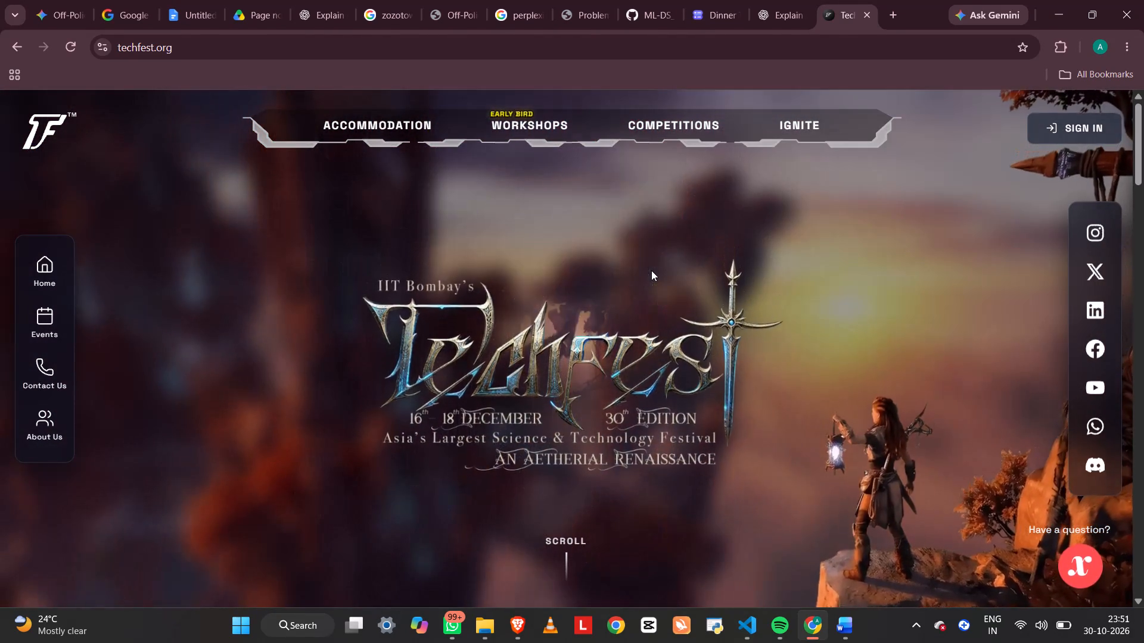
{"action": "scroll", "coordinate": [651, 270], "scroll_direction": "down", "scroll_amount": 4}
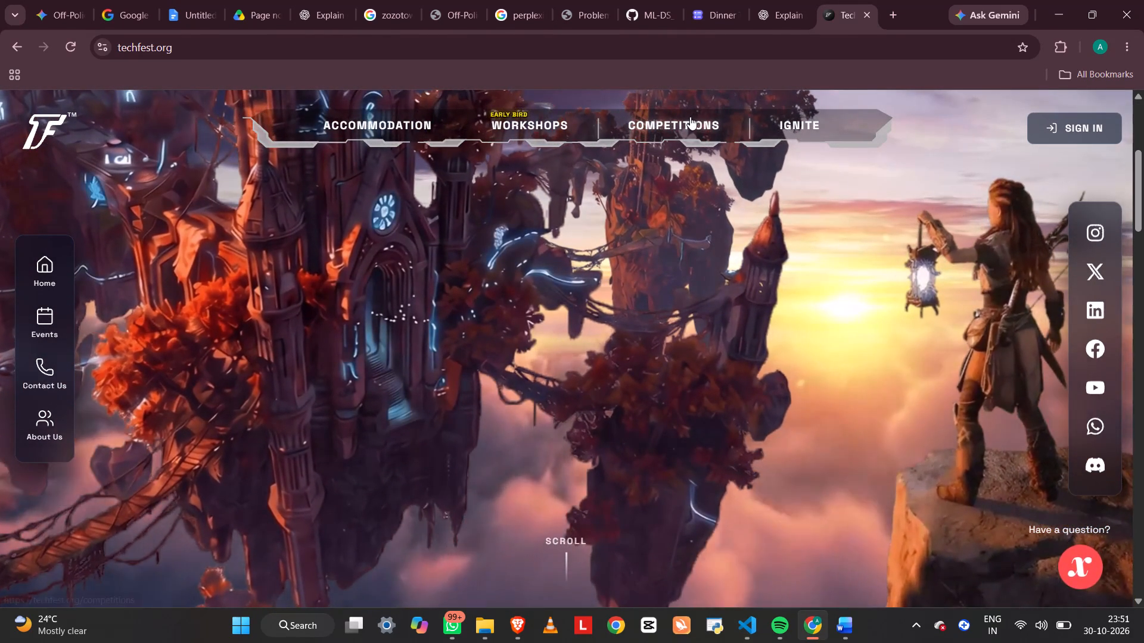
Open the Techfest Competitions page and browse the competition cards as far as the Pushpak Grand Challenge 2026 section.
{"action": "left_click", "coordinate": [690, 117]}
{"action": "scroll", "coordinate": [611, 285], "scroll_direction": "down", "scroll_amount": 5}
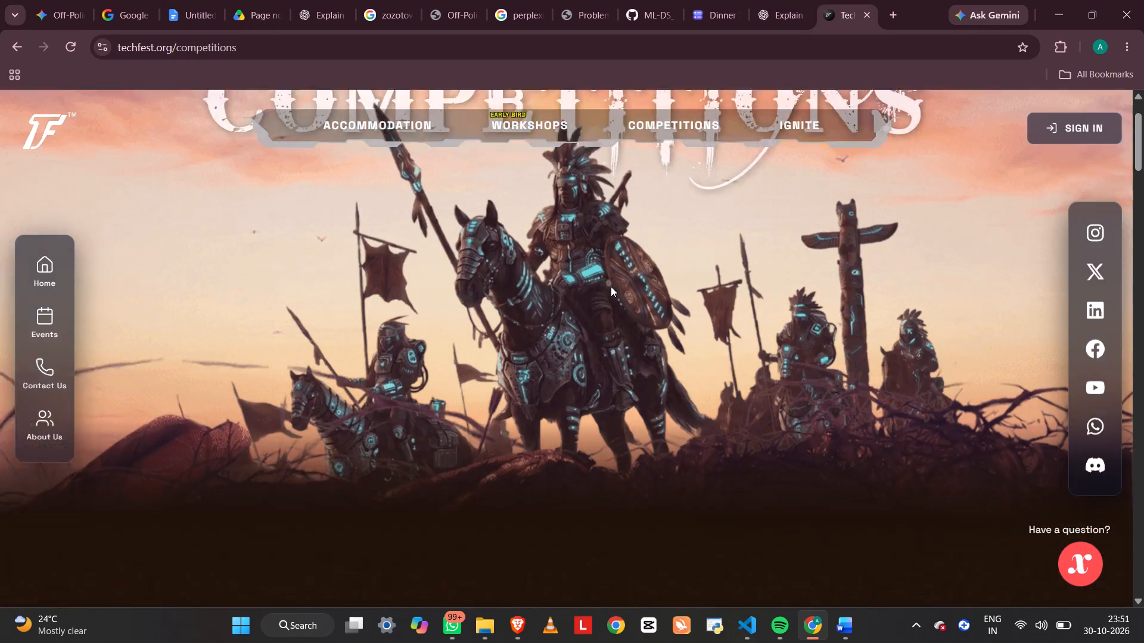
{"action": "scroll", "coordinate": [611, 286], "scroll_direction": "up", "scroll_amount": 5}
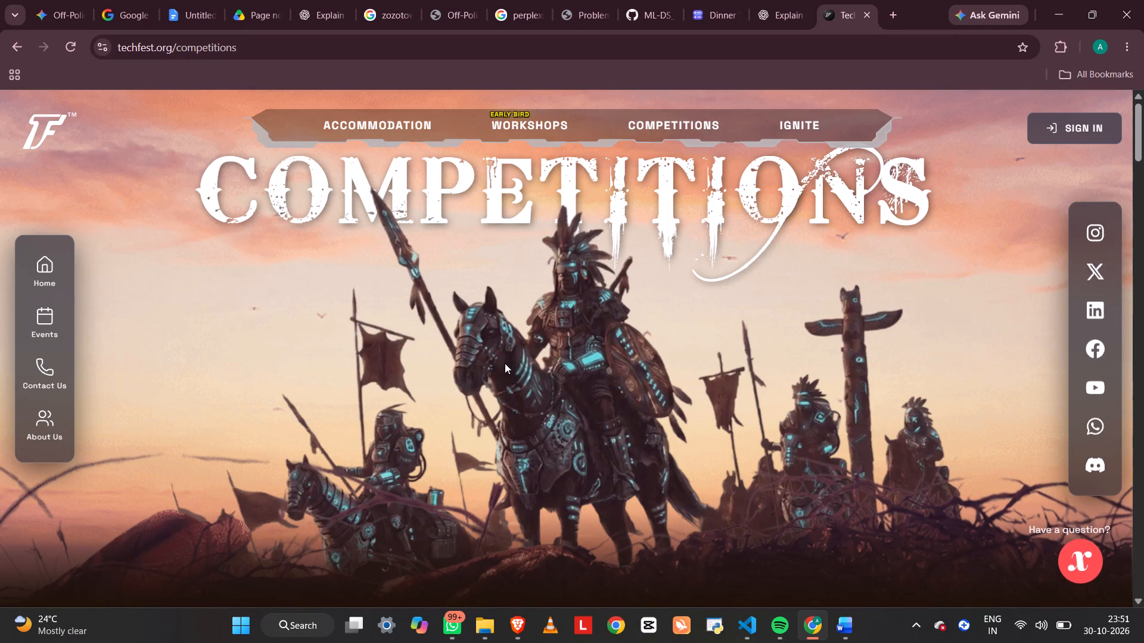
{"action": "scroll", "coordinate": [638, 339], "scroll_direction": "down", "scroll_amount": 4}
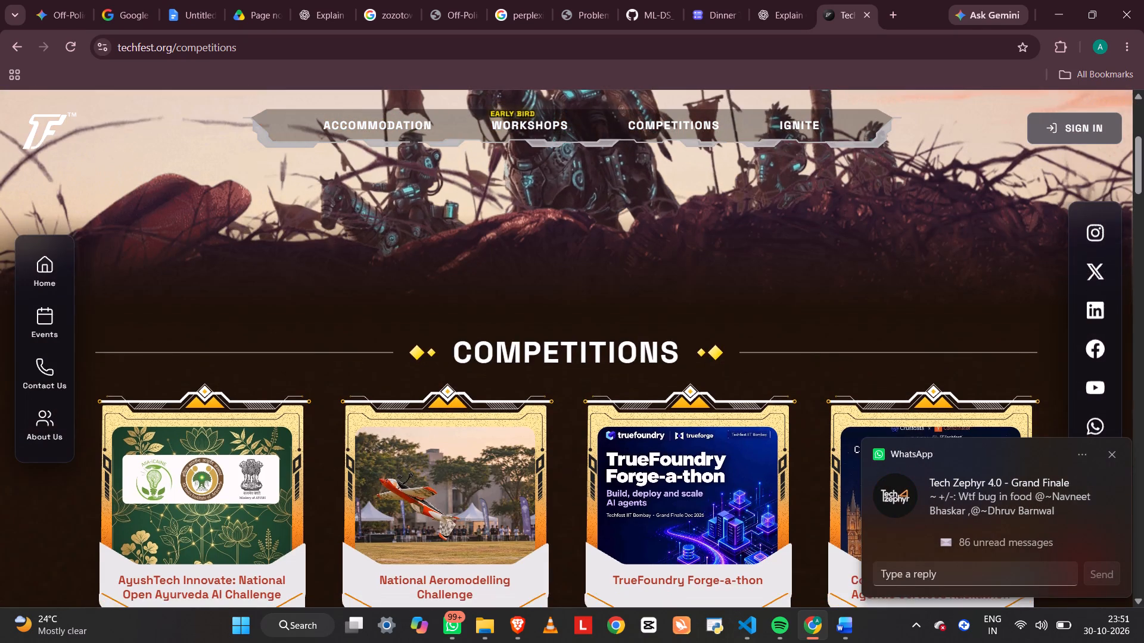
{"action": "scroll", "coordinate": [640, 338], "scroll_direction": "down", "scroll_amount": 3}
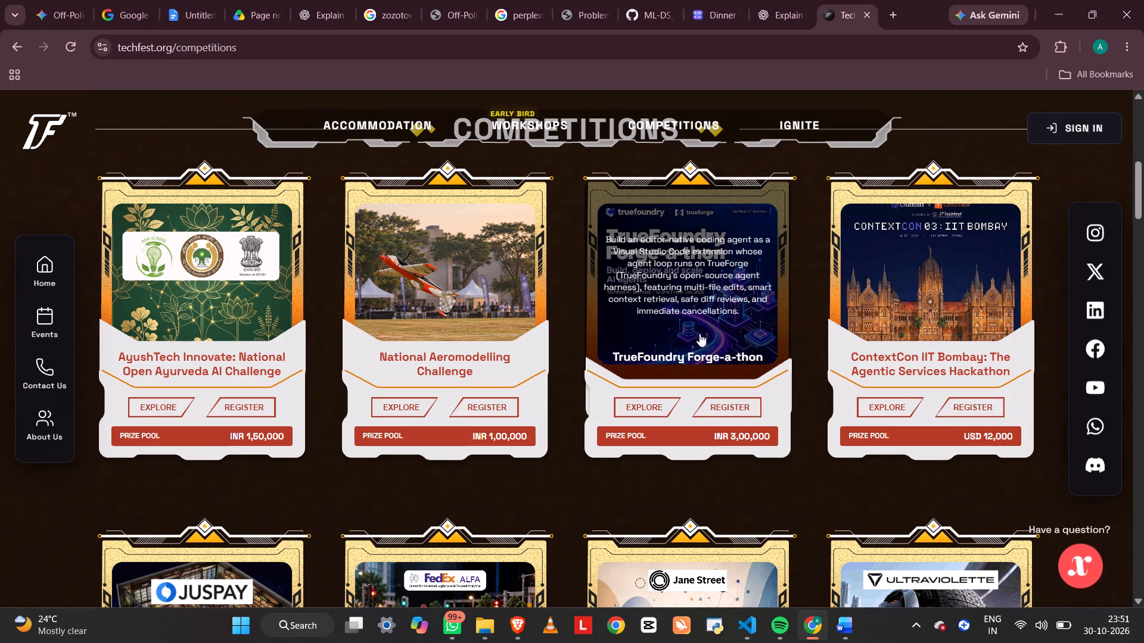
{"action": "scroll", "coordinate": [690, 341], "scroll_direction": "down", "scroll_amount": 5}
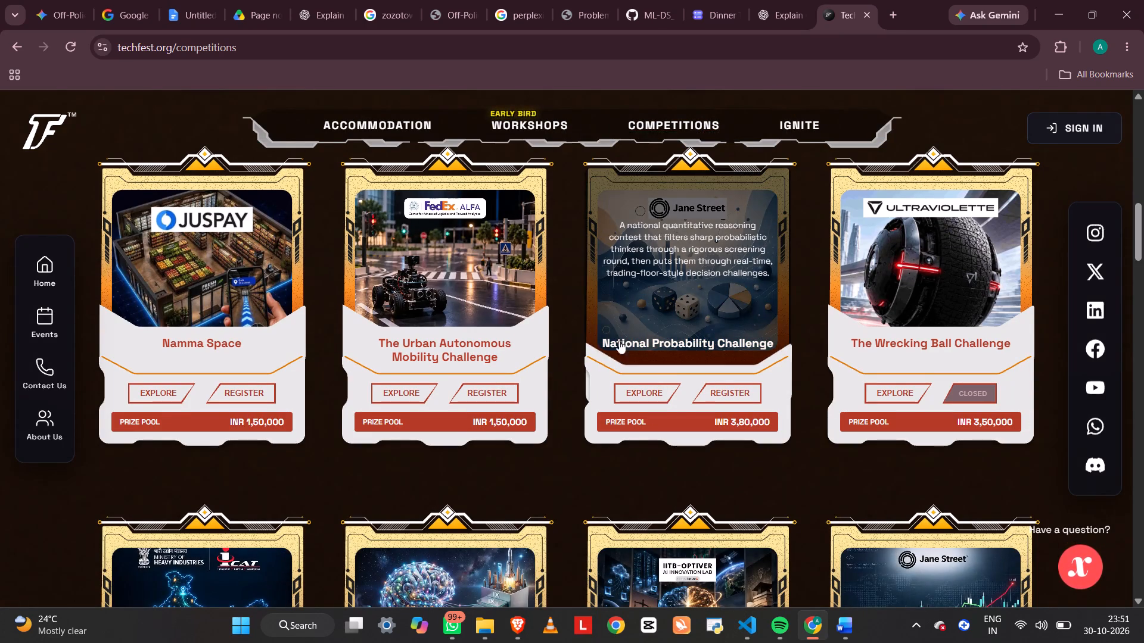
{"action": "scroll", "coordinate": [593, 323], "scroll_direction": "down", "scroll_amount": 5}
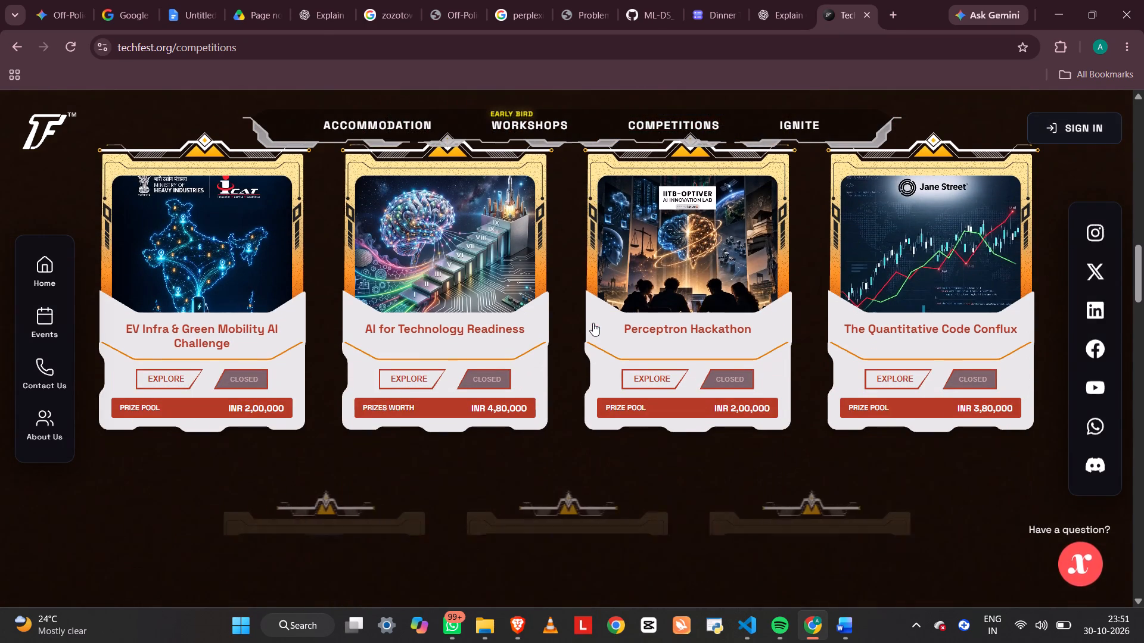
{"action": "scroll", "coordinate": [593, 323], "scroll_direction": "down", "scroll_amount": 3}
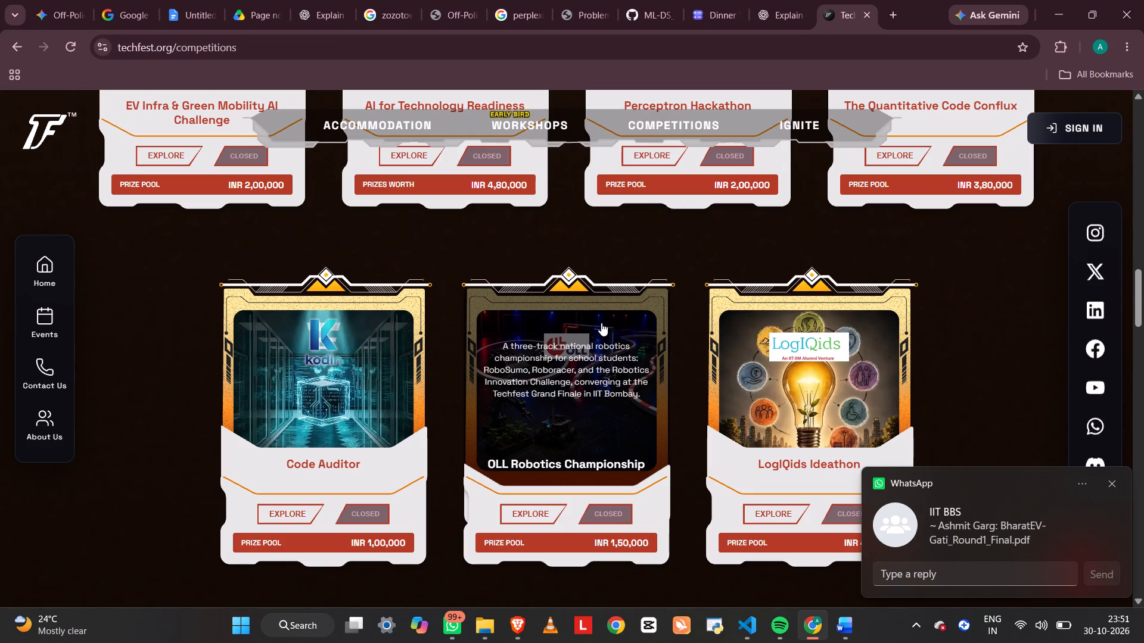
{"action": "scroll", "coordinate": [589, 317], "scroll_direction": "down", "scroll_amount": 2}
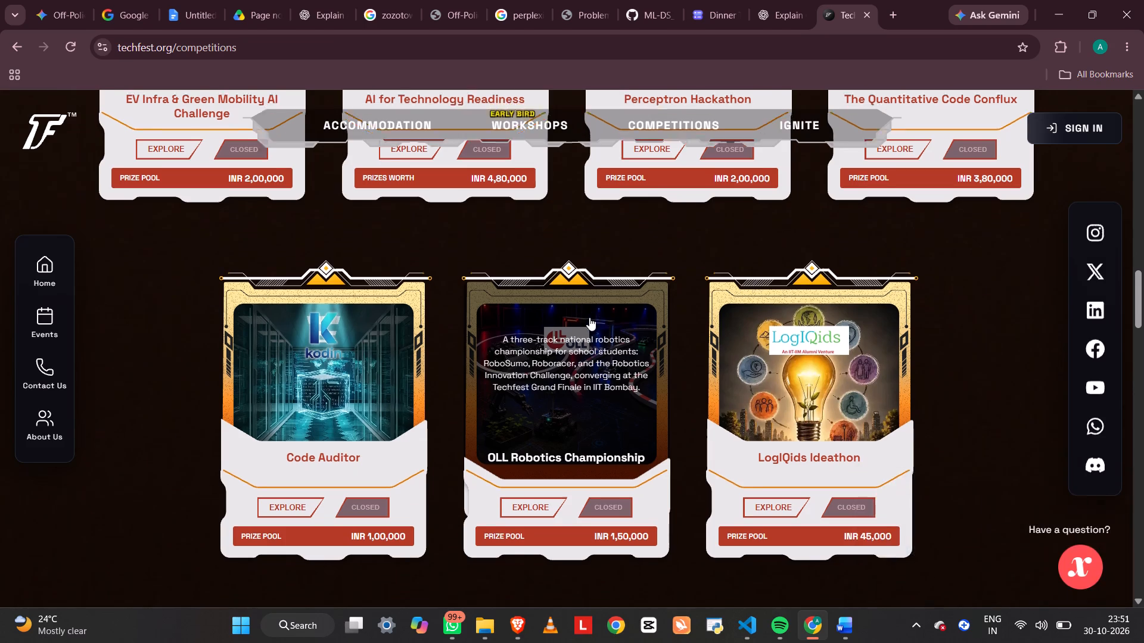
{"action": "scroll", "coordinate": [589, 317], "scroll_direction": "down", "scroll_amount": 3}
{"action": "scroll", "coordinate": [589, 317], "scroll_direction": "up", "scroll_amount": 4}
{"action": "scroll", "coordinate": [589, 317], "scroll_direction": "down", "scroll_amount": 7}
{"action": "scroll", "coordinate": [590, 316], "scroll_direction": "up", "scroll_amount": 4}
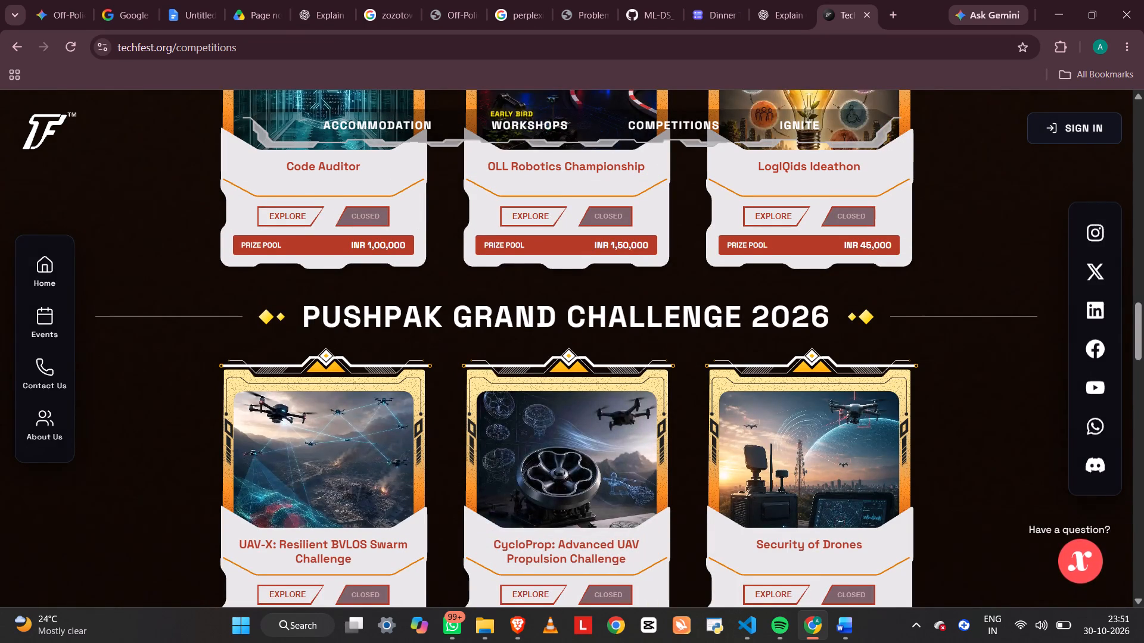
{"action": "scroll", "coordinate": [590, 316], "scroll_direction": "up", "scroll_amount": 5}
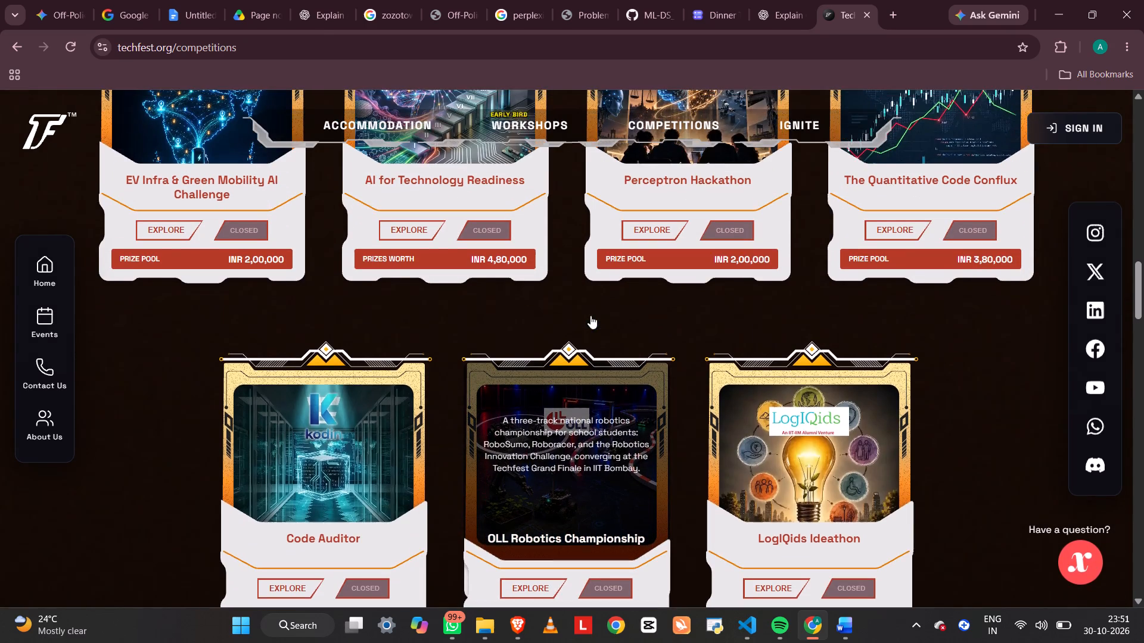
{"action": "scroll", "coordinate": [590, 316], "scroll_direction": "up", "scroll_amount": 3}
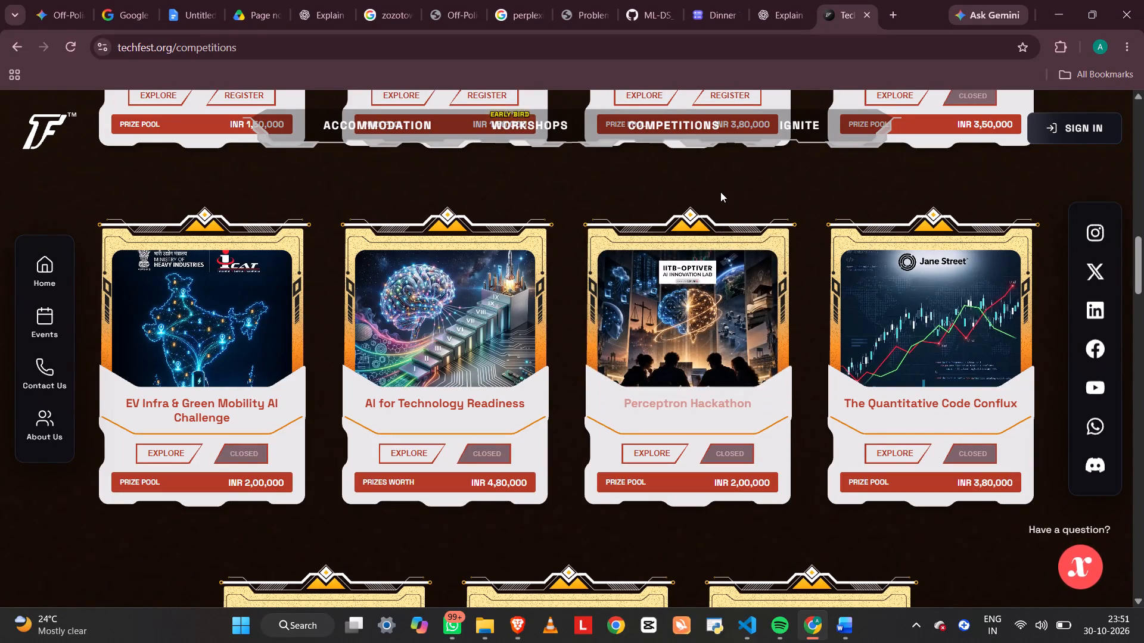
Open the Perceptron Hackathon page and read its Structure section, rereading the Round 1 abstract requirements, through to the Timeline dates.
{"action": "left_click", "coordinate": [714, 395]}
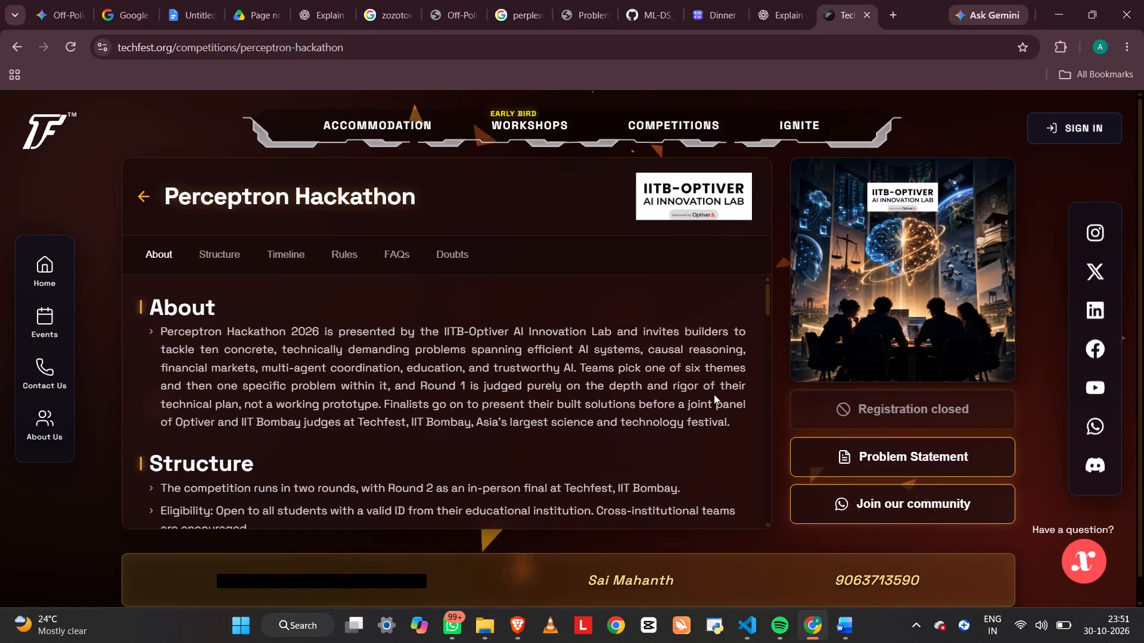
{"action": "scroll", "coordinate": [667, 372], "scroll_direction": "down", "scroll_amount": 3}
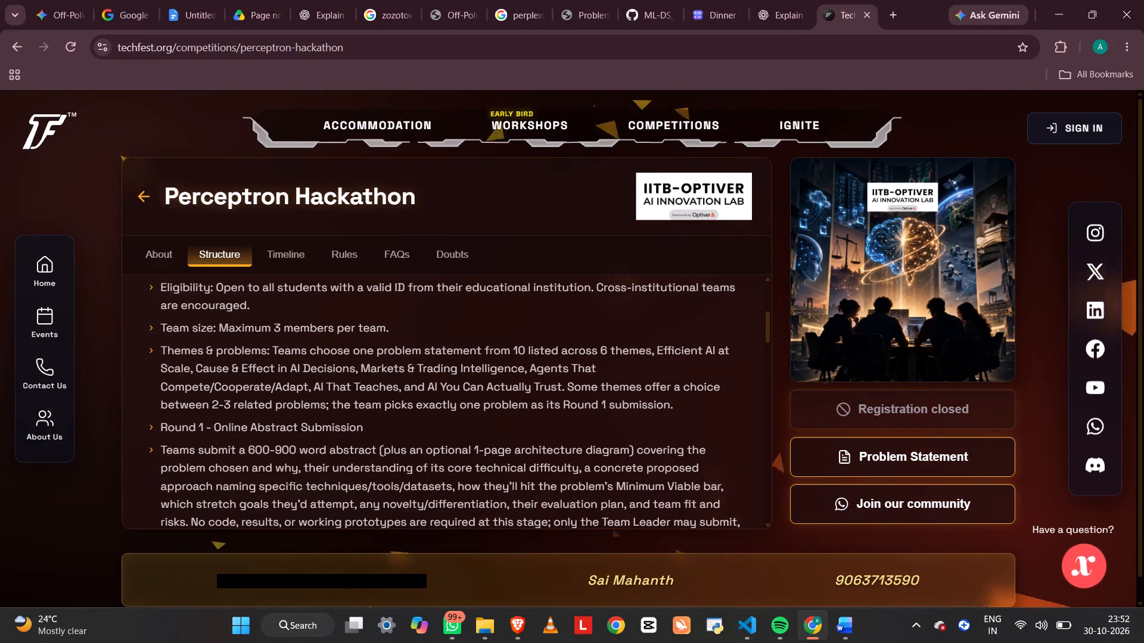
{"action": "scroll", "coordinate": [623, 353], "scroll_direction": "down", "scroll_amount": 2}
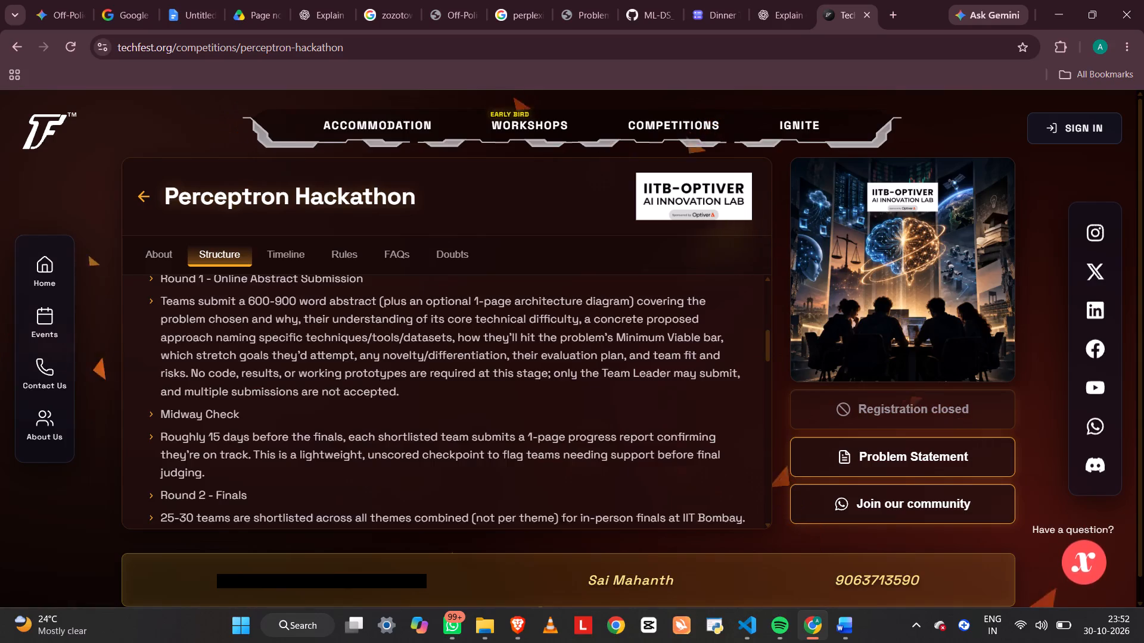
{"action": "scroll", "coordinate": [506, 332], "scroll_direction": "down", "scroll_amount": 1}
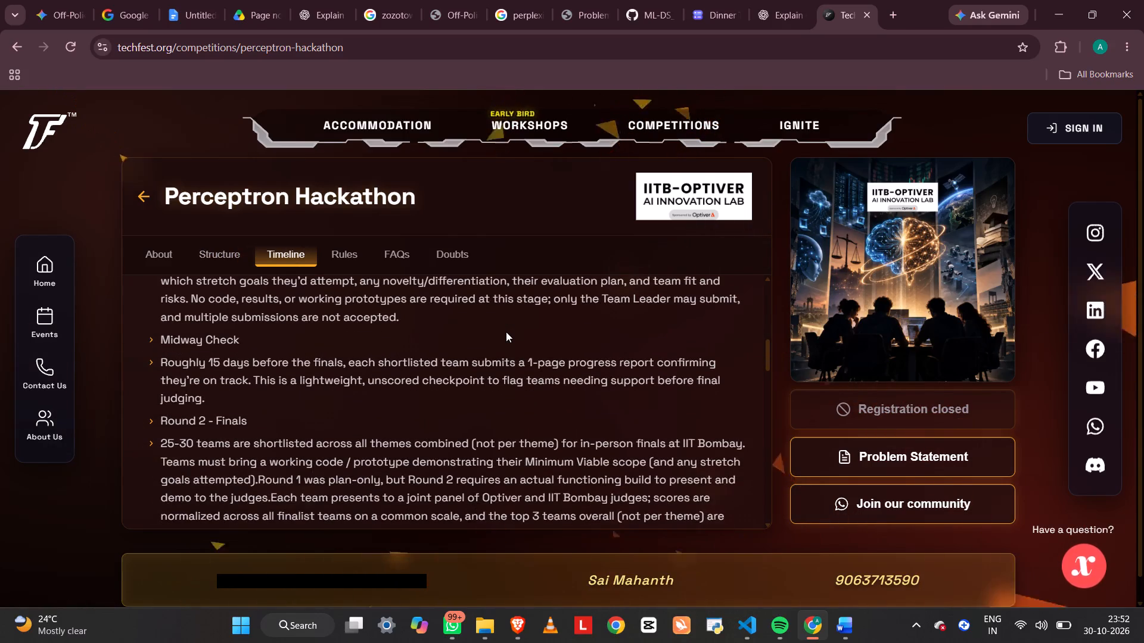
{"action": "scroll", "coordinate": [506, 332], "scroll_direction": "up", "scroll_amount": 2}
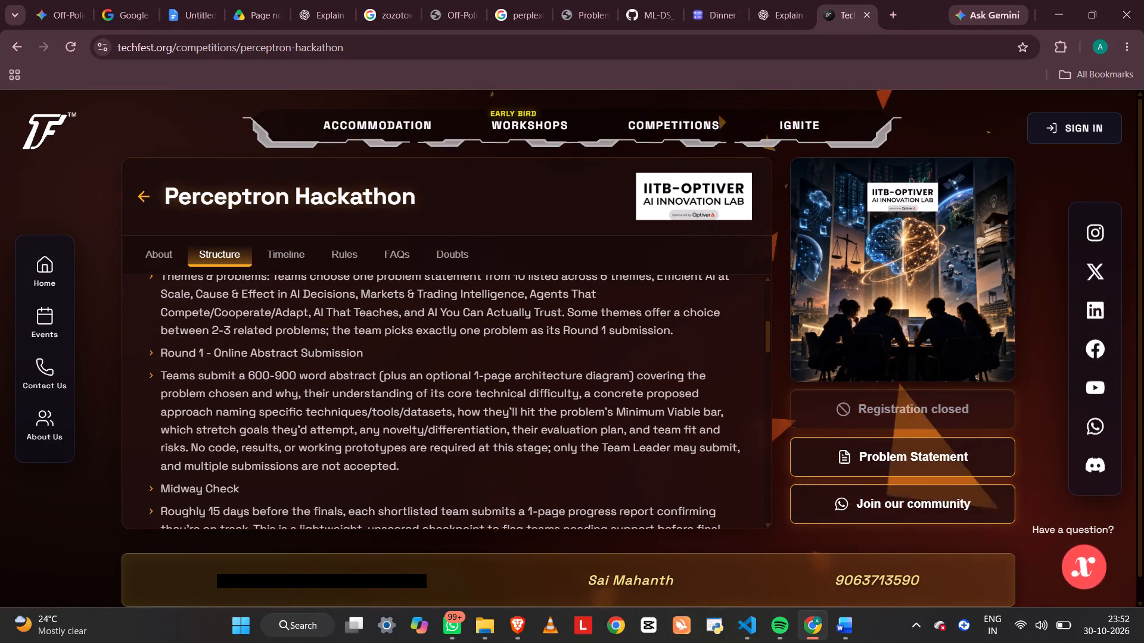
{"action": "scroll", "coordinate": [506, 332], "scroll_direction": "up", "scroll_amount": 2}
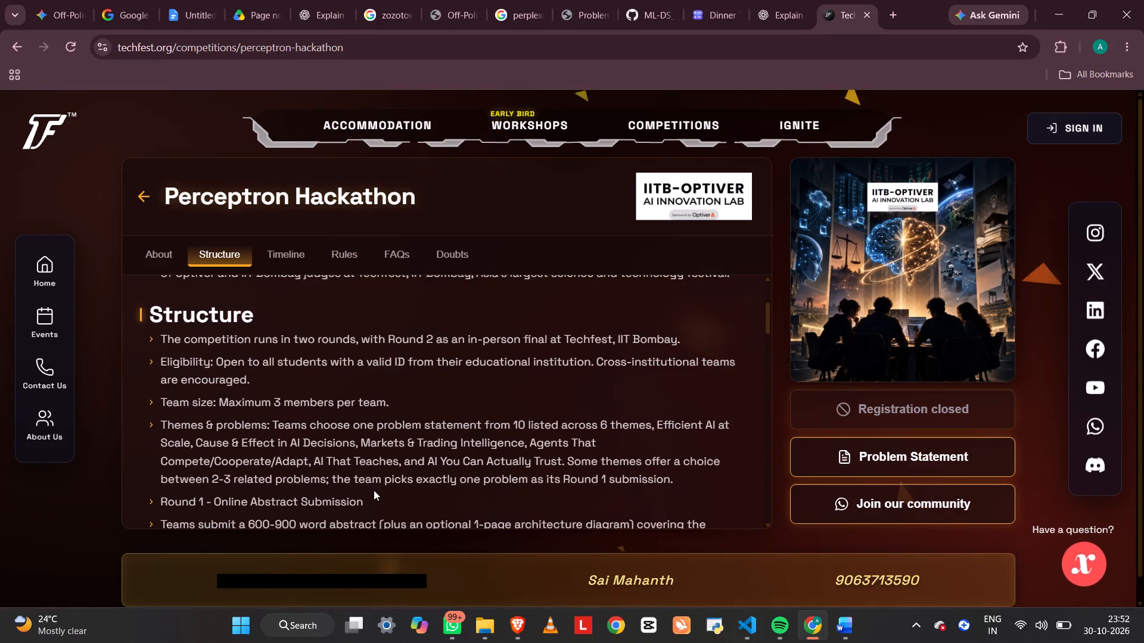
{"action": "scroll", "coordinate": [548, 481], "scroll_direction": "down", "scroll_amount": 1}
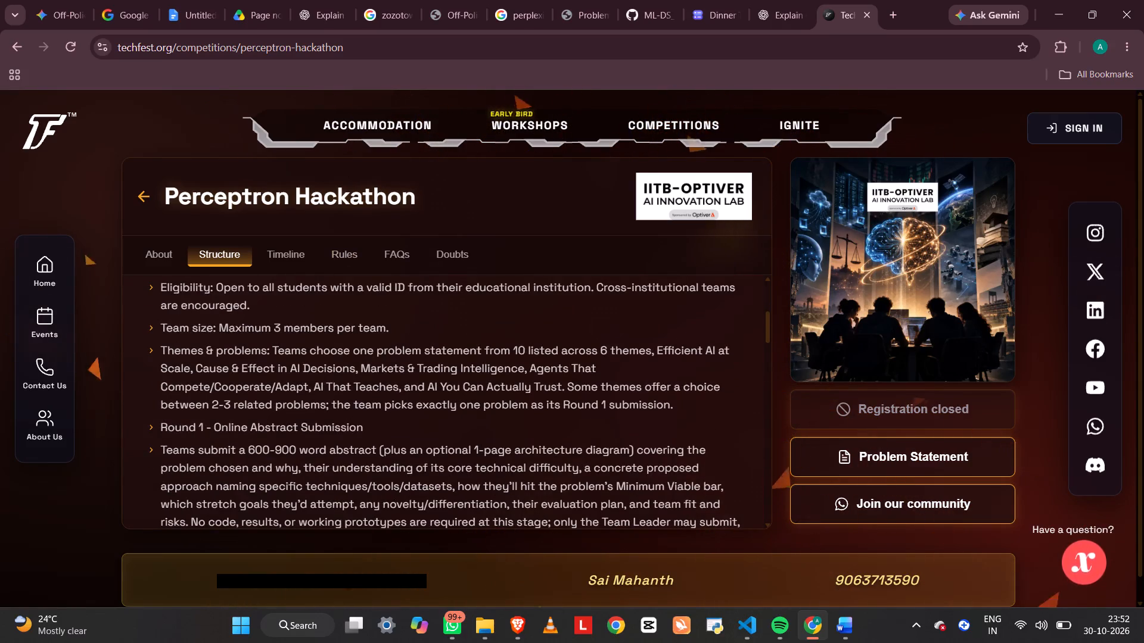
{"action": "scroll", "coordinate": [552, 479], "scroll_direction": "down", "scroll_amount": 1}
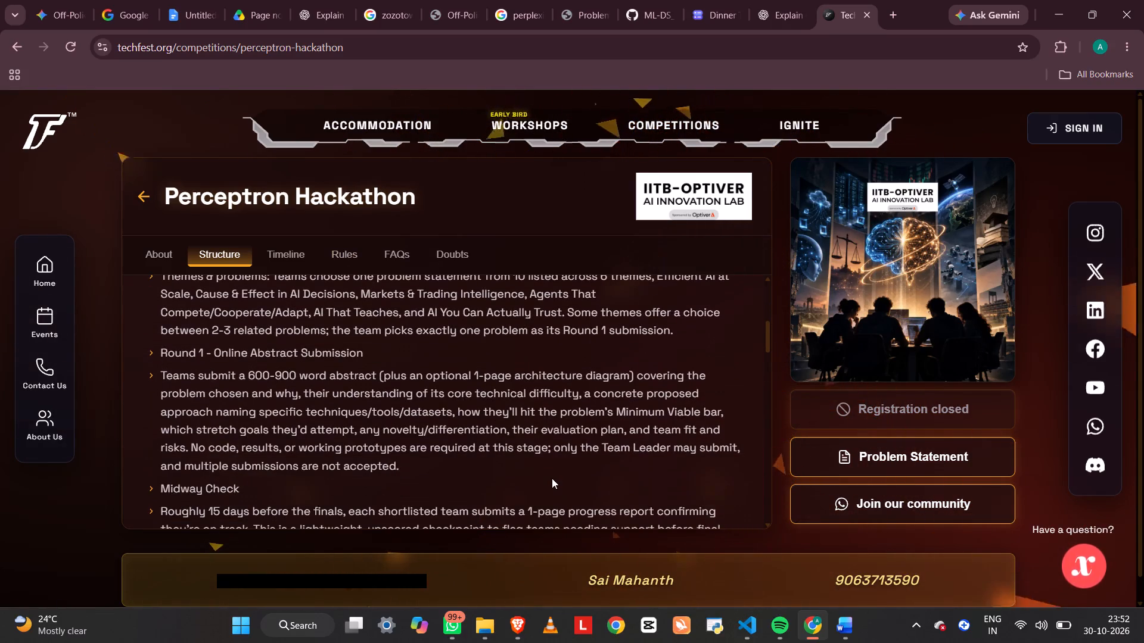
{"action": "scroll", "coordinate": [552, 478], "scroll_direction": "down", "scroll_amount": 5}
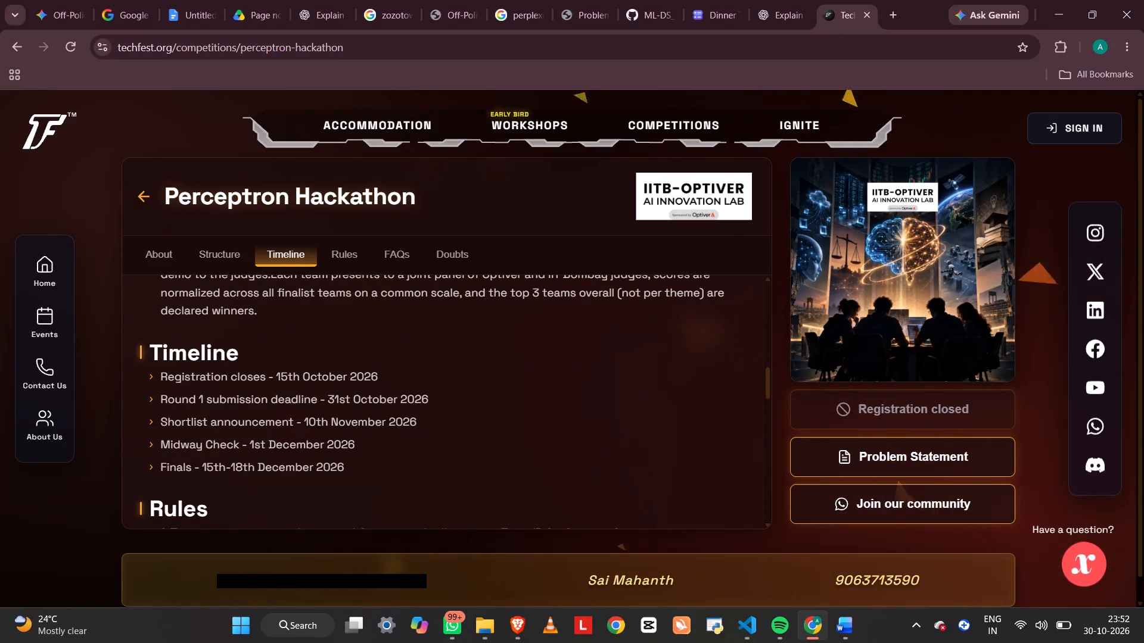
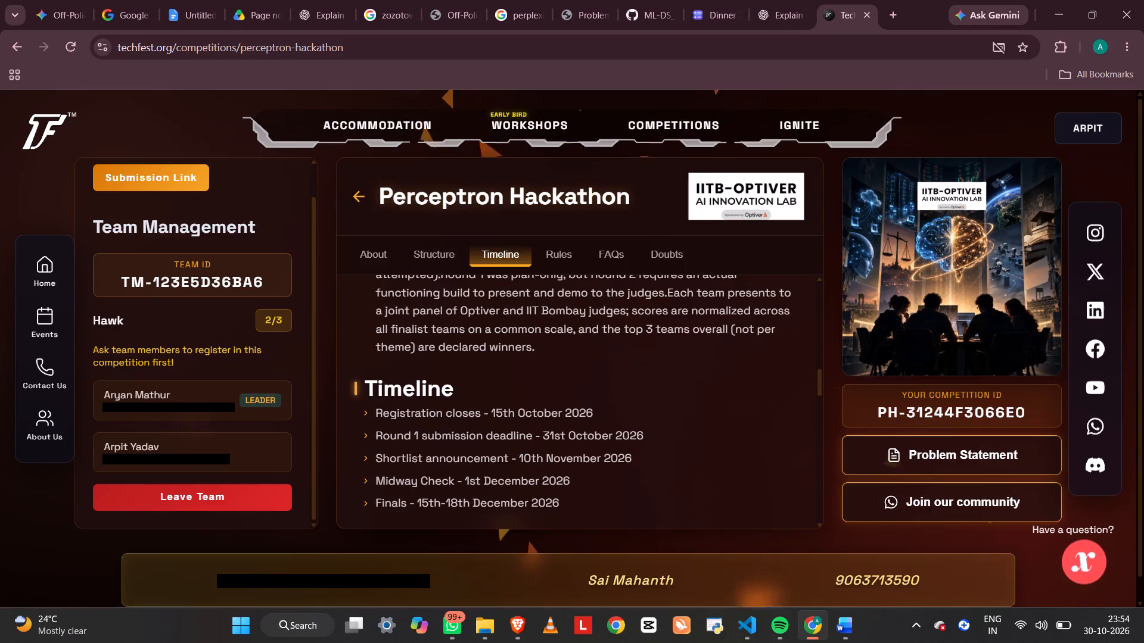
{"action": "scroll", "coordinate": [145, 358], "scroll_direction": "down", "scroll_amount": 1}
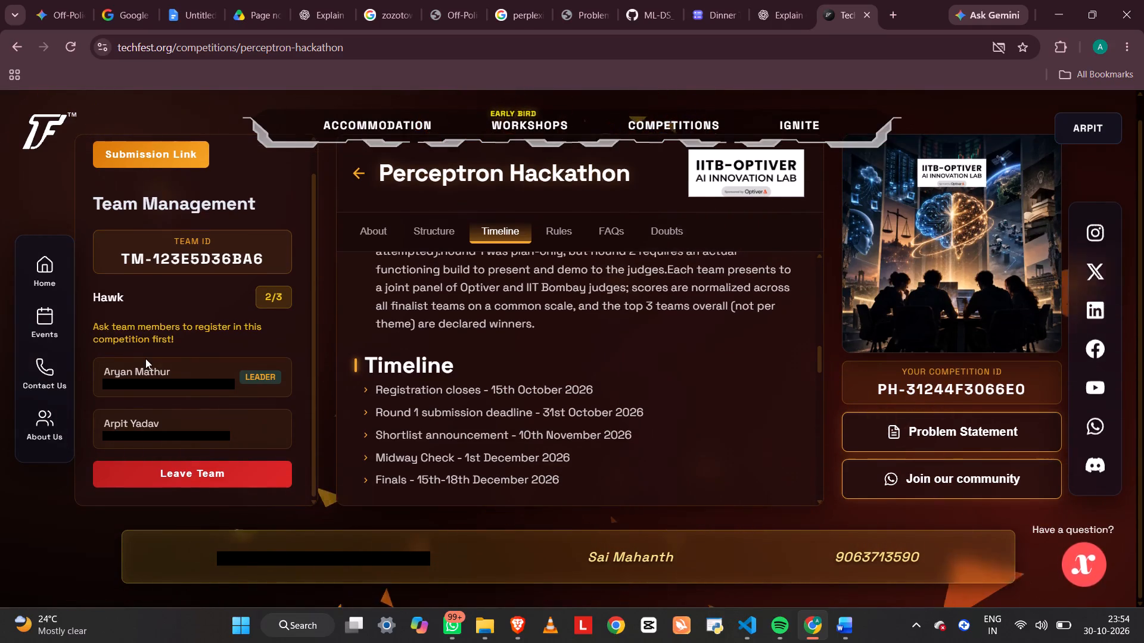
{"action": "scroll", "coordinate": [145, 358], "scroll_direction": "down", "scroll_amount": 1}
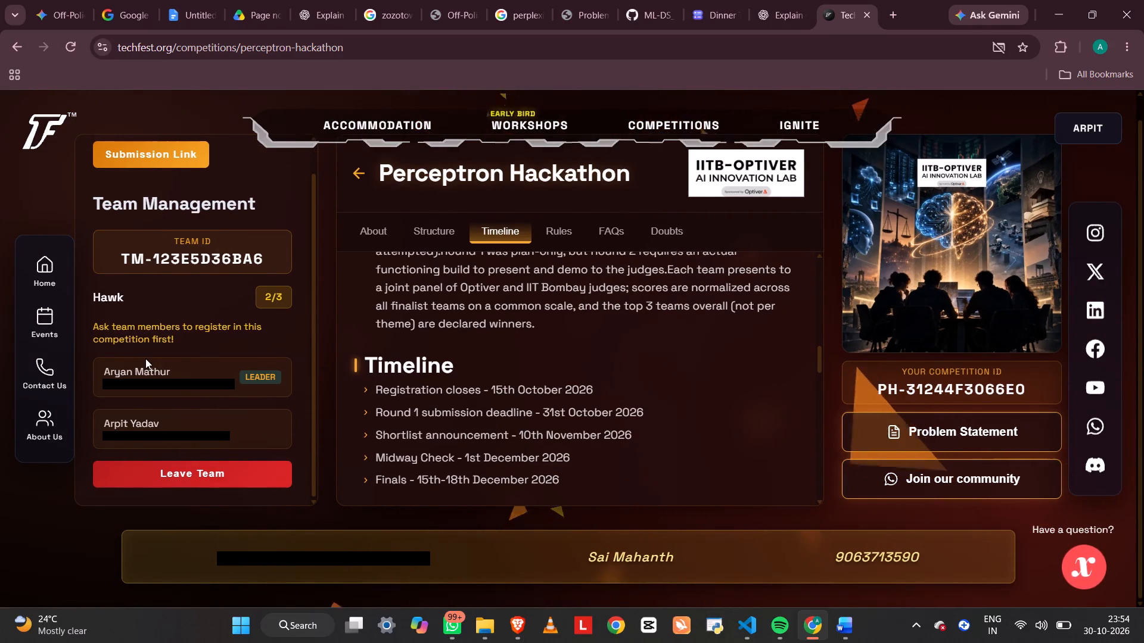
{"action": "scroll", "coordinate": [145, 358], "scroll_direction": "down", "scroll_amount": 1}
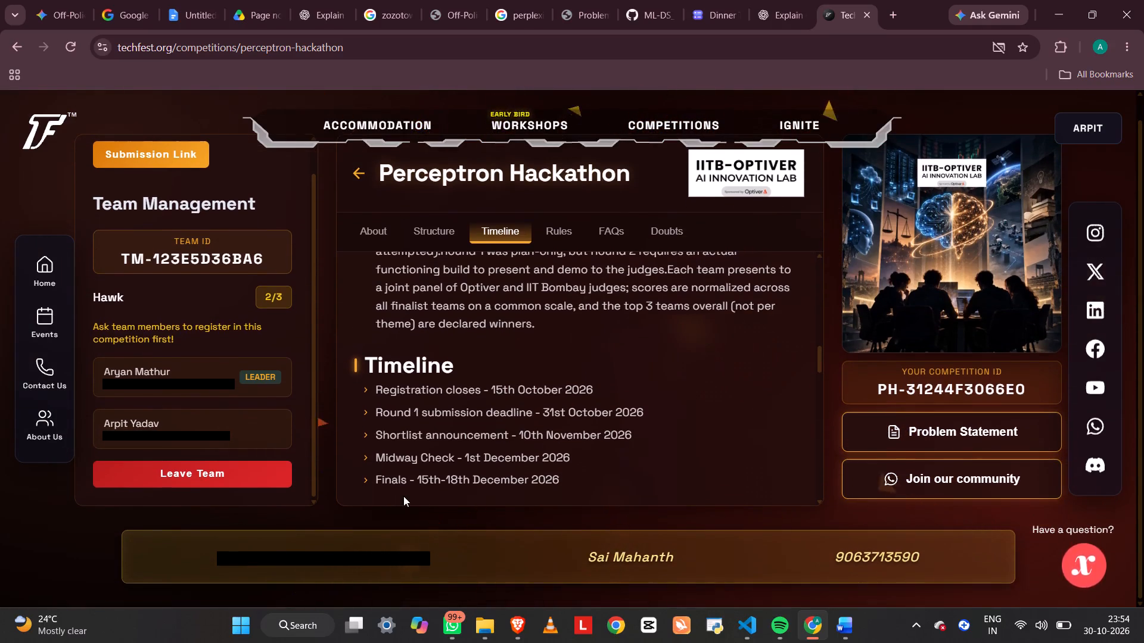
Open the Perceptron Hackathon problem statement PDF and skim its themes and problems through to the abstract section table on page 8.
{"action": "left_click", "coordinate": [865, 430]}
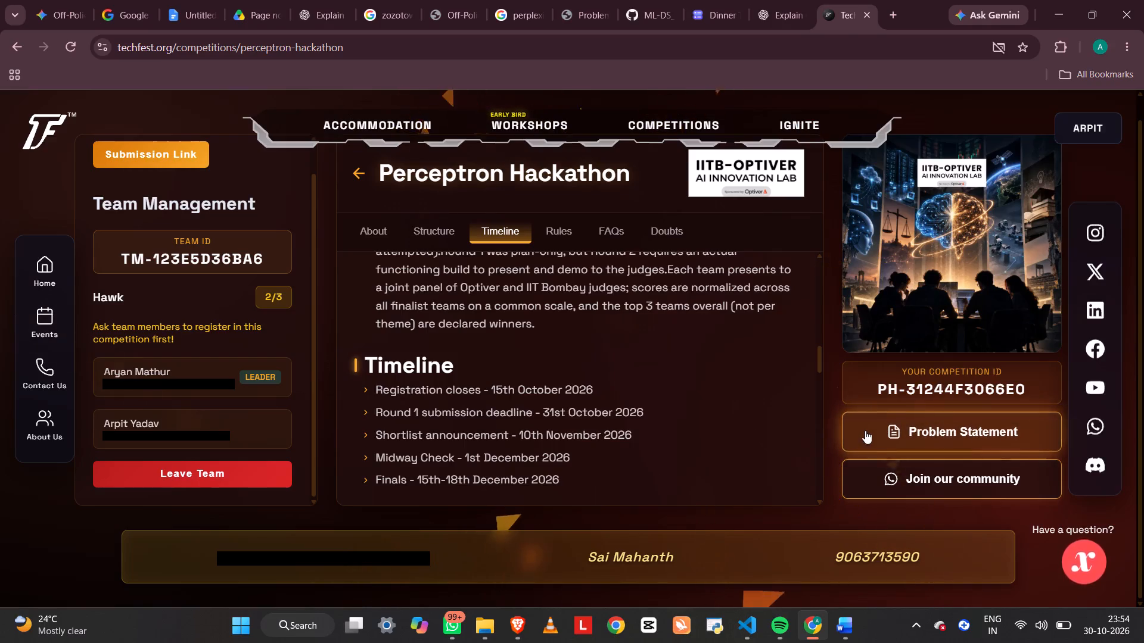
{"action": "scroll", "coordinate": [664, 382], "scroll_direction": "down", "scroll_amount": 1}
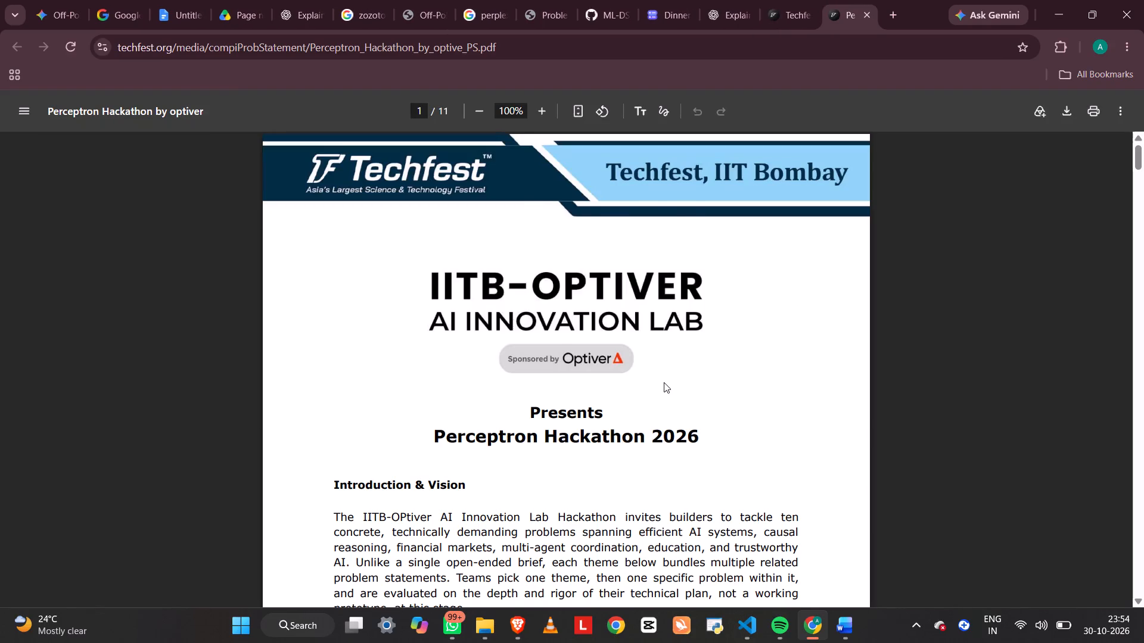
{"action": "scroll", "coordinate": [664, 382], "scroll_direction": "down", "scroll_amount": 8}
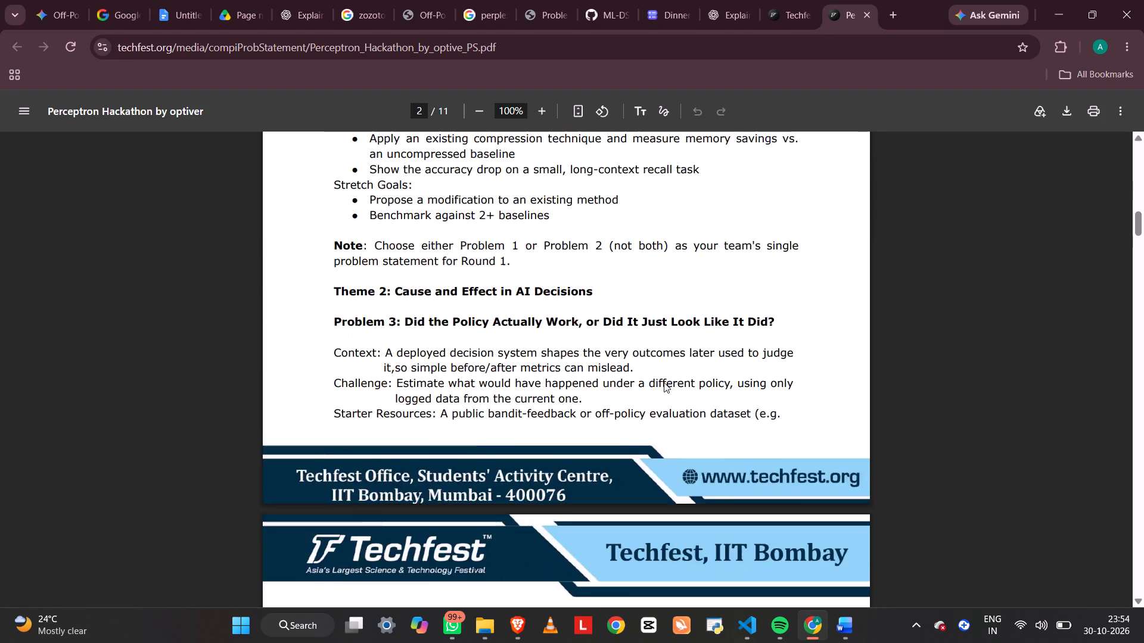
{"action": "scroll", "coordinate": [664, 382], "scroll_direction": "down", "scroll_amount": 15}
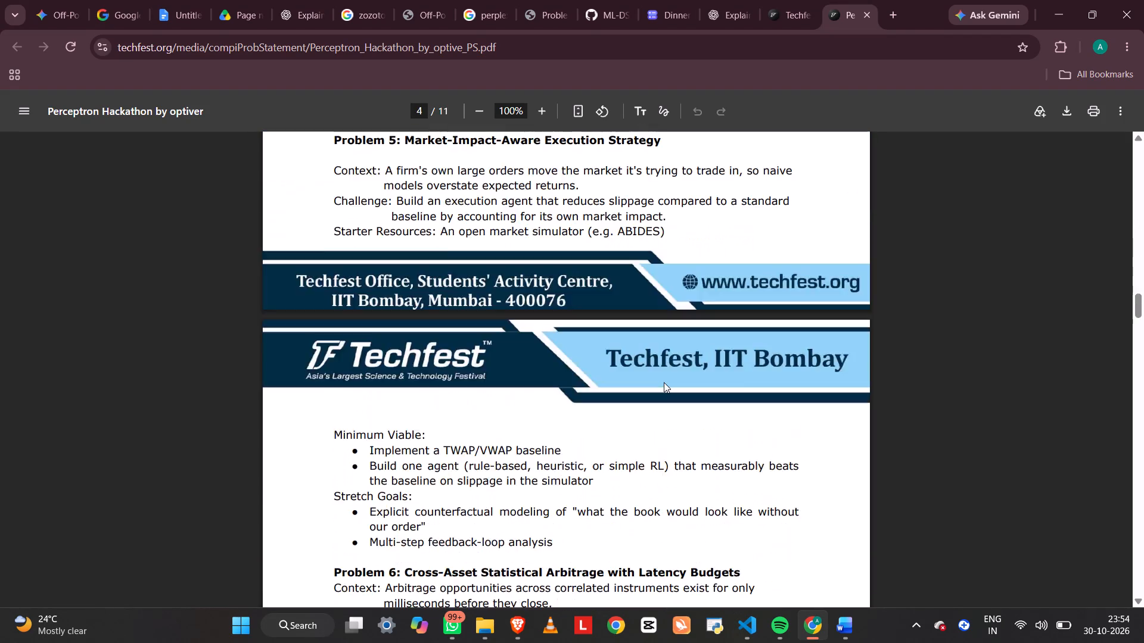
{"action": "scroll", "coordinate": [664, 382], "scroll_direction": "down", "scroll_amount": 4}
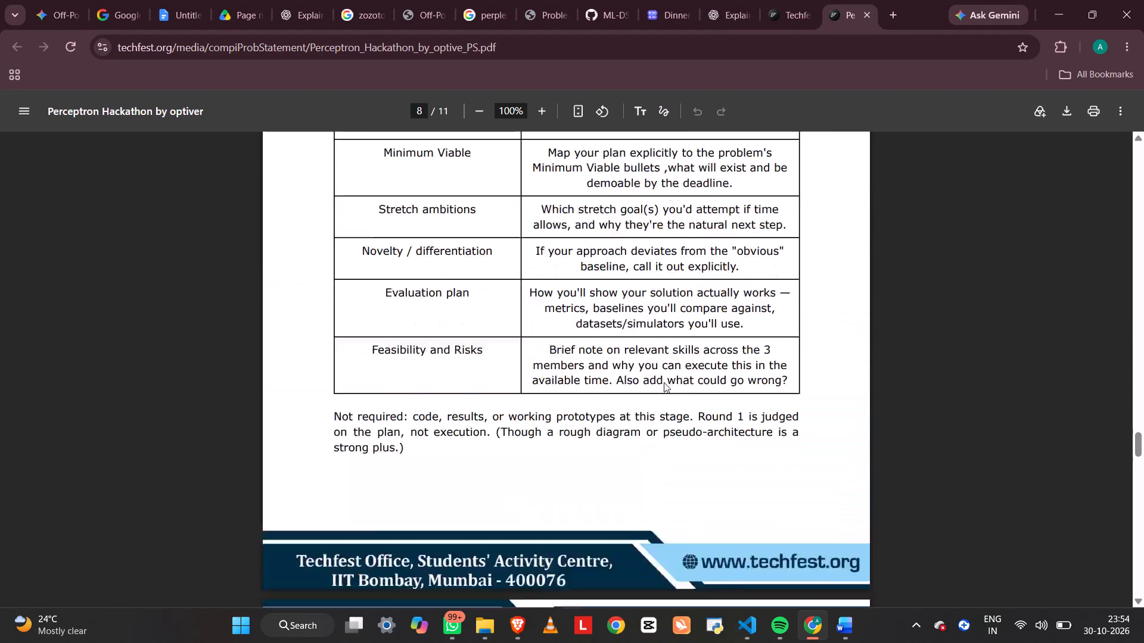
Read the table of what each abstract section must include, followed by the Evaluation Criteria table on page 9.
{"action": "scroll", "coordinate": [664, 382], "scroll_direction": "down", "scroll_amount": 2}
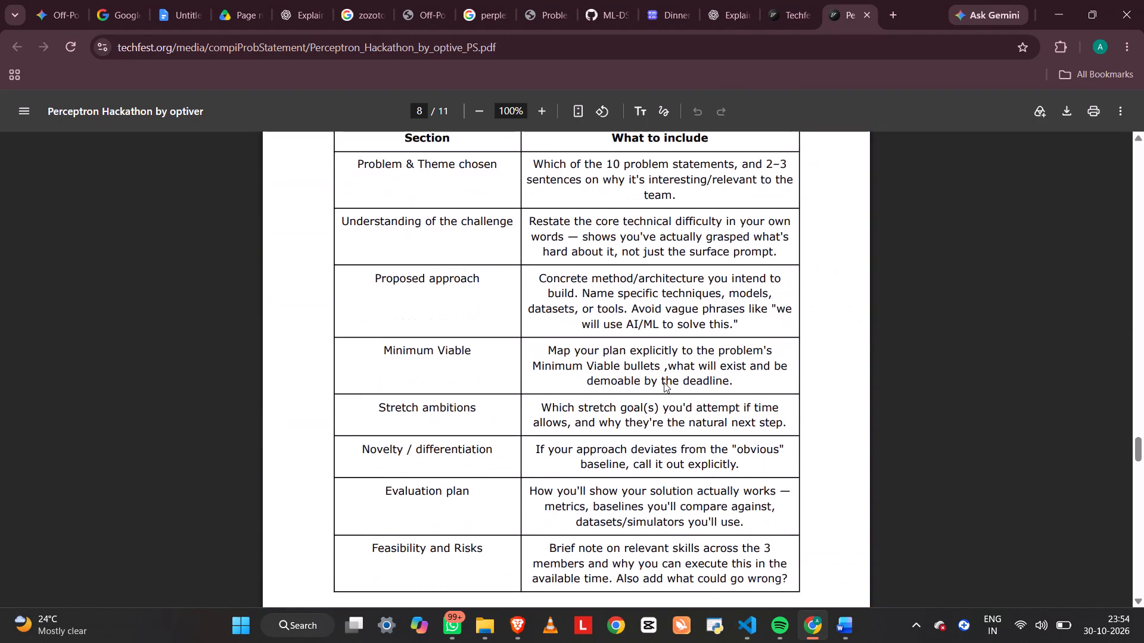
{"action": "scroll", "coordinate": [664, 382], "scroll_direction": "down", "scroll_amount": 3}
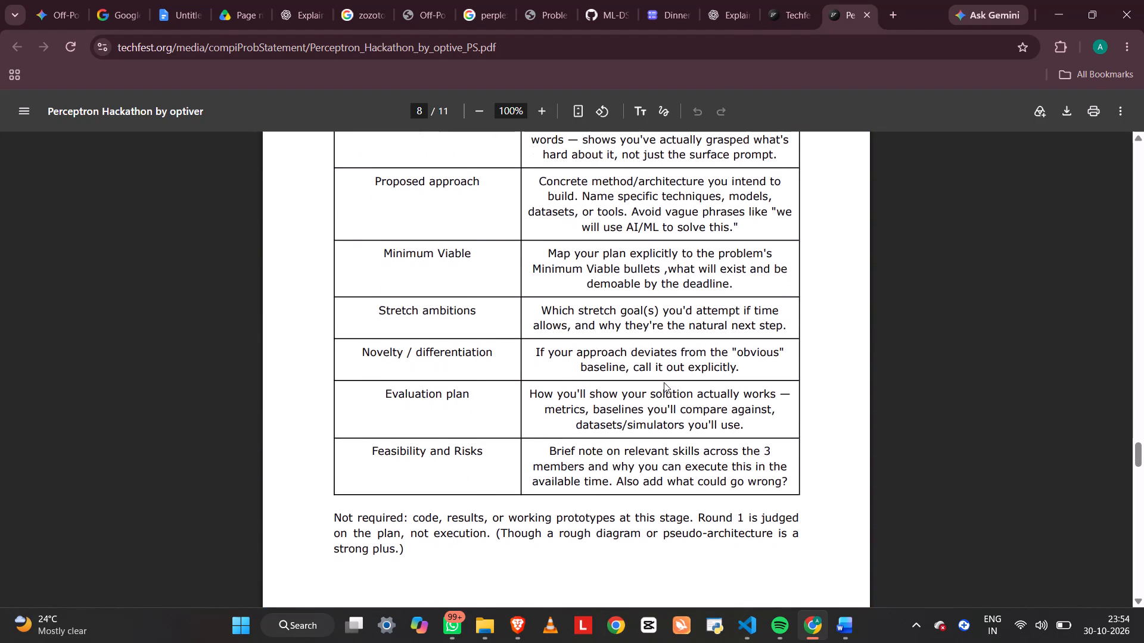
{"action": "scroll", "coordinate": [664, 382], "scroll_direction": "up", "scroll_amount": 5}
{"action": "scroll", "coordinate": [664, 382], "scroll_direction": "down", "scroll_amount": 1}
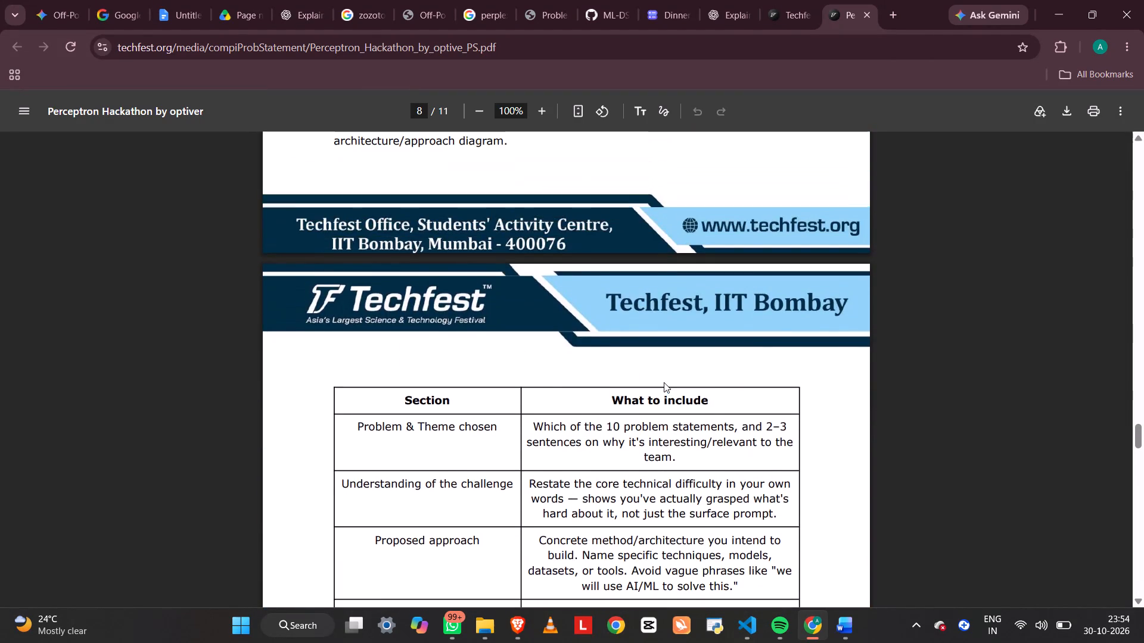
{"action": "scroll", "coordinate": [664, 382], "scroll_direction": "down", "scroll_amount": 6}
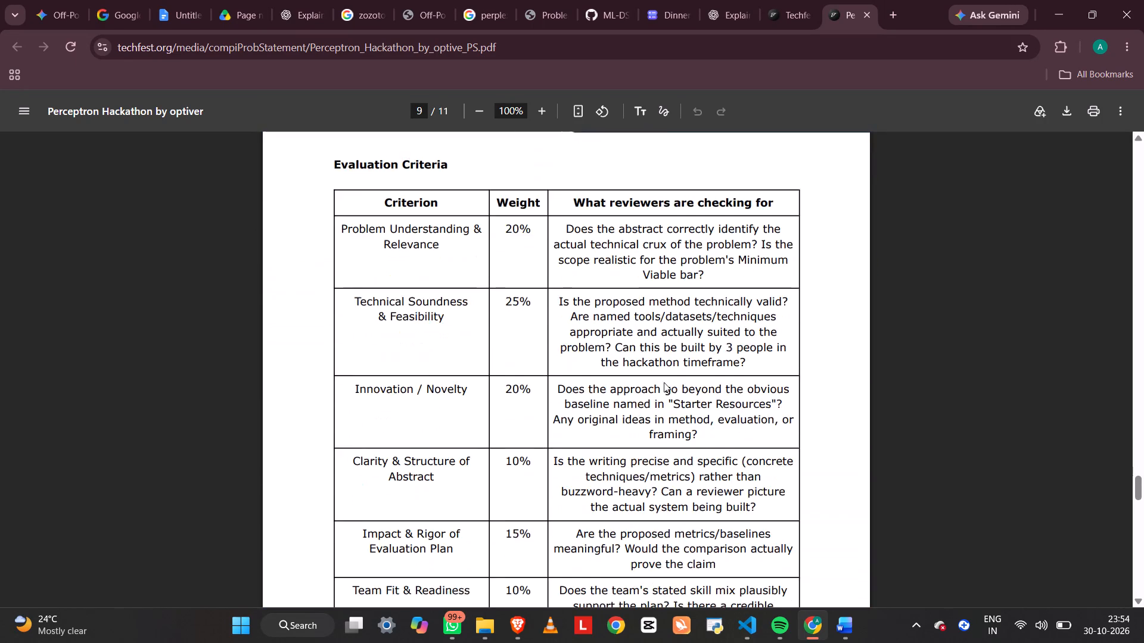
{"action": "scroll", "coordinate": [664, 382], "scroll_direction": "down", "scroll_amount": 1}
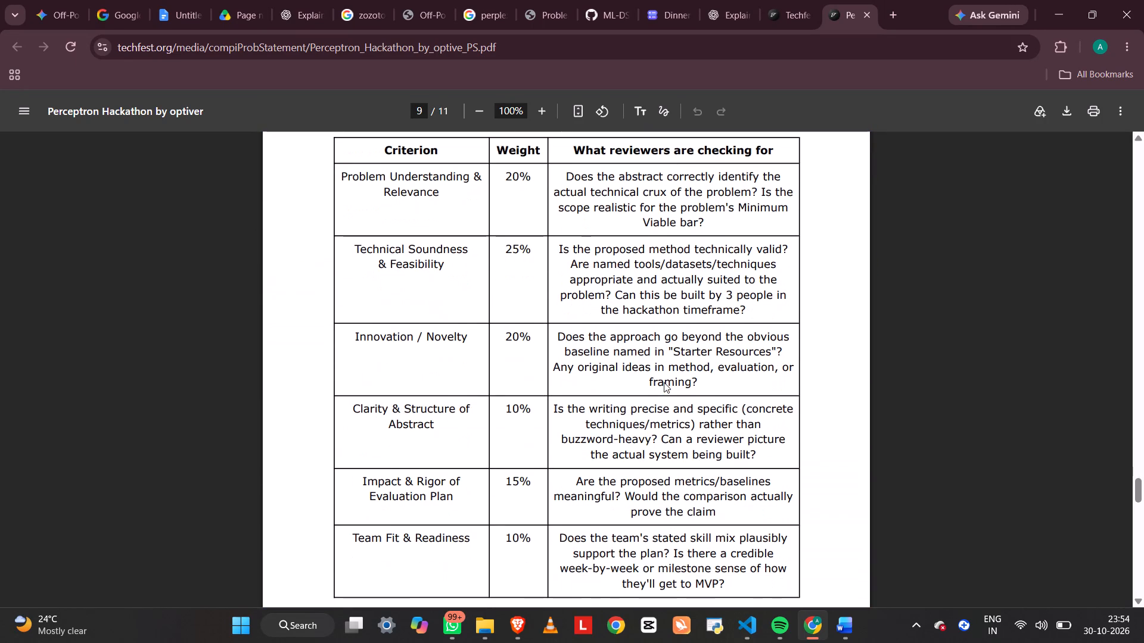
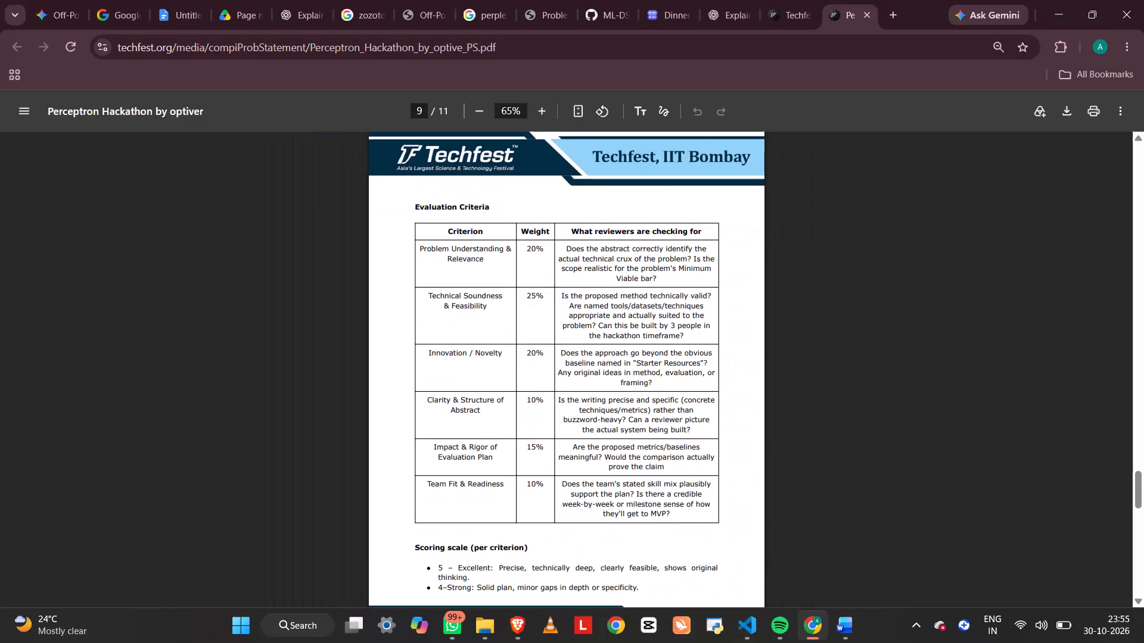
Capture a screenshot snip of page 9 covering the Evaluation Criteria table and the start of the scoring scale below it.
{"action": "key", "text": "shift+super+s"}
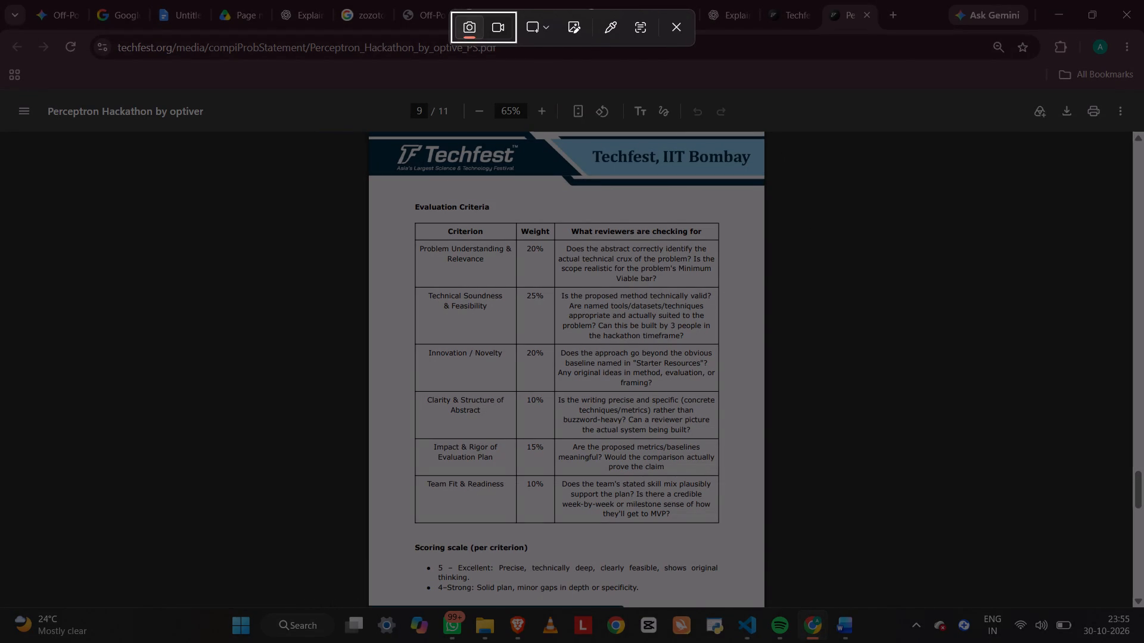
{"action": "left_click_drag", "start_coordinate": [408, 204], "coordinate": [724, 473]}
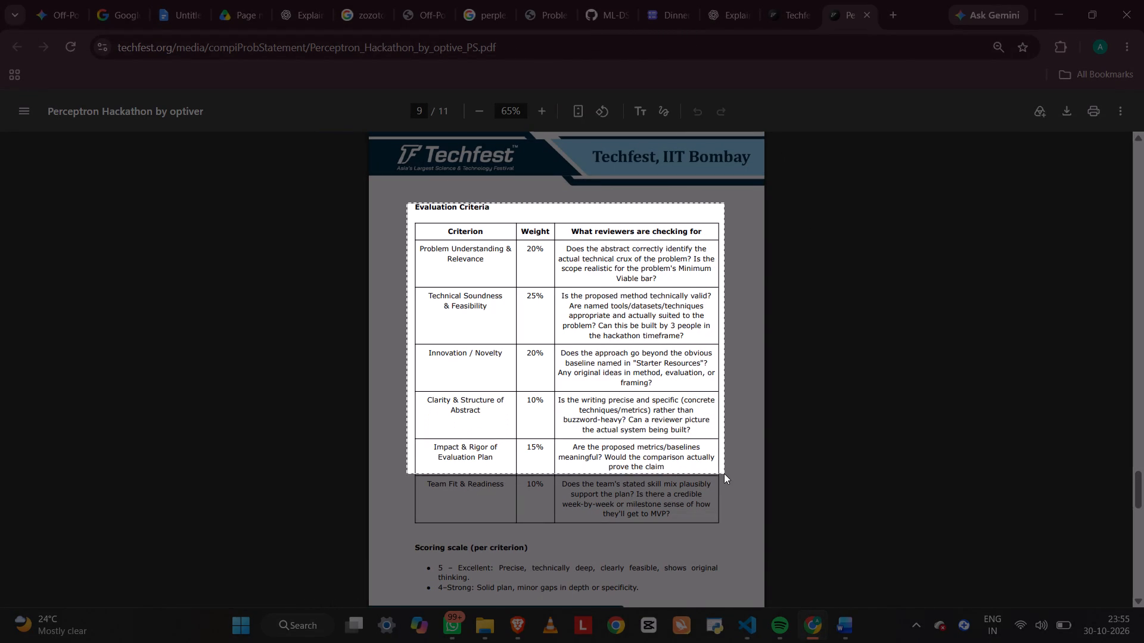
{"action": "left_click_drag", "start_coordinate": [724, 473], "coordinate": [741, 576]}
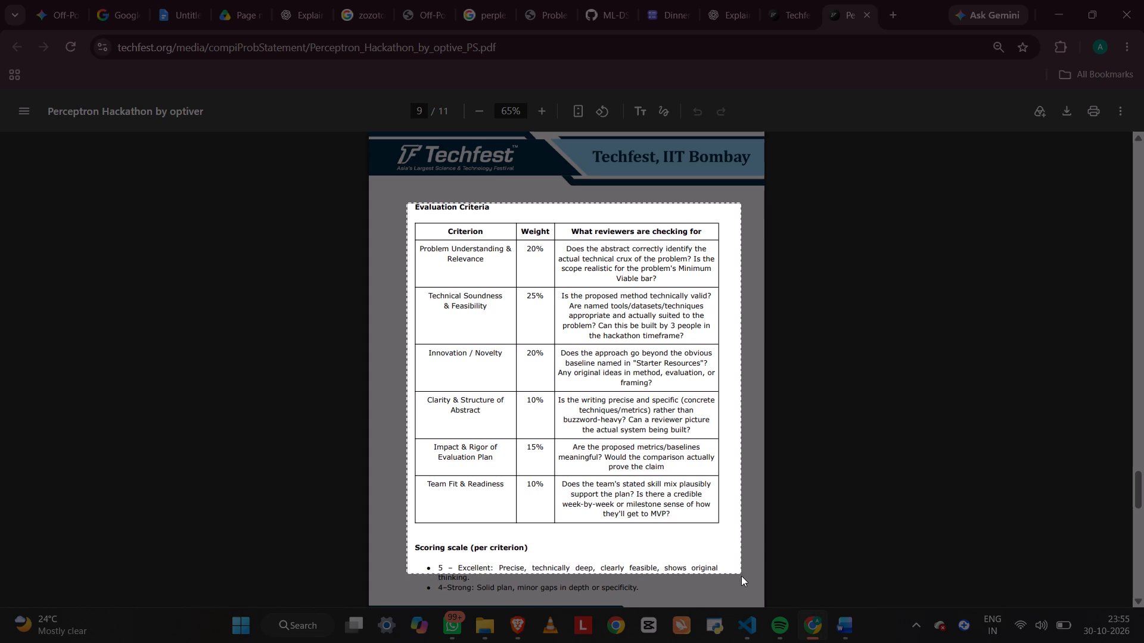
{"action": "left_click_drag", "start_coordinate": [741, 576], "coordinate": [751, 597]}
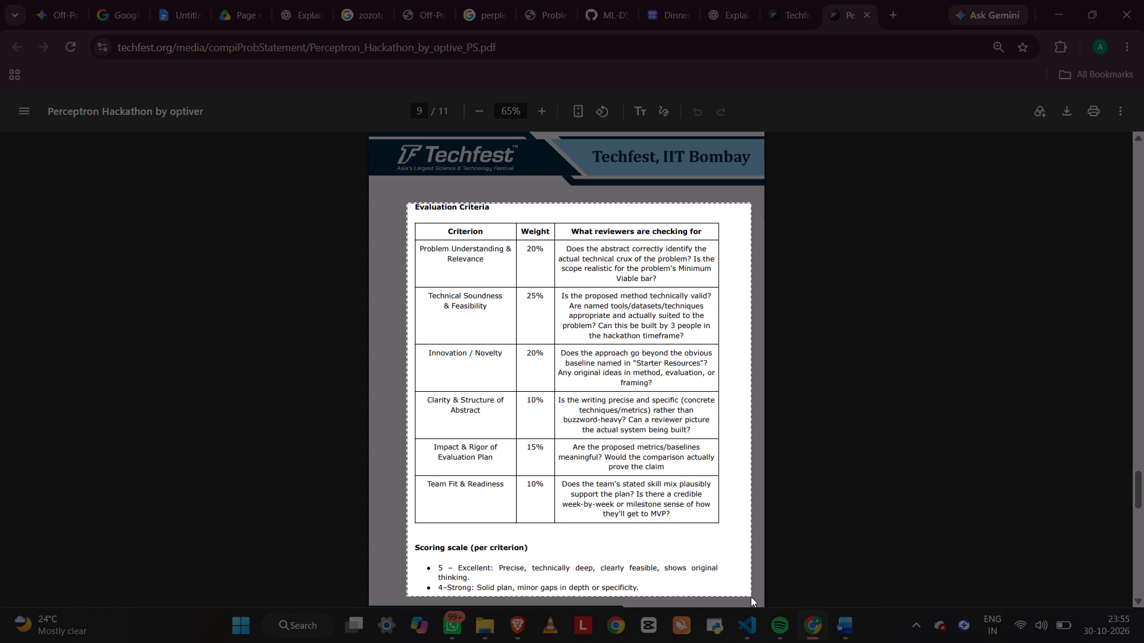
{"action": "left_click_drag", "start_coordinate": [751, 597], "coordinate": [750, 597]}
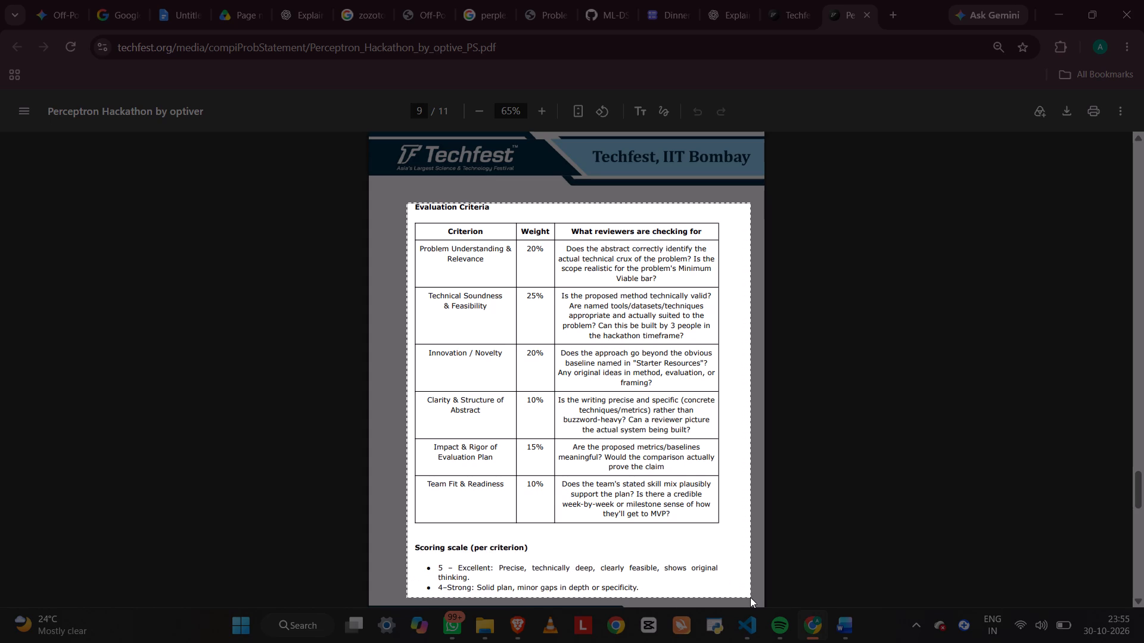
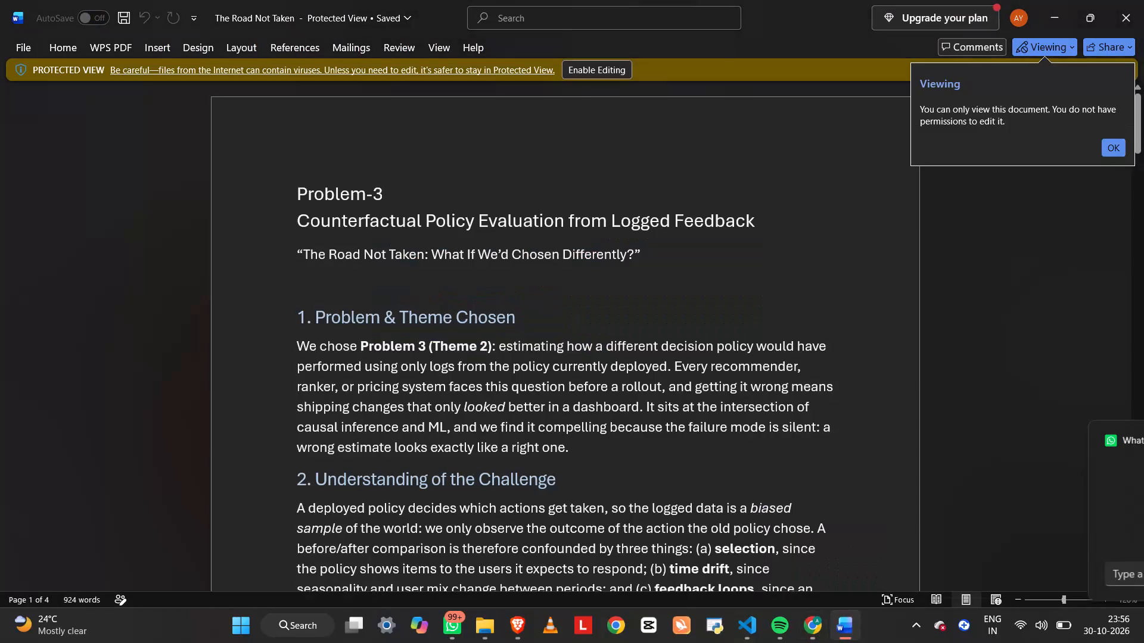
Dismiss the WhatsApp notification covering part of the proposal document.
{"action": "scroll", "coordinate": [757, 520], "scroll_direction": "up", "scroll_amount": 6}
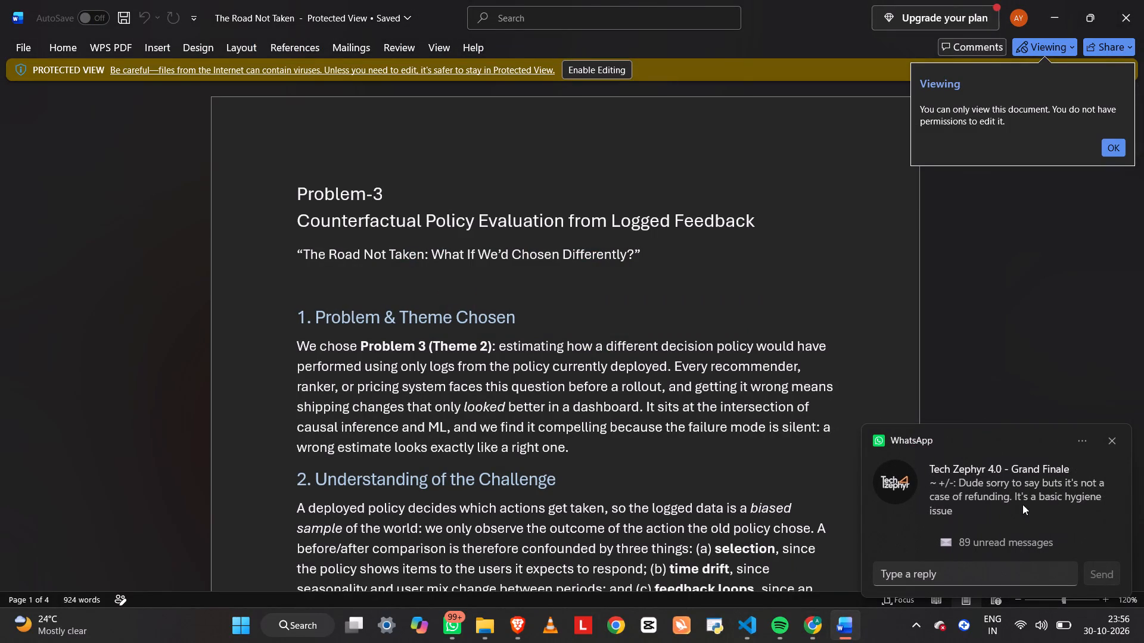
{"action": "left_click", "coordinate": [1113, 441]}
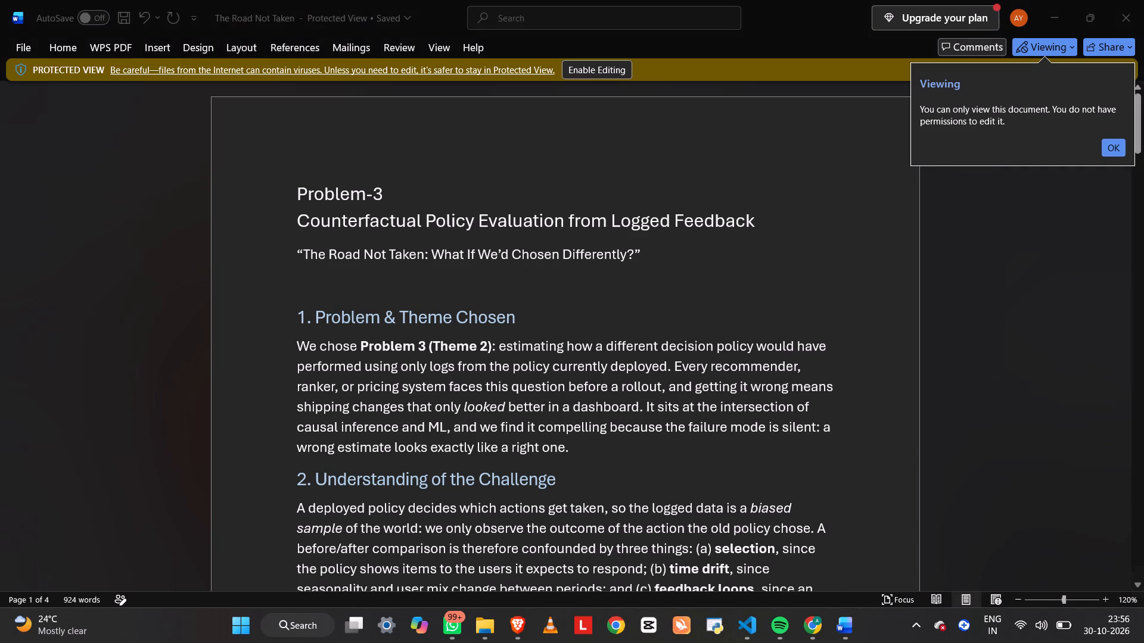
Skim the proposal from section 1, Problem & Theme Chosen, through to the Evaluation Plan and Feasibility & Risks sections.
{"action": "scroll", "coordinate": [493, 388], "scroll_direction": "down", "scroll_amount": 4}
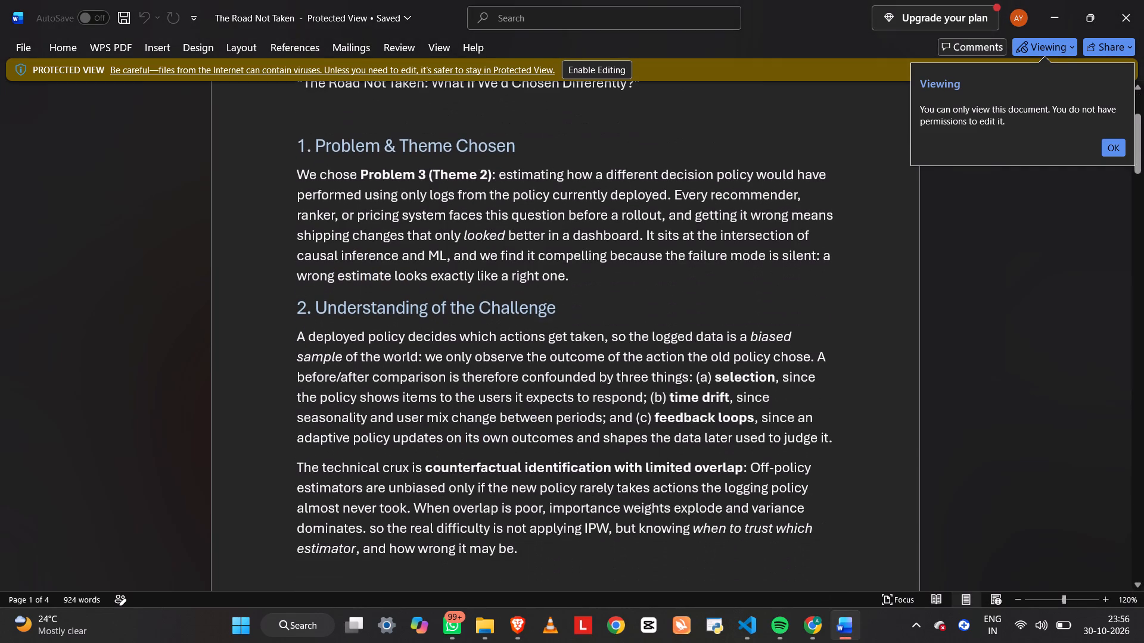
{"action": "scroll", "coordinate": [494, 388], "scroll_direction": "down", "scroll_amount": 6}
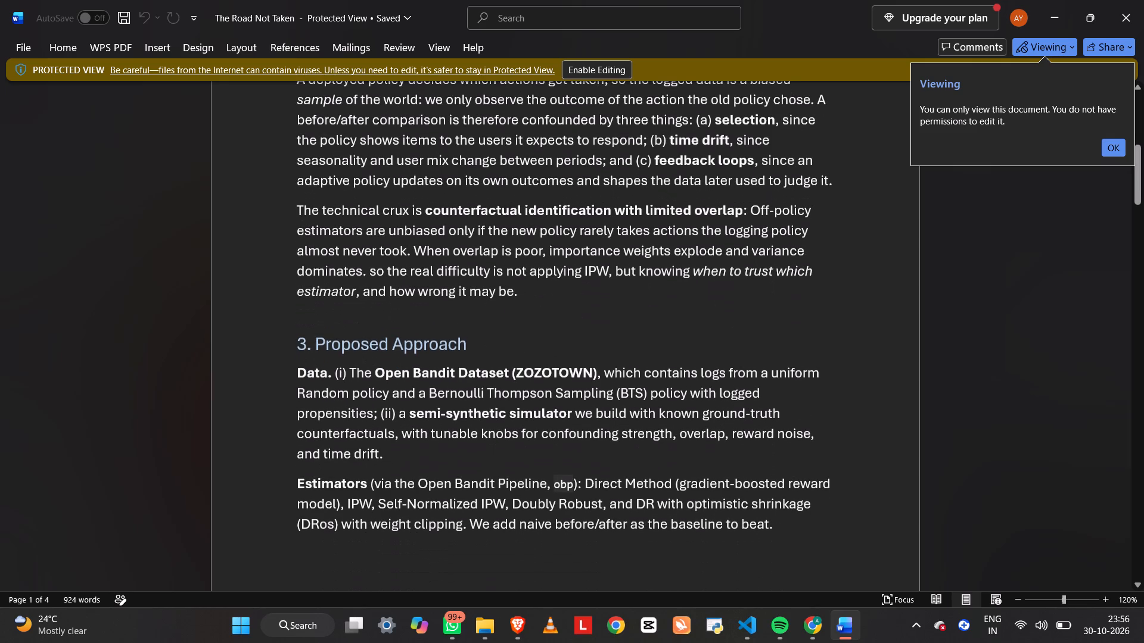
{"action": "scroll", "coordinate": [498, 405], "scroll_direction": "down", "scroll_amount": 10}
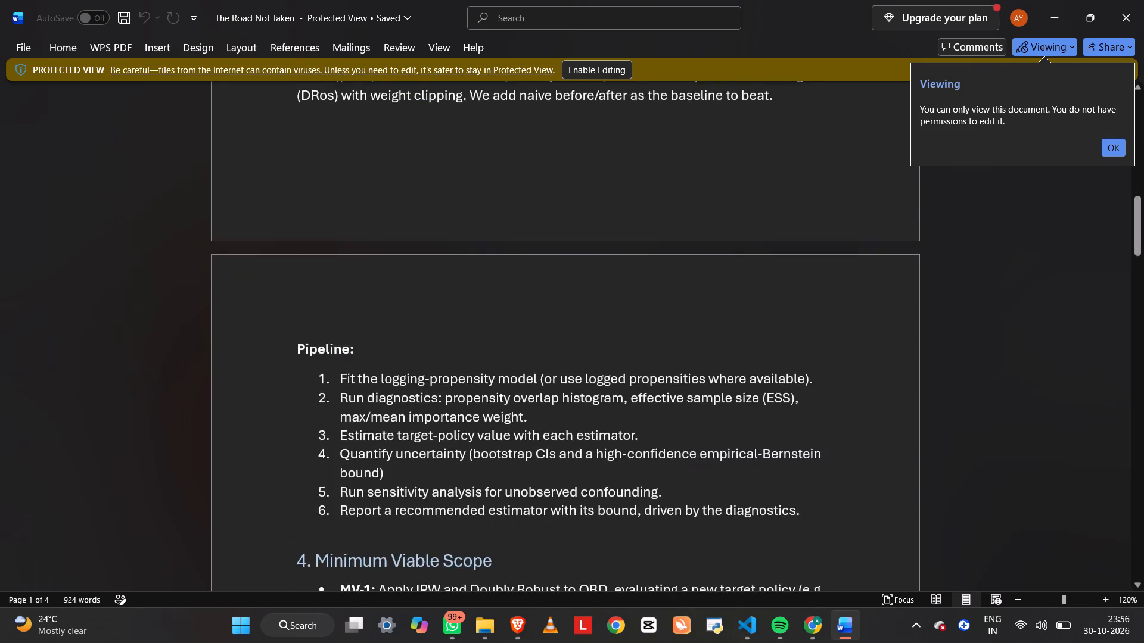
{"action": "scroll", "coordinate": [498, 407], "scroll_direction": "down", "scroll_amount": 12}
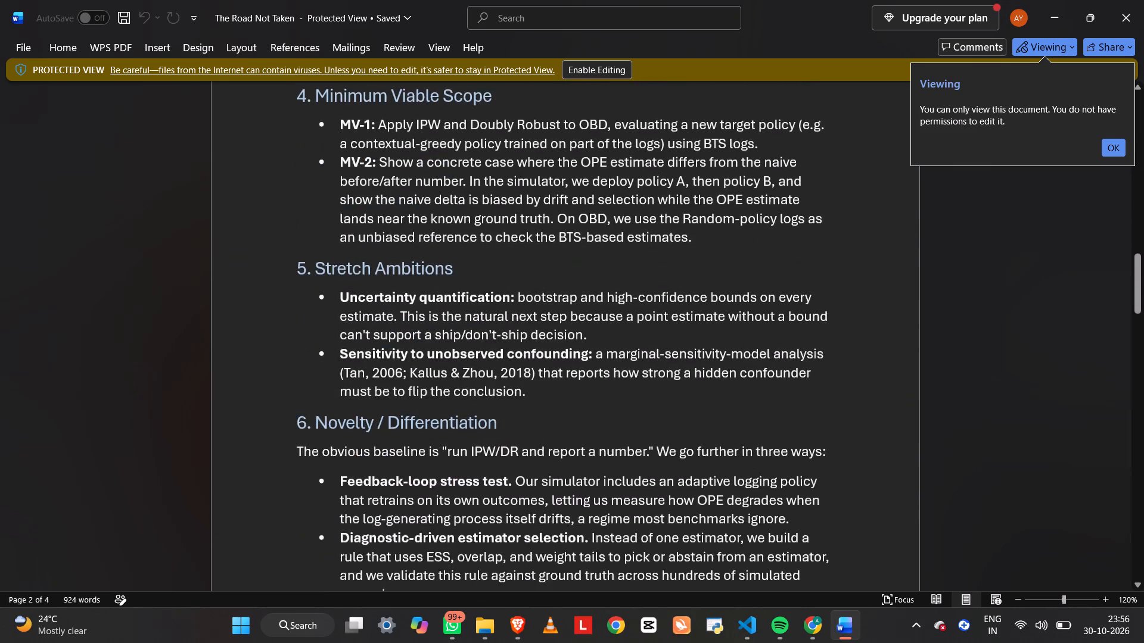
{"action": "scroll", "coordinate": [499, 407], "scroll_direction": "down", "scroll_amount": 18}
{"action": "scroll", "coordinate": [500, 407], "scroll_direction": "down", "scroll_amount": 5}
{"action": "scroll", "coordinate": [502, 407], "scroll_direction": "up", "scroll_amount": 6}
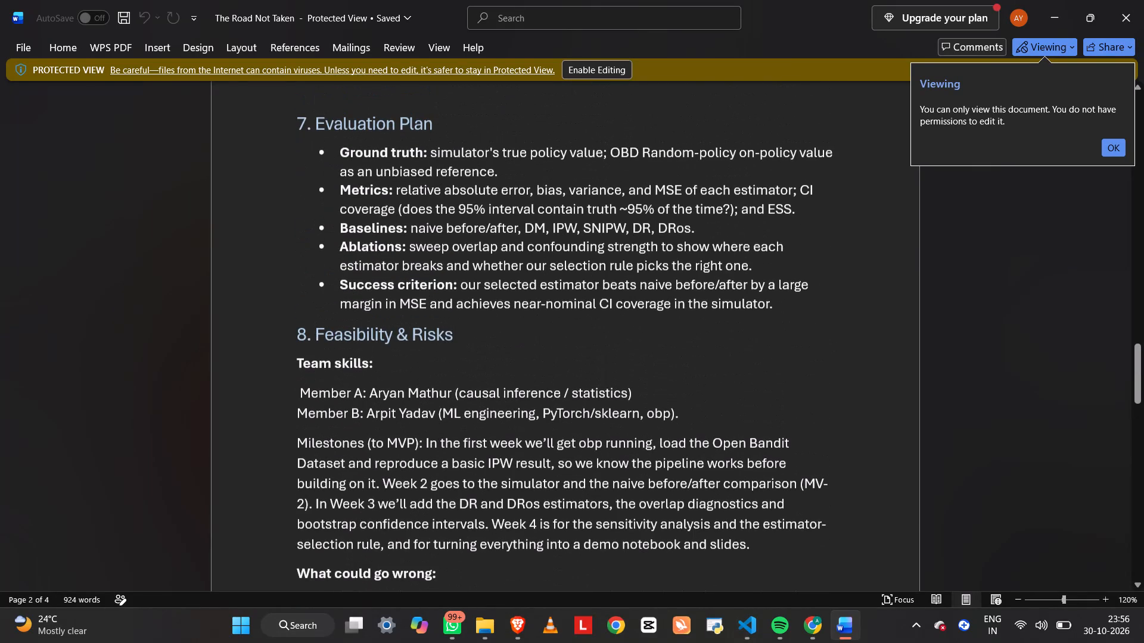
{"action": "scroll", "coordinate": [496, 347], "scroll_direction": "up", "scroll_amount": 1}
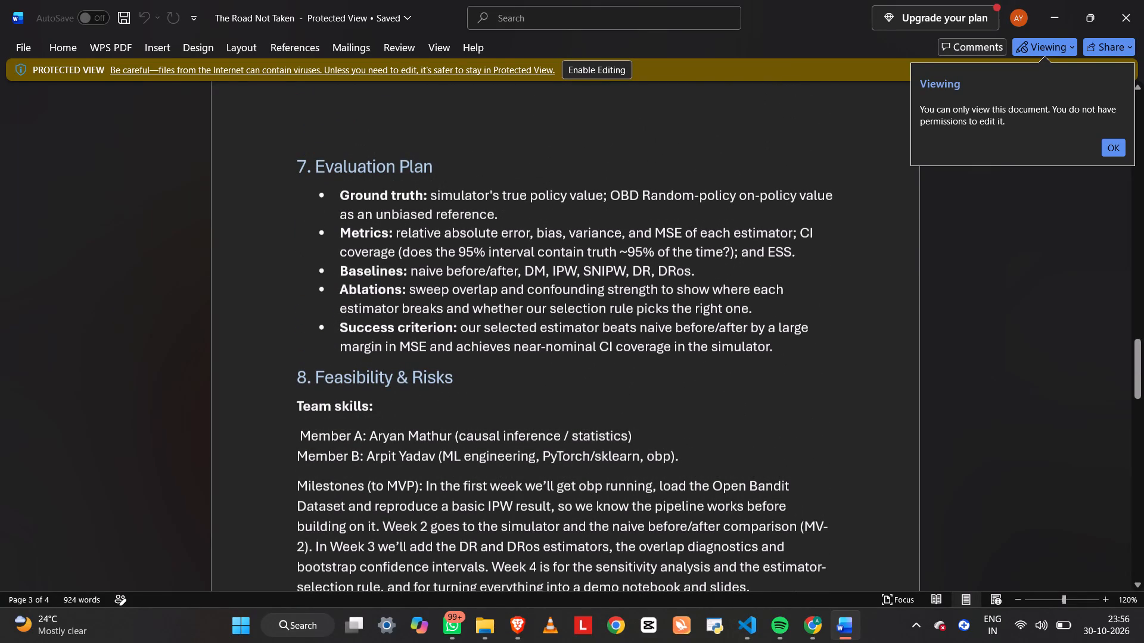
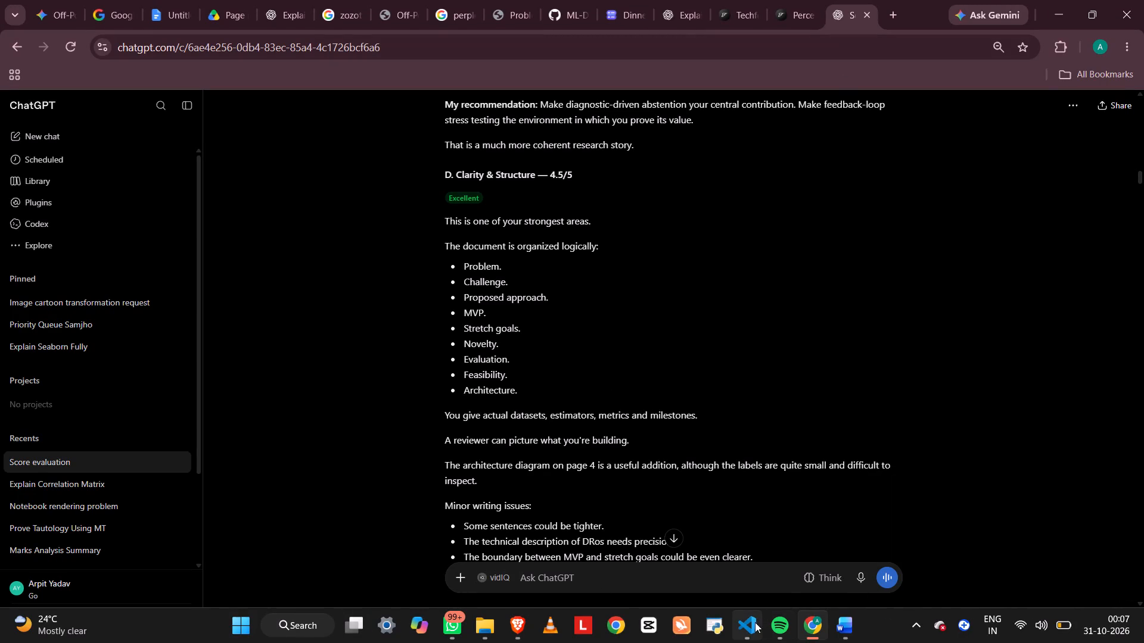
Connect the Rockerz Plus 550 headphones over Bluetooth from the Windows quick settings and return to the ChatGPT conversation.
{"action": "left_click", "coordinate": [1028, 638]}
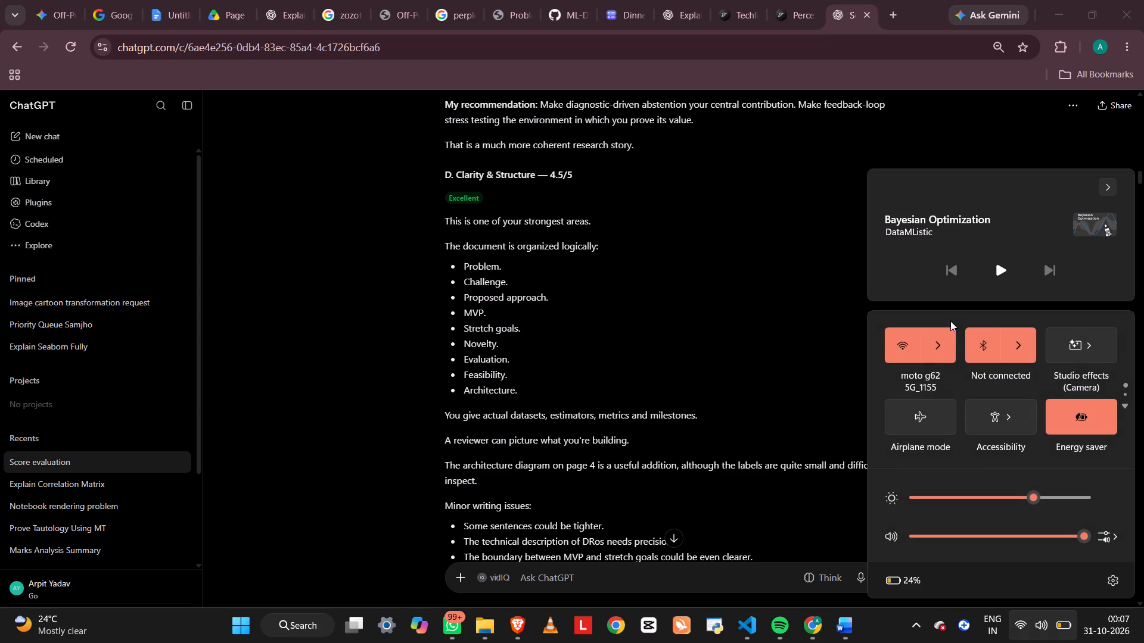
{"action": "left_click", "coordinate": [1025, 338]}
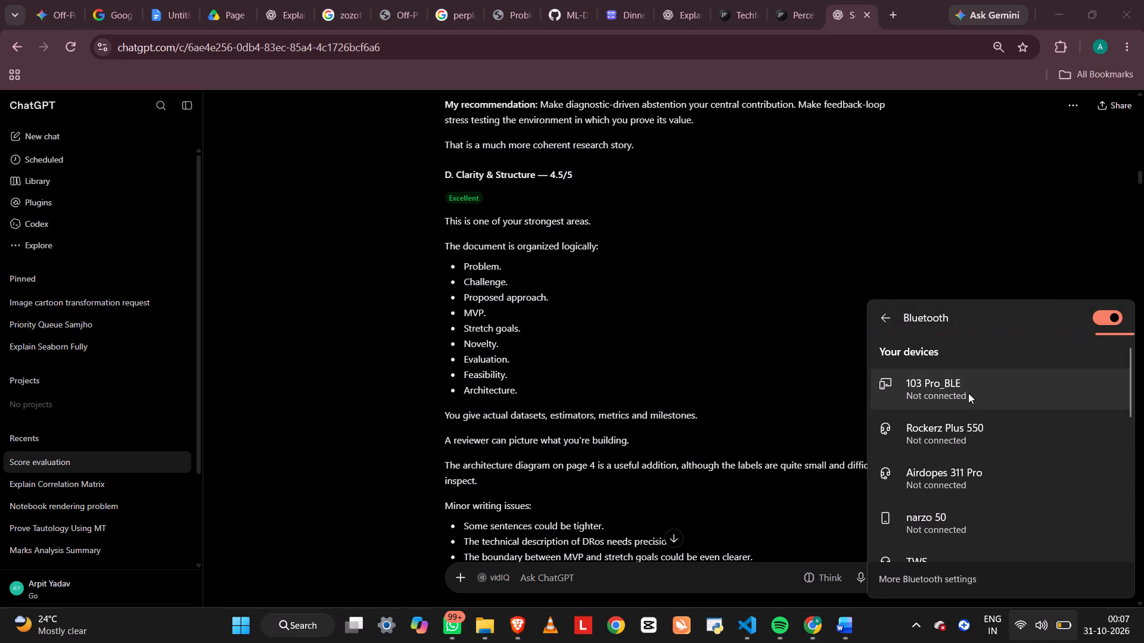
{"action": "left_click", "coordinate": [962, 425]}
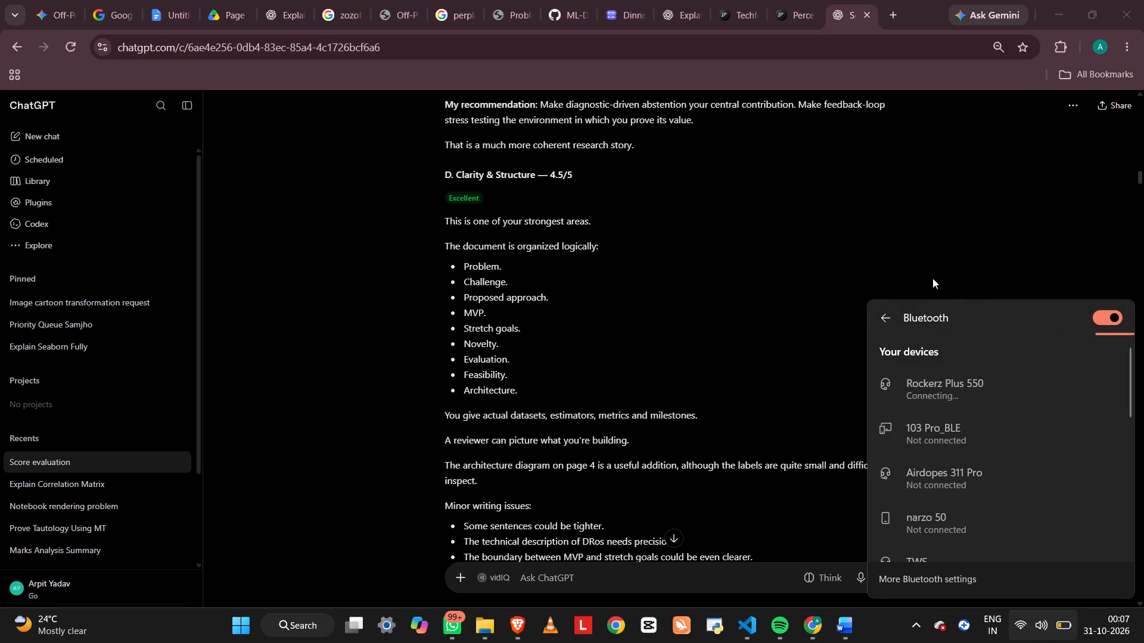
{"action": "left_click", "coordinate": [940, 251]}
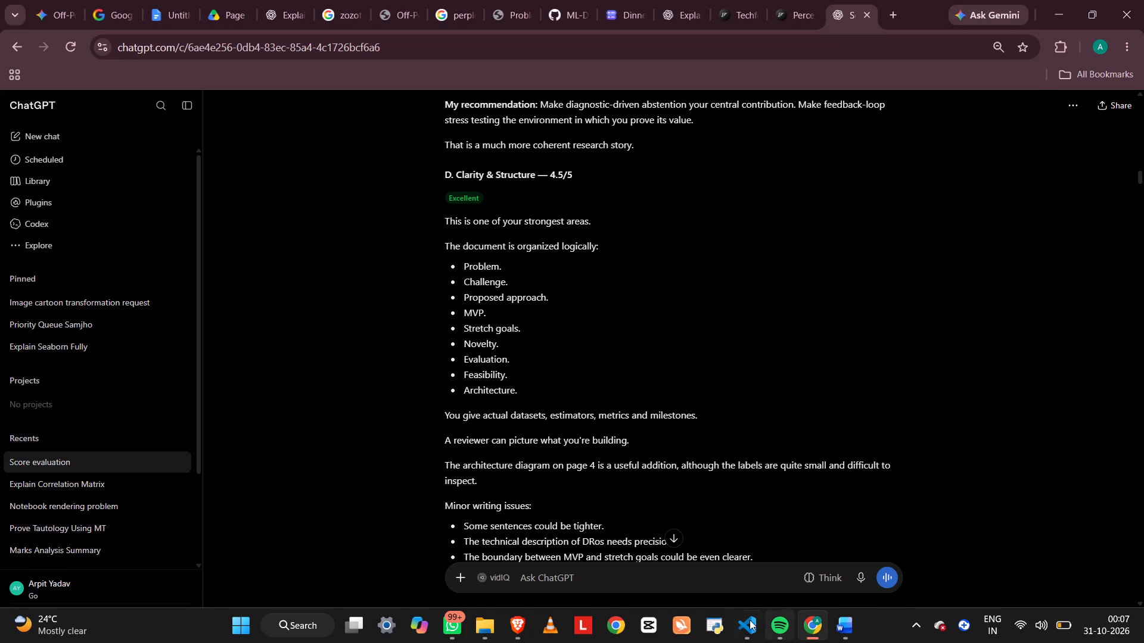
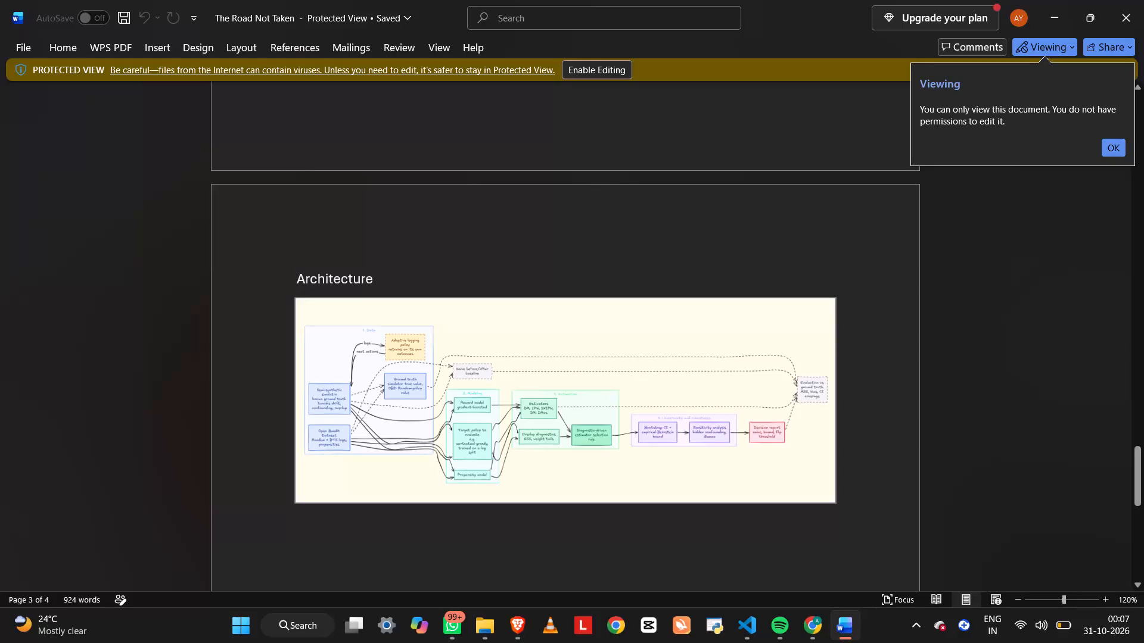
Examine the proposal's Architecture diagram up close, from the data sources through the modeling and estimation stages.
{"action": "scroll", "coordinate": [545, 268], "scroll_direction": "left", "scroll_amount": 1}
{"action": "scroll", "coordinate": [545, 268], "scroll_direction": "up", "scroll_amount": 4, "text": "ctrl"}
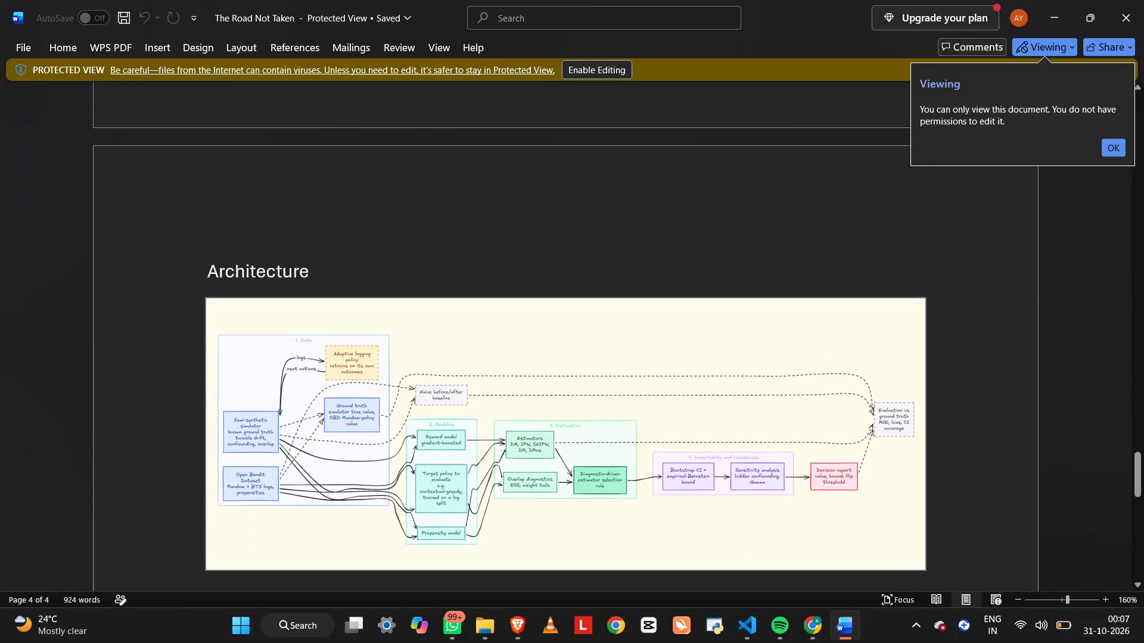
{"action": "scroll", "coordinate": [586, 160], "scroll_direction": "down", "scroll_amount": 4}
{"action": "scroll", "coordinate": [586, 160], "scroll_direction": "up", "scroll_amount": 2}
{"action": "scroll", "coordinate": [586, 160], "scroll_direction": "up", "scroll_amount": 10, "text": "ctrl"}
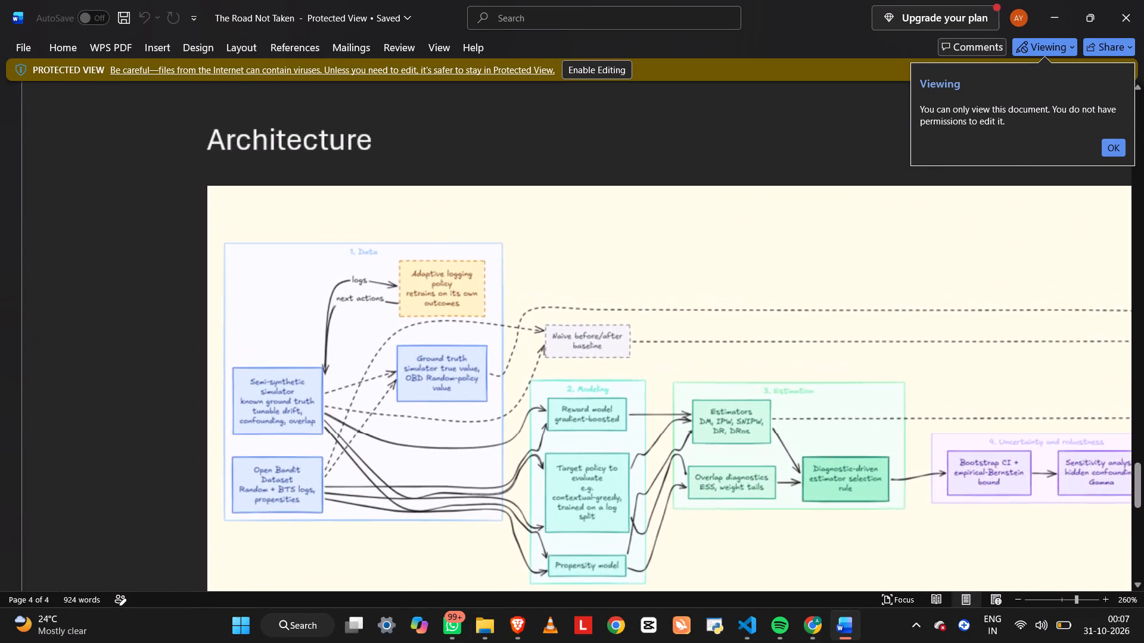
{"action": "scroll", "coordinate": [586, 160], "scroll_direction": "up", "scroll_amount": 8, "text": "ctrl"}
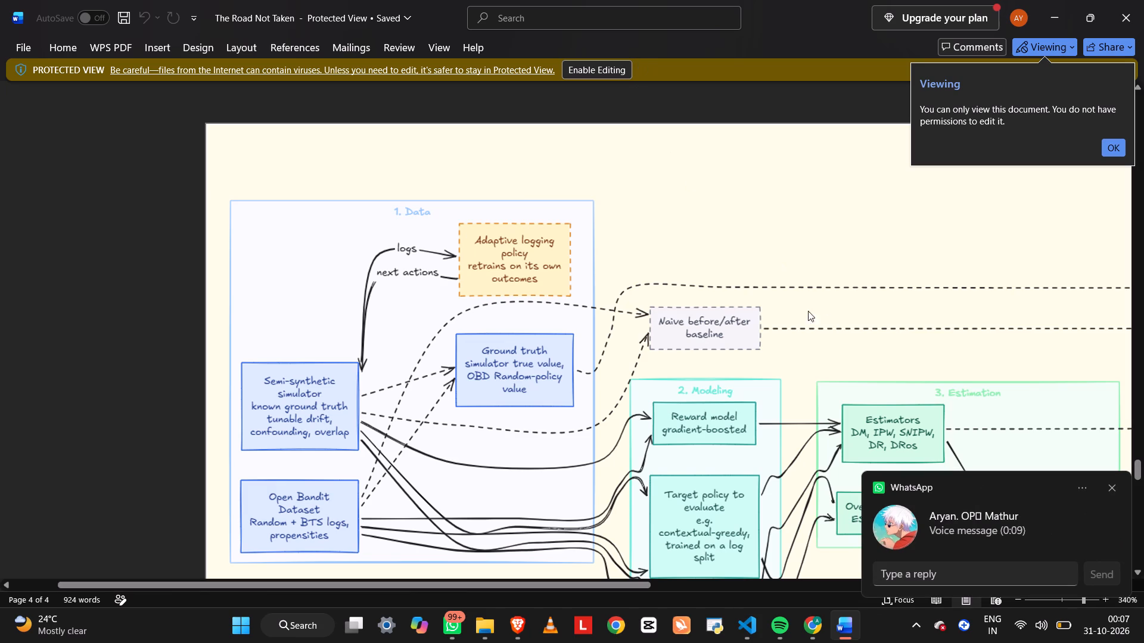
Try to connect the paired Rockerz Plus 550 headphones over Bluetooth, retrying the connection once.
{"action": "left_click", "coordinate": [1053, 623]}
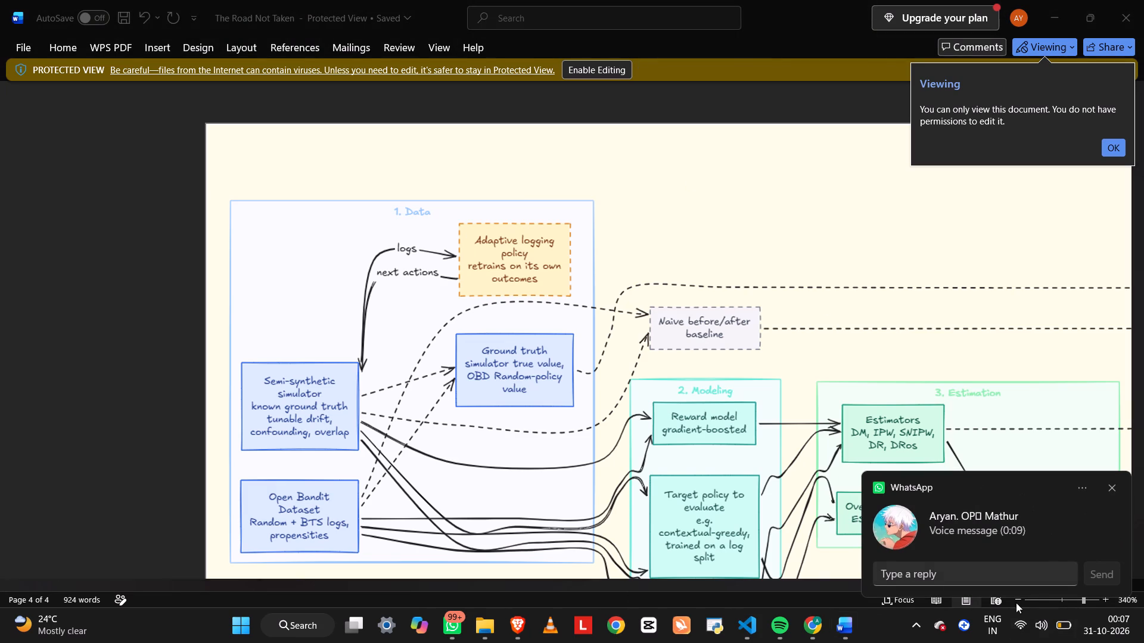
{"action": "left_click", "coordinate": [1029, 625]}
{"action": "left_click", "coordinate": [1015, 355]}
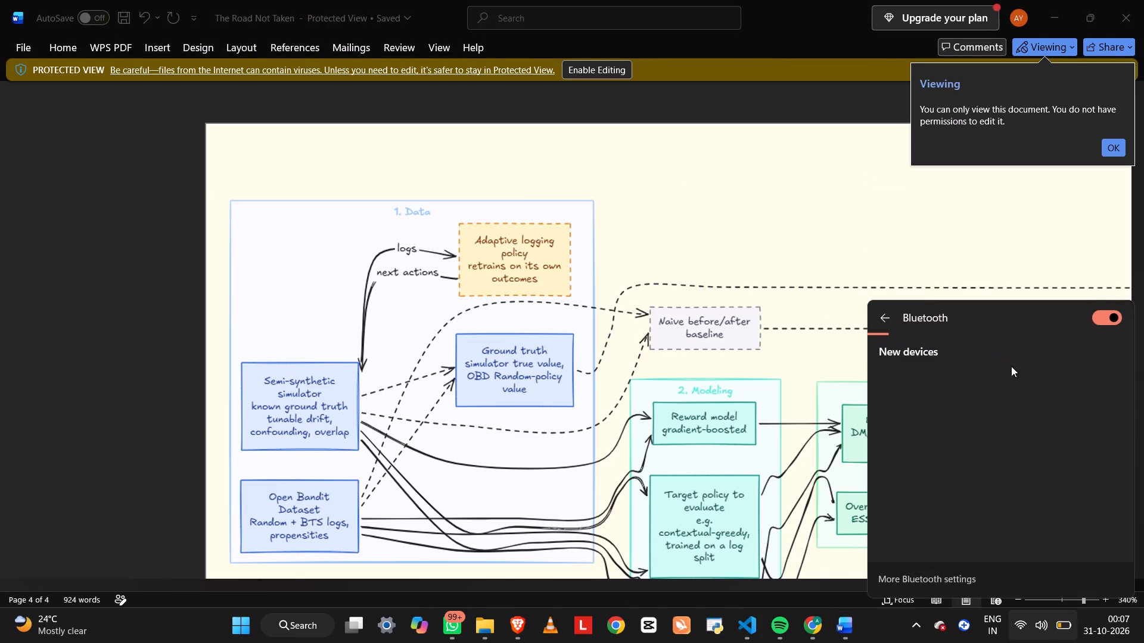
{"action": "left_click", "coordinate": [960, 424]}
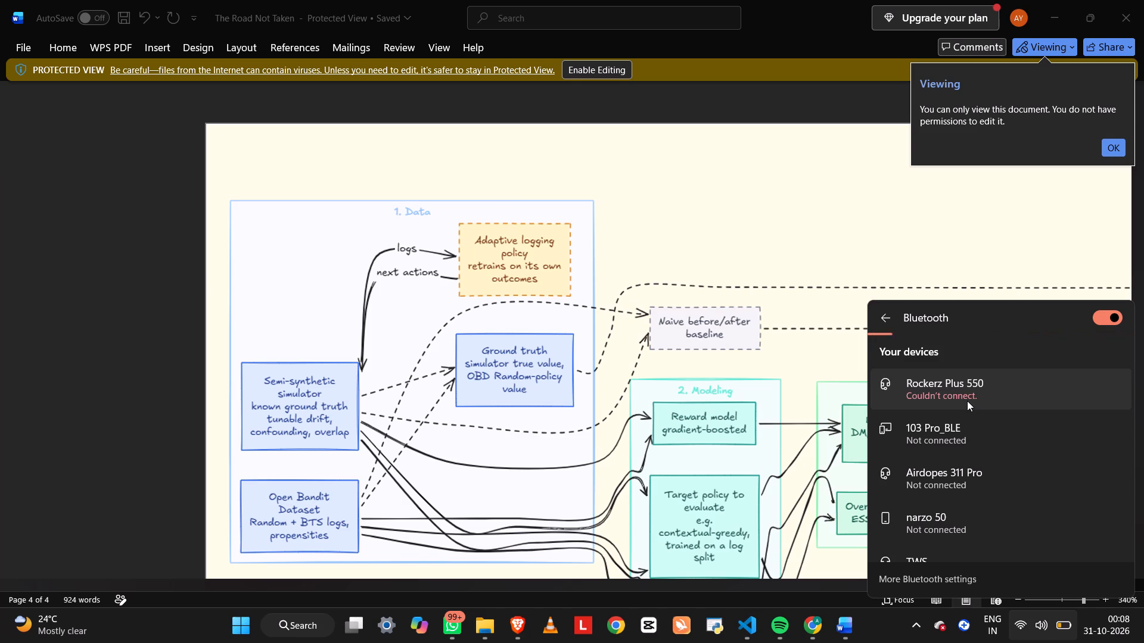
{"action": "left_click", "coordinate": [966, 401]}
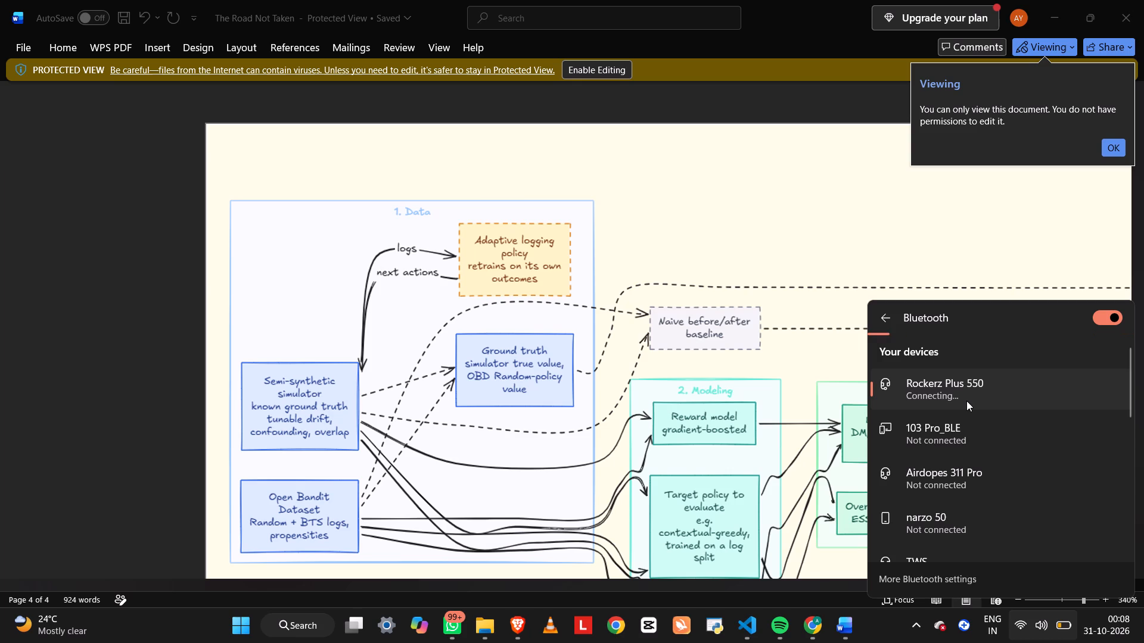
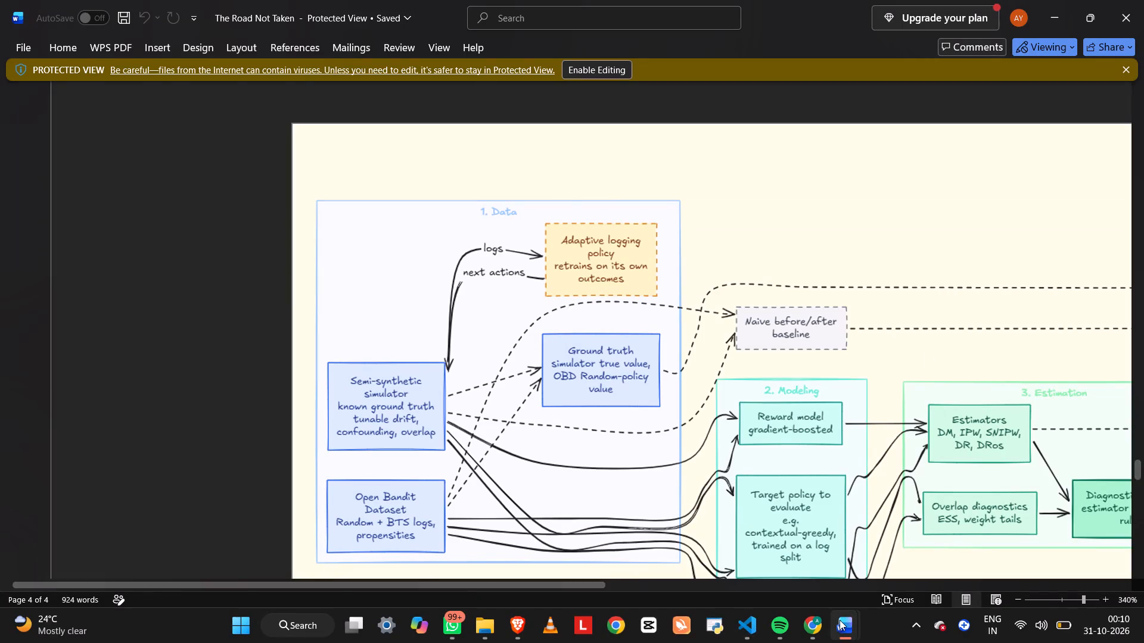
Switch to the A_Verifiable_Action_Guardrail_reviewed (1) document and read from the problem and theme through the proposed approach.
{"action": "left_click", "coordinate": [906, 544]}
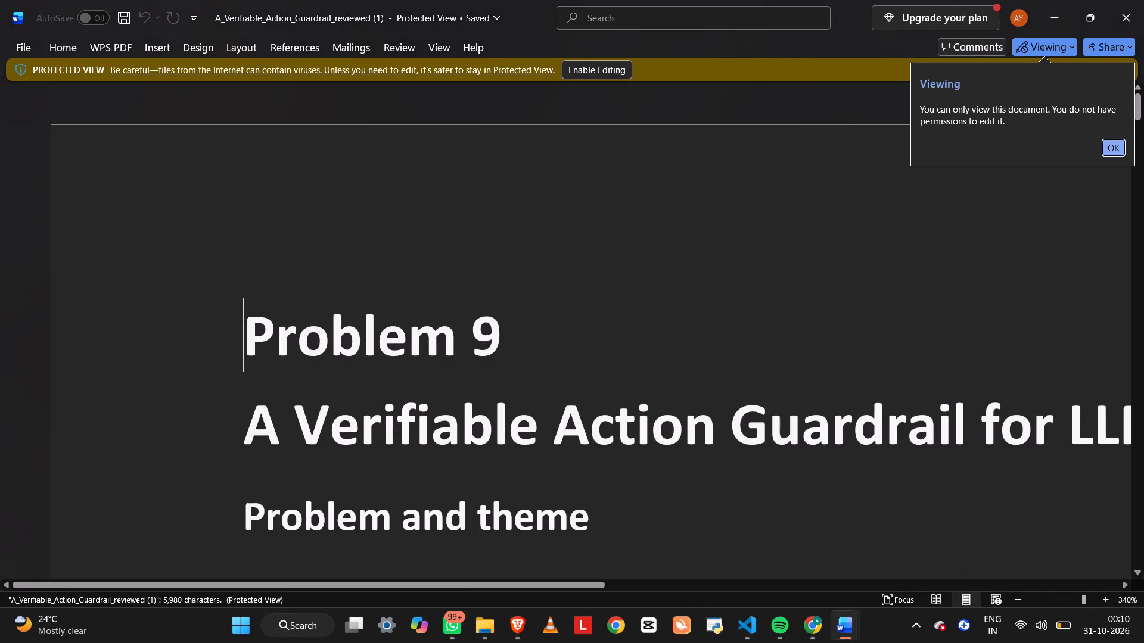
{"action": "scroll", "coordinate": [759, 429], "scroll_direction": "down", "scroll_amount": 13, "text": "ctrl"}
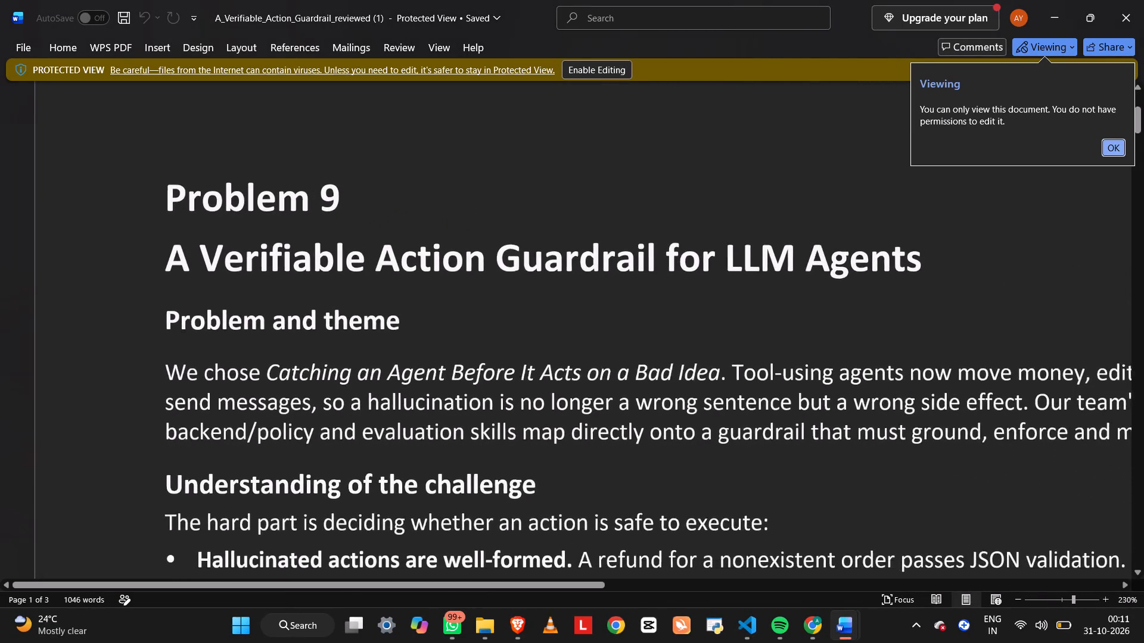
{"action": "scroll", "coordinate": [759, 429], "scroll_direction": "down", "scroll_amount": 13, "text": "ctrl"}
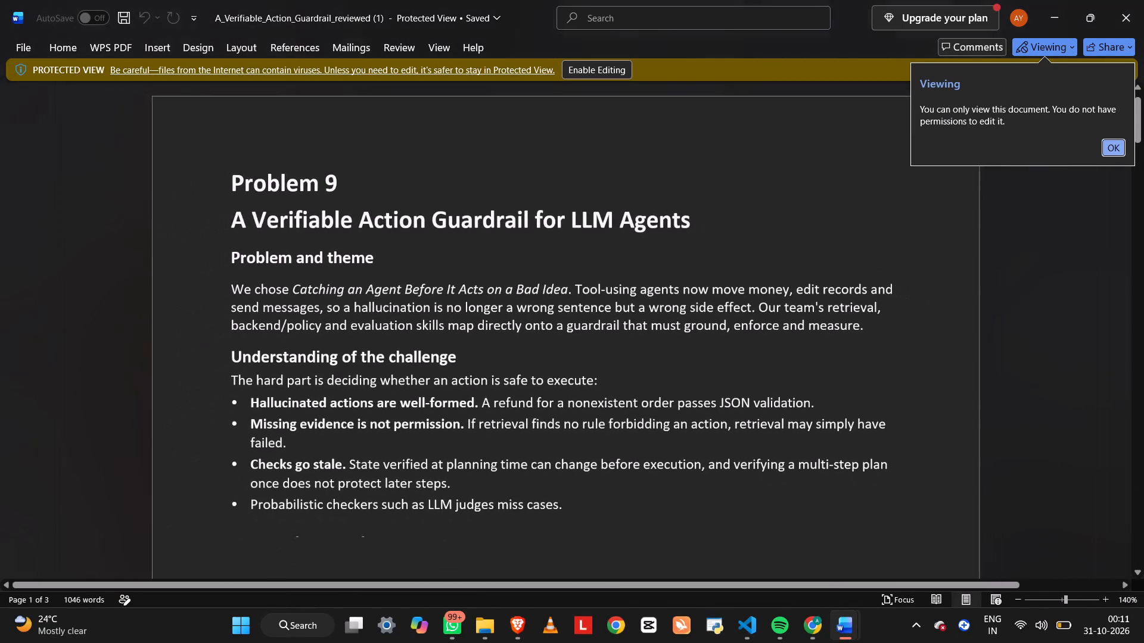
{"action": "scroll", "coordinate": [759, 429], "scroll_direction": "down", "scroll_amount": 1}
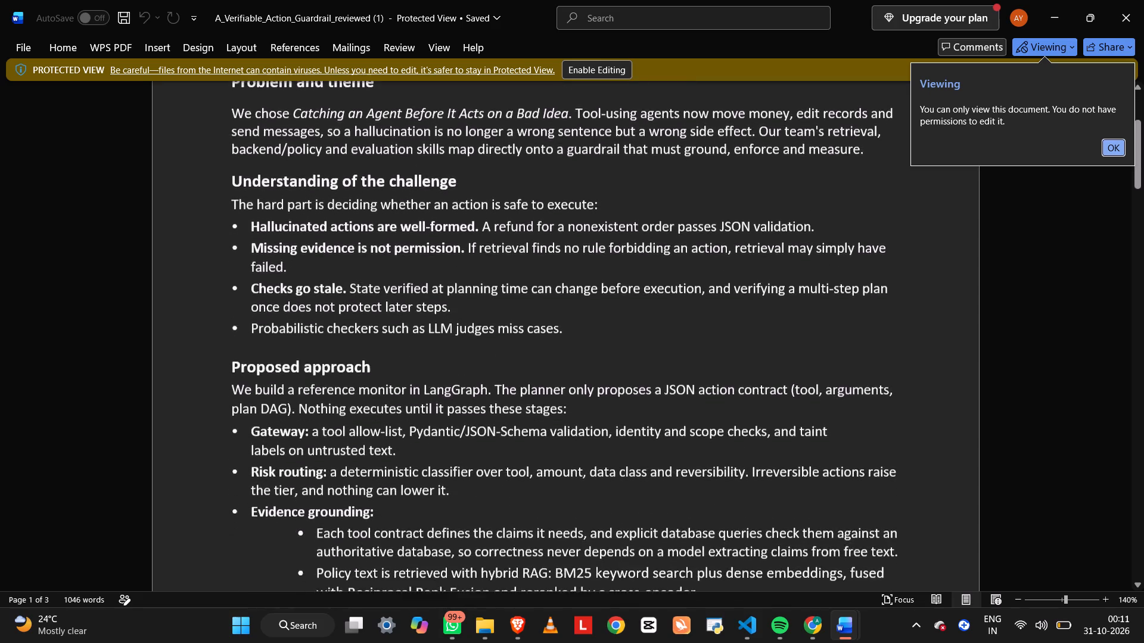
{"action": "scroll", "coordinate": [759, 429], "scroll_direction": "down", "scroll_amount": 3}
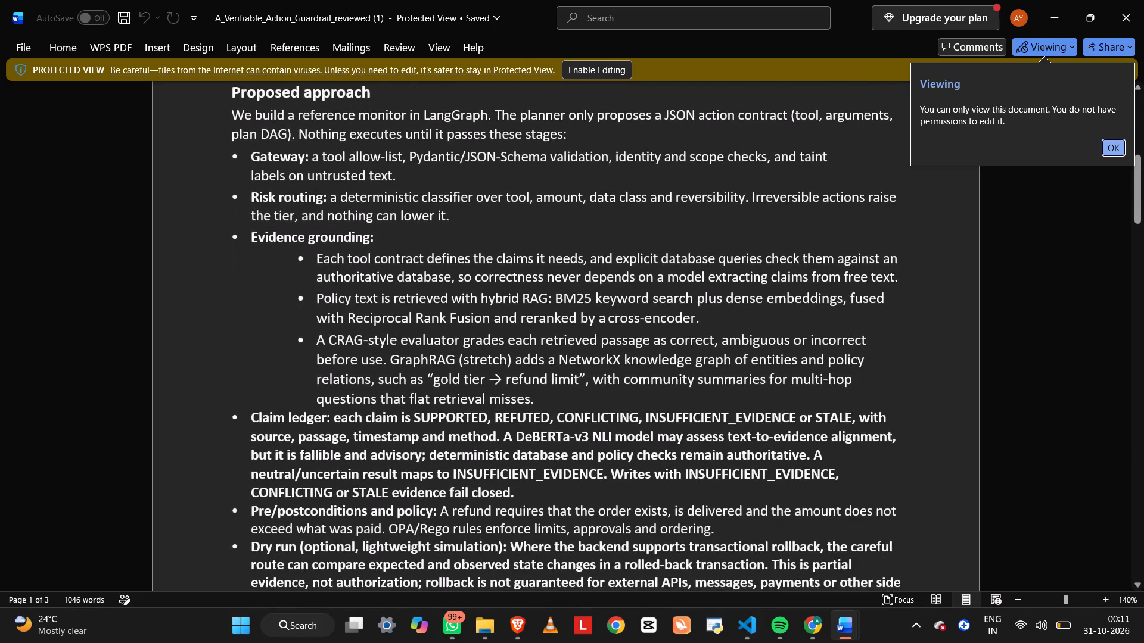
{"action": "scroll", "coordinate": [759, 429], "scroll_direction": "down", "scroll_amount": 2}
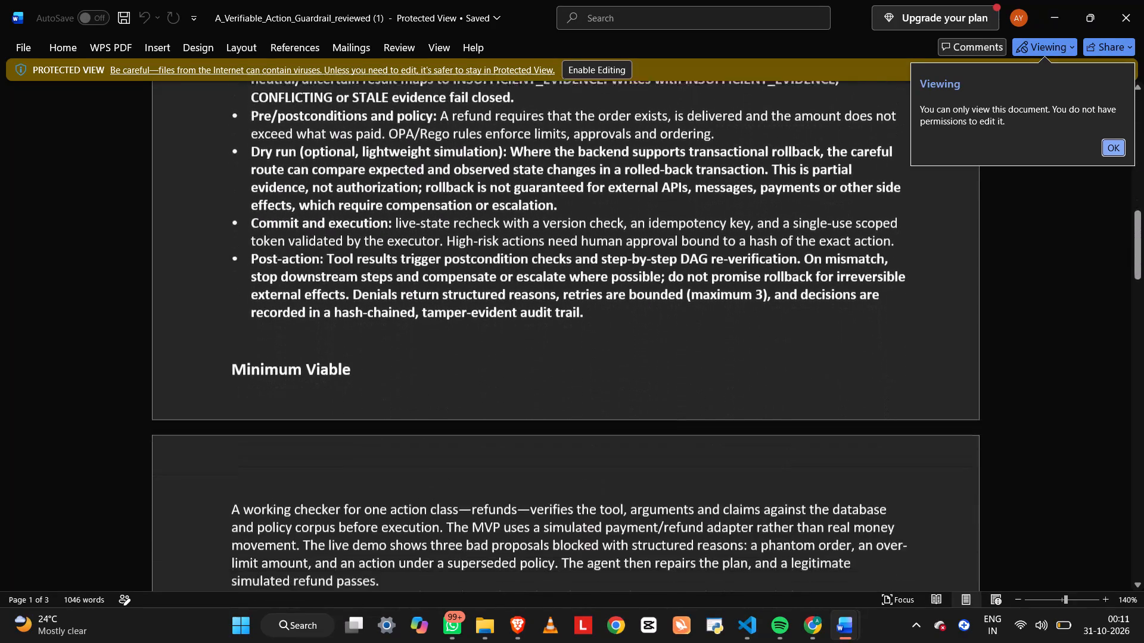
Read the rest of the guardrail proposal, from the minimum viable section through evaluation, feasibility and risks to the architecture diagram.
{"action": "scroll", "coordinate": [759, 429], "scroll_direction": "down", "scroll_amount": 5}
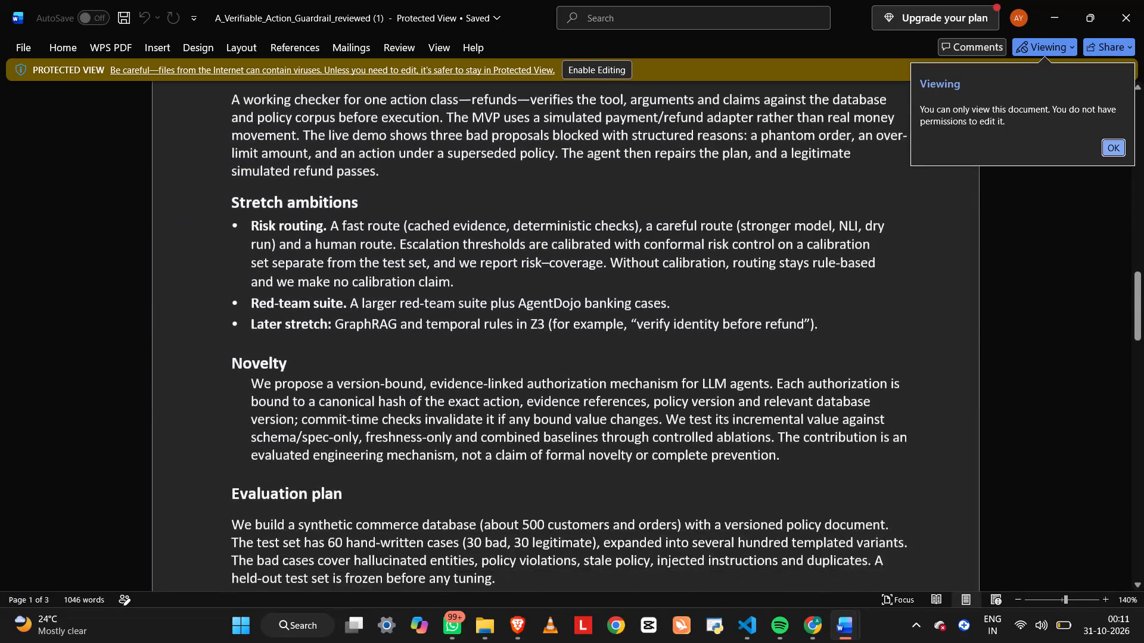
{"action": "scroll", "coordinate": [759, 429], "scroll_direction": "down", "scroll_amount": 4}
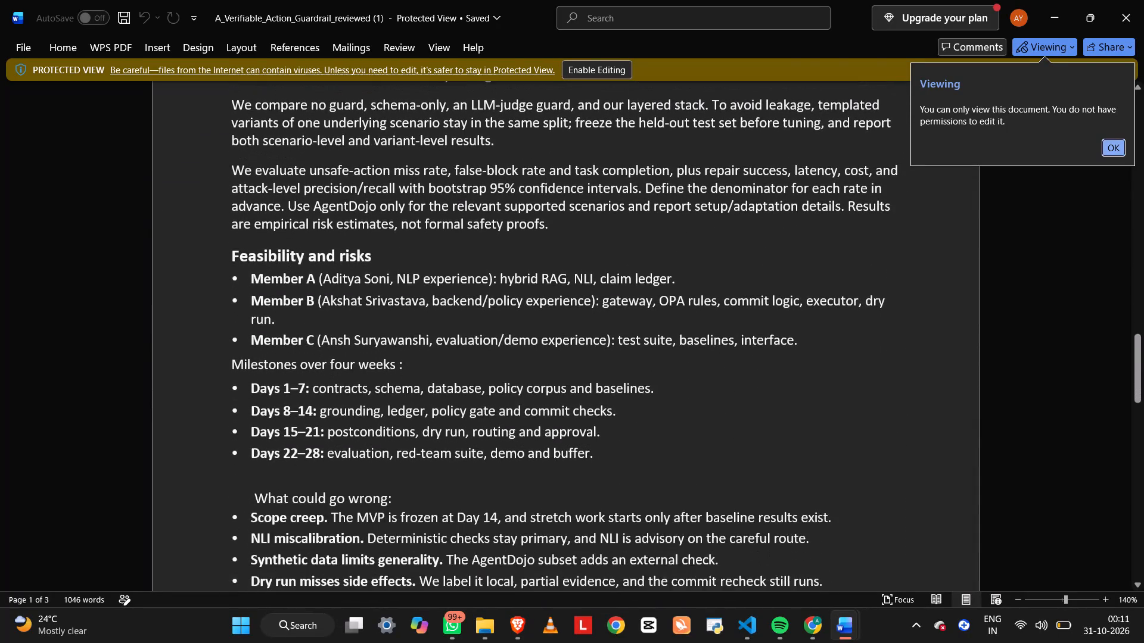
{"action": "scroll", "coordinate": [759, 429], "scroll_direction": "down", "scroll_amount": 4}
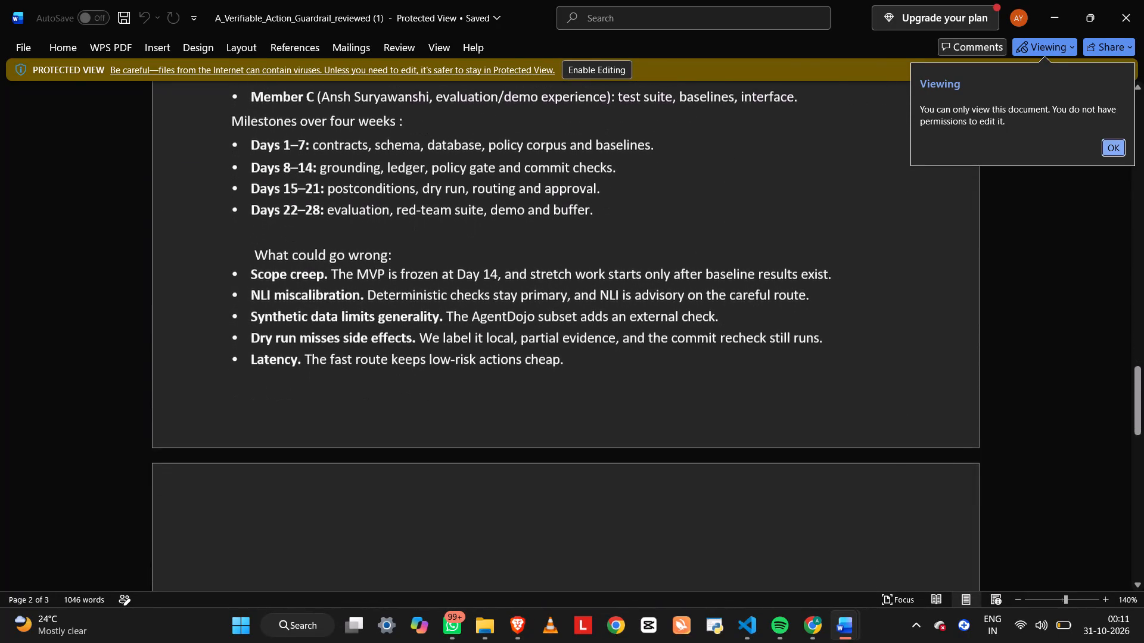
{"action": "scroll", "coordinate": [759, 429], "scroll_direction": "down", "scroll_amount": 5}
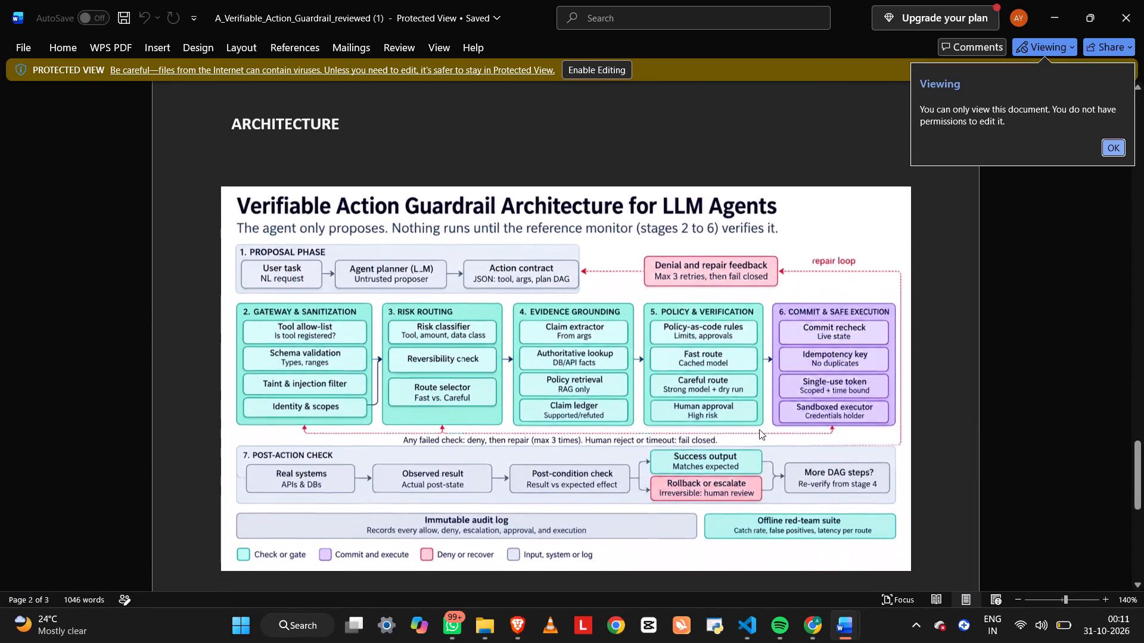
{"action": "scroll", "coordinate": [759, 429], "scroll_direction": "down", "scroll_amount": 1}
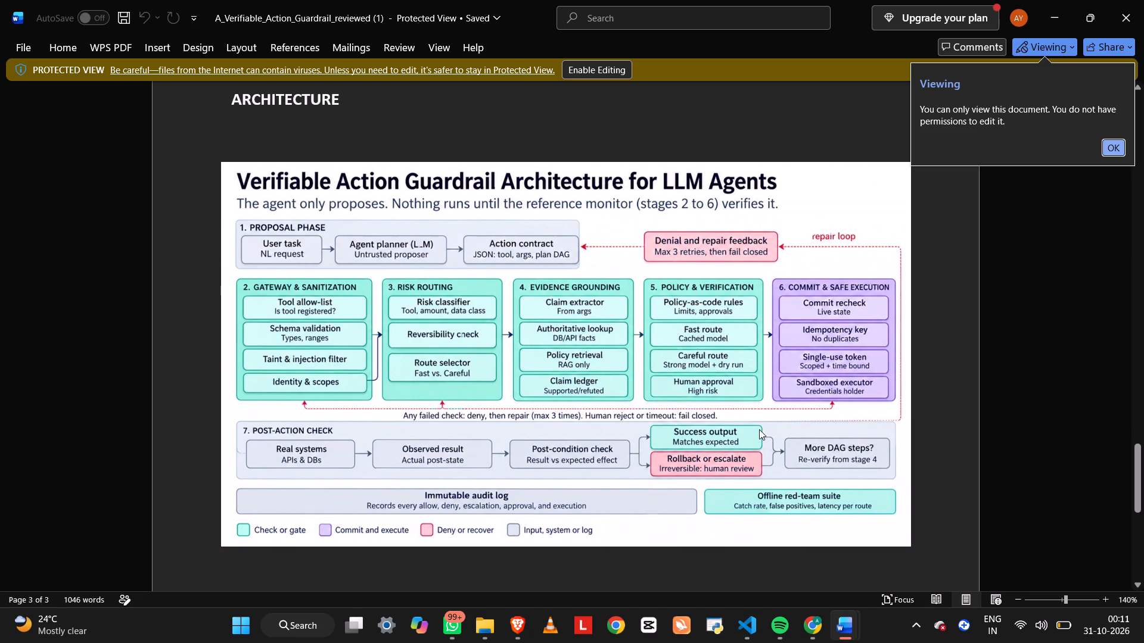
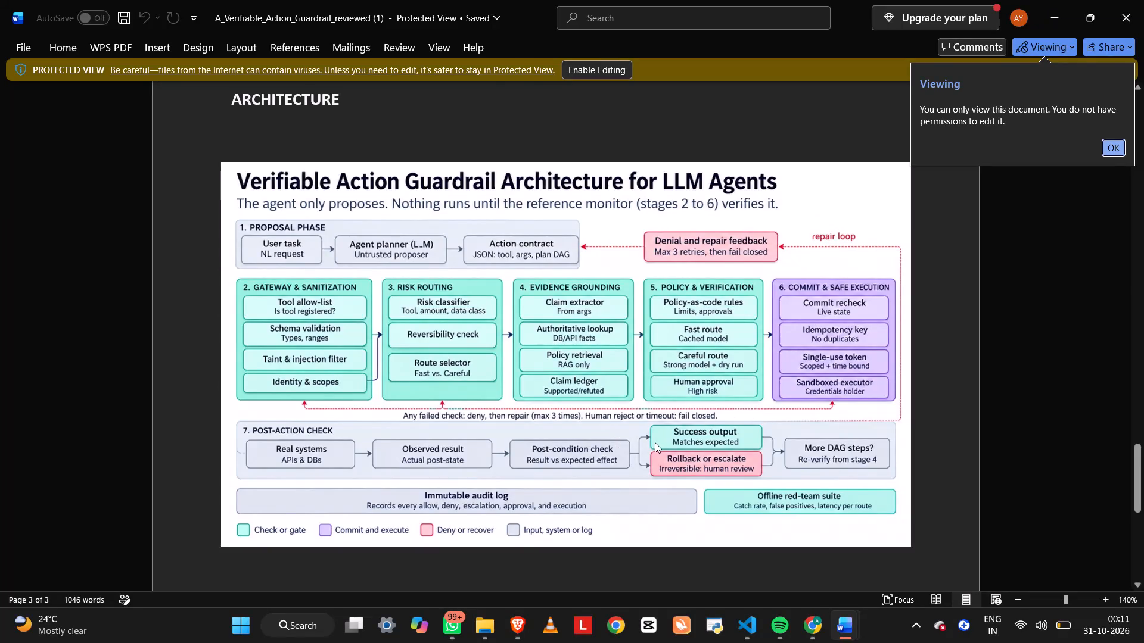
Examine the Verifiable Action Guardrail architecture diagram on the last page, from the proposal phase to the post-action check and audit log.
{"action": "scroll", "coordinate": [703, 338], "scroll_direction": "up", "scroll_amount": 8}
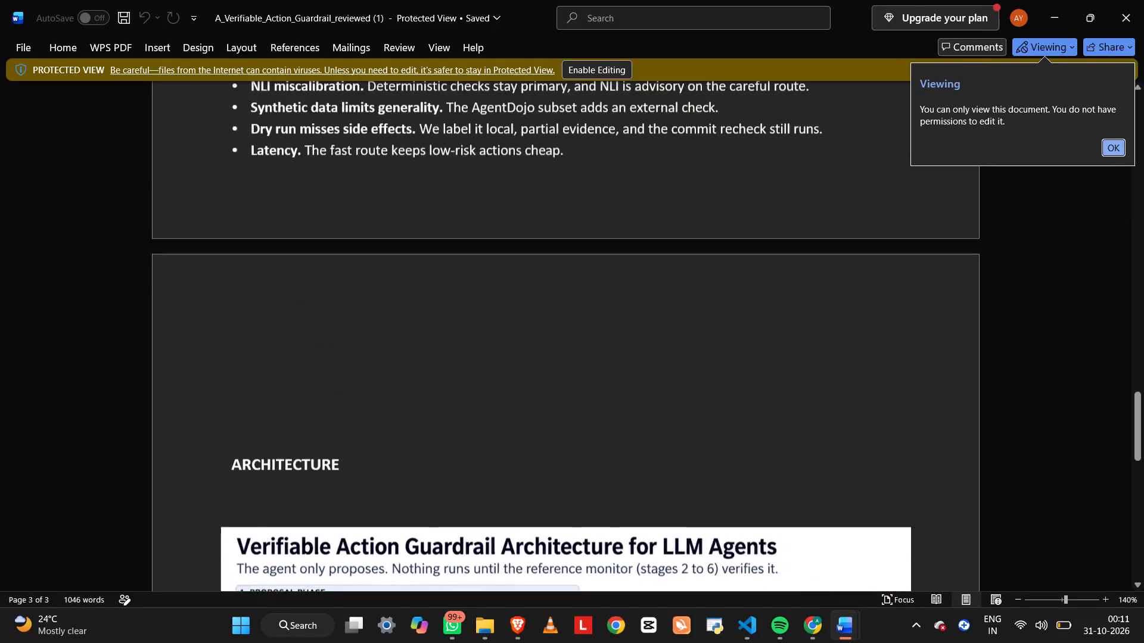
{"action": "scroll", "coordinate": [692, 344], "scroll_direction": "up", "scroll_amount": 5}
{"action": "scroll", "coordinate": [692, 344], "scroll_direction": "down", "scroll_amount": 5}
{"action": "scroll", "coordinate": [692, 344], "scroll_direction": "up", "scroll_amount": 1}
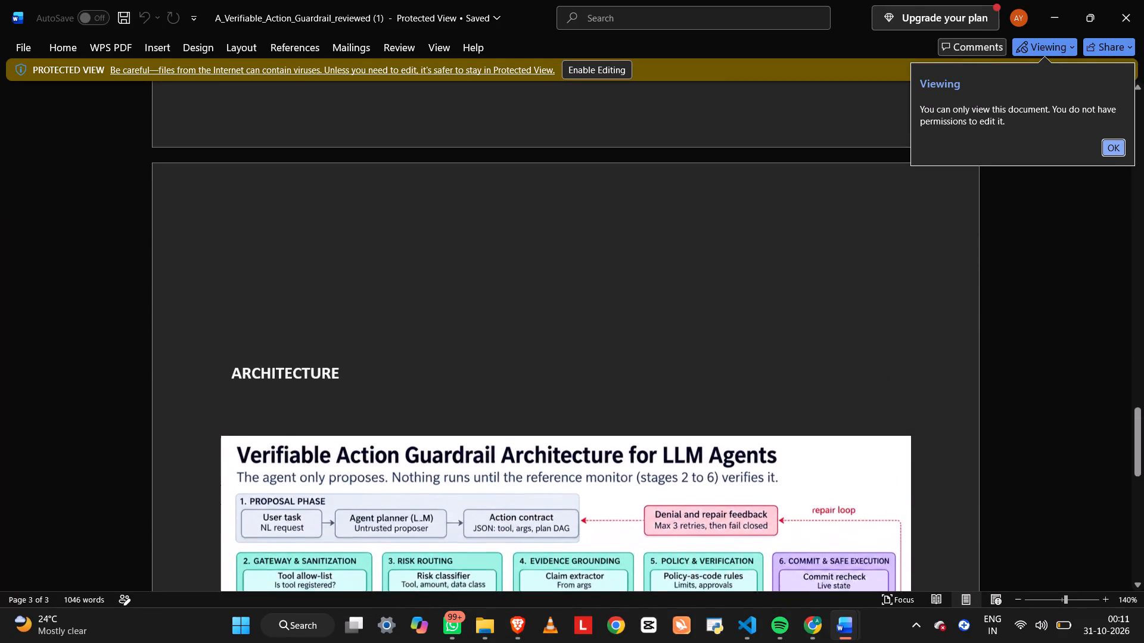
{"action": "scroll", "coordinate": [692, 344], "scroll_direction": "up", "scroll_amount": 1}
{"action": "scroll", "coordinate": [692, 344], "scroll_direction": "down", "scroll_amount": 1}
{"action": "scroll", "coordinate": [692, 344], "scroll_direction": "up", "scroll_amount": 1}
{"action": "scroll", "coordinate": [692, 344], "scroll_direction": "down", "scroll_amount": 2}
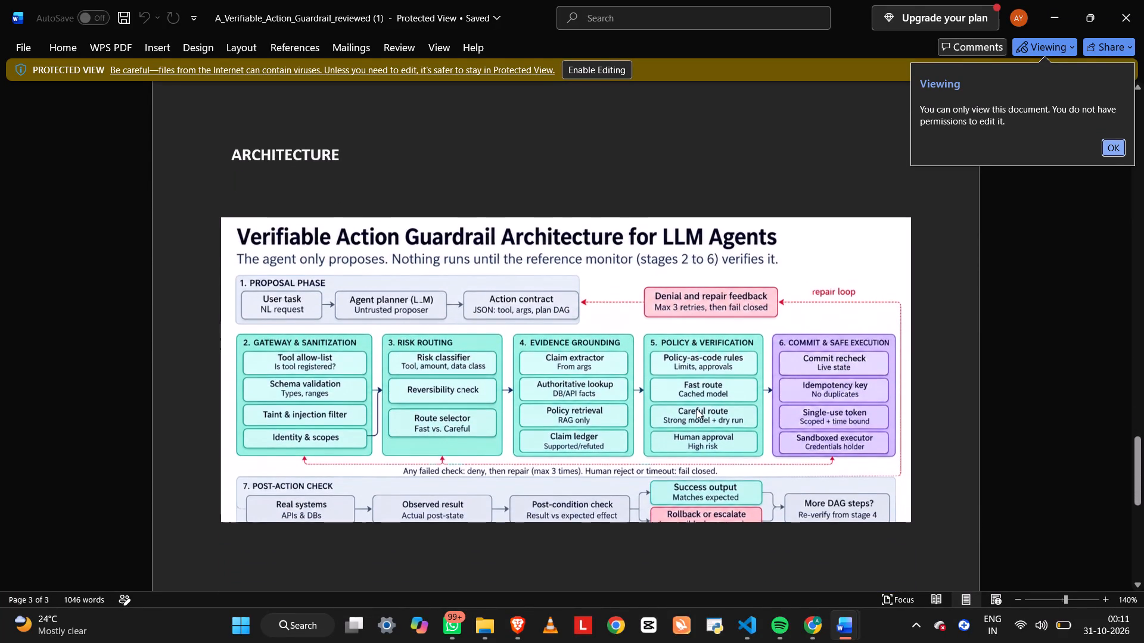
{"action": "scroll", "coordinate": [697, 409], "scroll_direction": "down", "scroll_amount": 4}
{"action": "scroll", "coordinate": [701, 404], "scroll_direction": "up", "scroll_amount": 1}
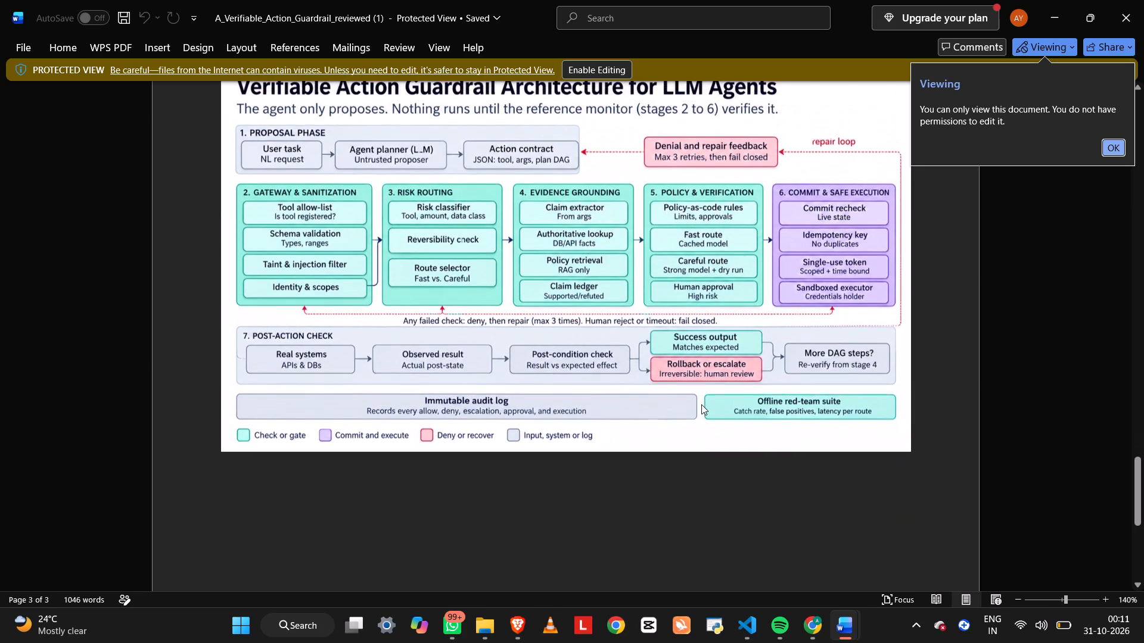
{"action": "scroll", "coordinate": [706, 400], "scroll_direction": "up", "scroll_amount": 1}
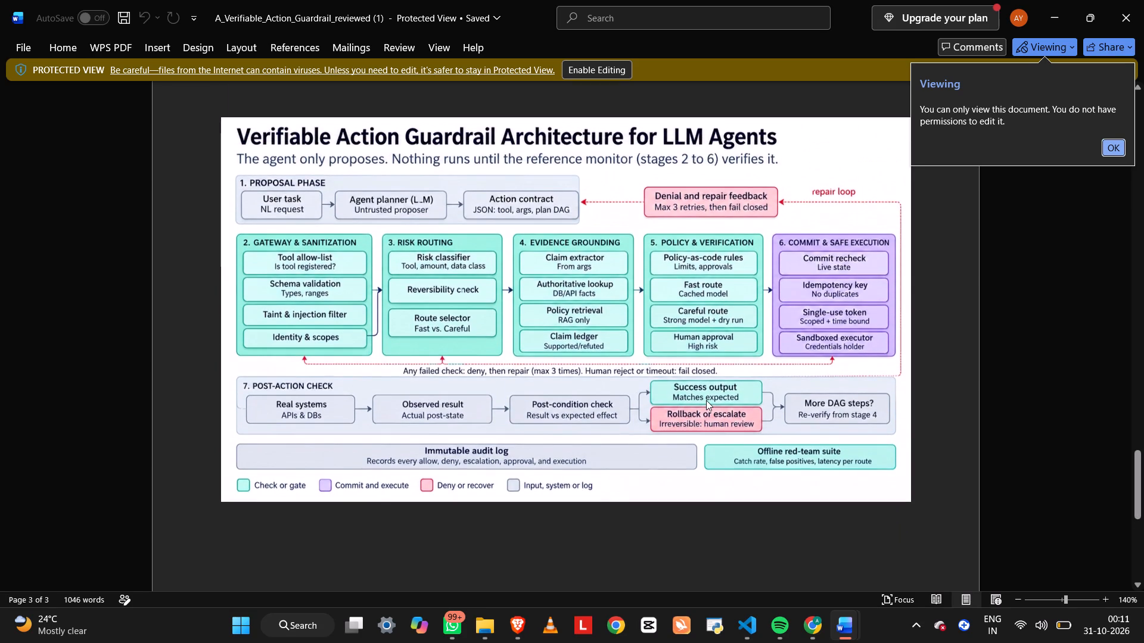
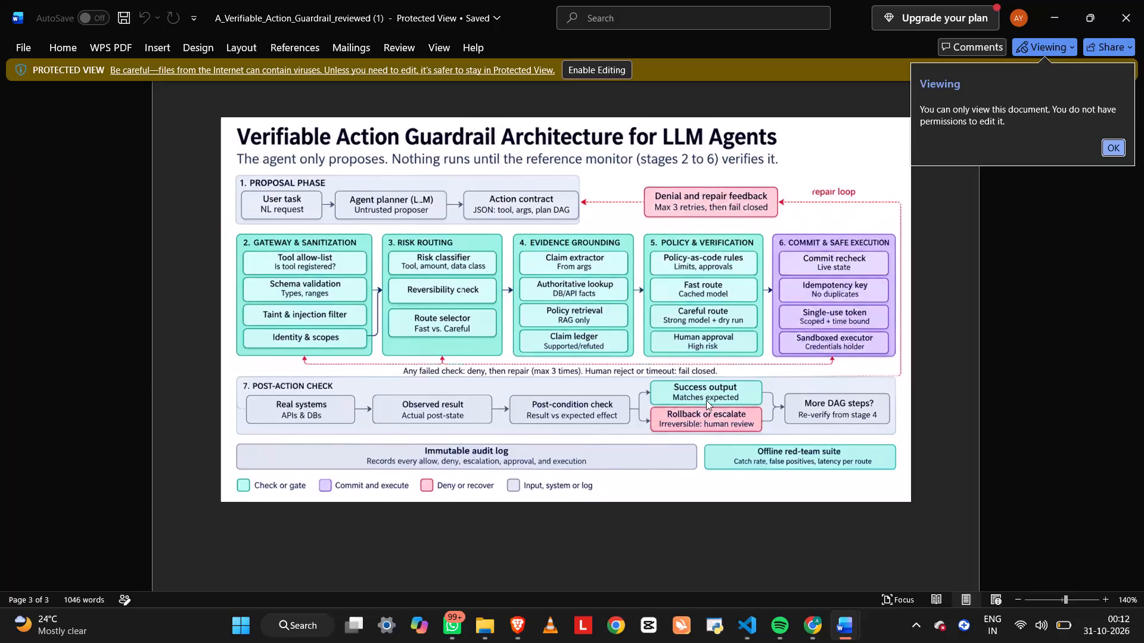
Review the proposal's evaluation plan, feasibility and risks, four-week milestones and the list of what could go wrong.
{"action": "scroll", "coordinate": [706, 400], "scroll_direction": "up", "scroll_amount": 1}
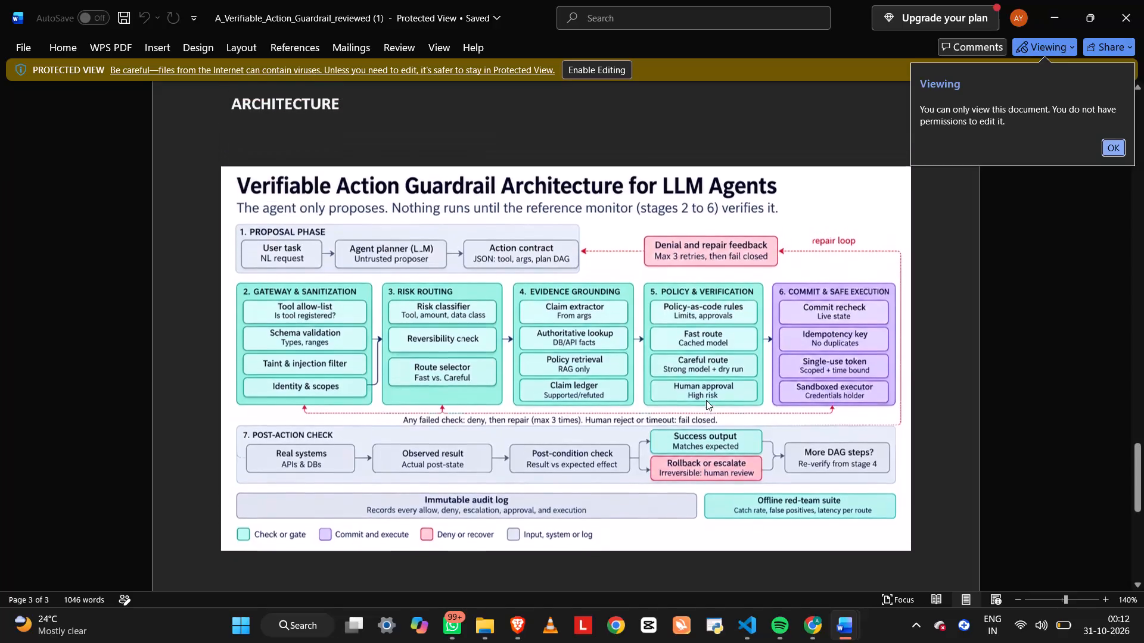
{"action": "scroll", "coordinate": [706, 400], "scroll_direction": "up", "scroll_amount": 3}
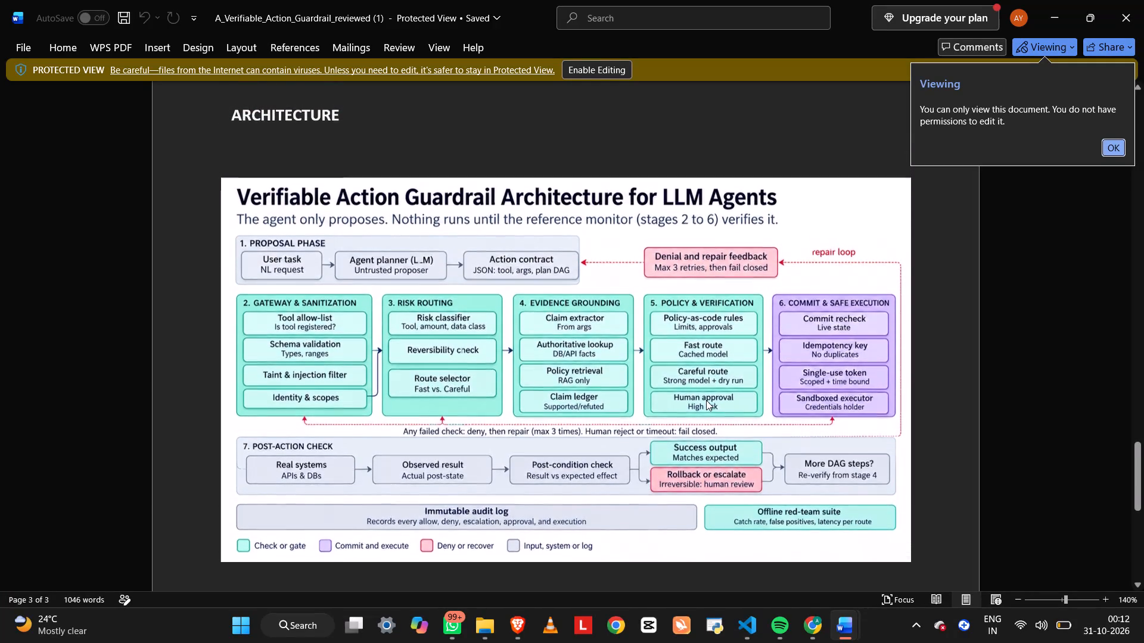
{"action": "scroll", "coordinate": [706, 400], "scroll_direction": "up", "scroll_amount": 4}
{"action": "scroll", "coordinate": [706, 400], "scroll_direction": "down", "scroll_amount": 1}
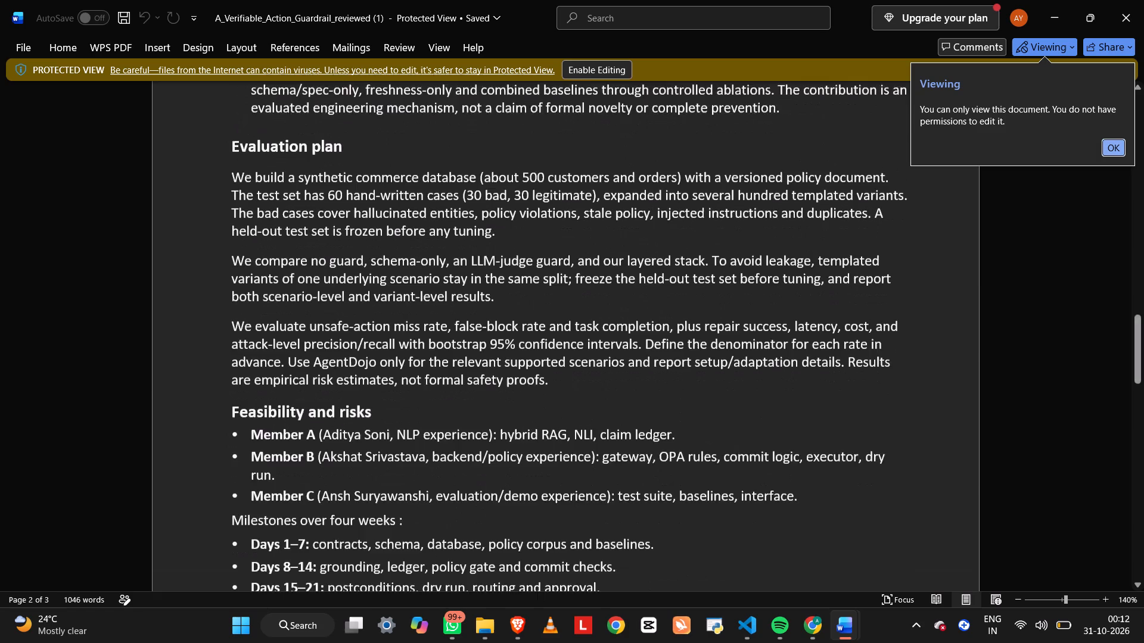
{"action": "scroll", "coordinate": [706, 400], "scroll_direction": "down", "scroll_amount": 2}
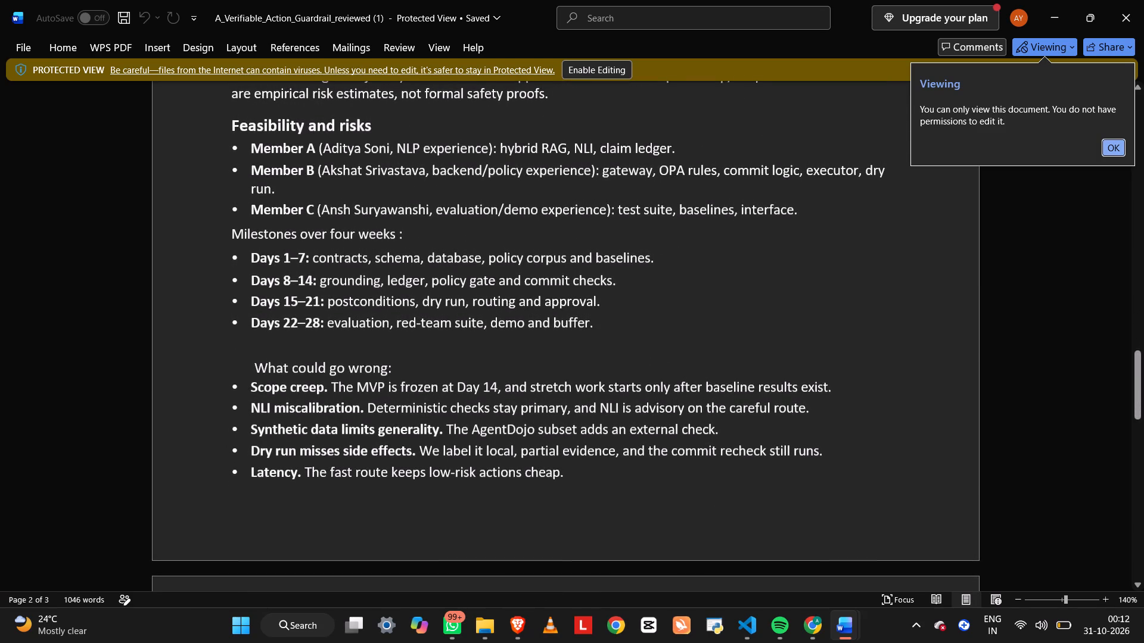
{"action": "scroll", "coordinate": [706, 400], "scroll_direction": "down", "scroll_amount": 6}
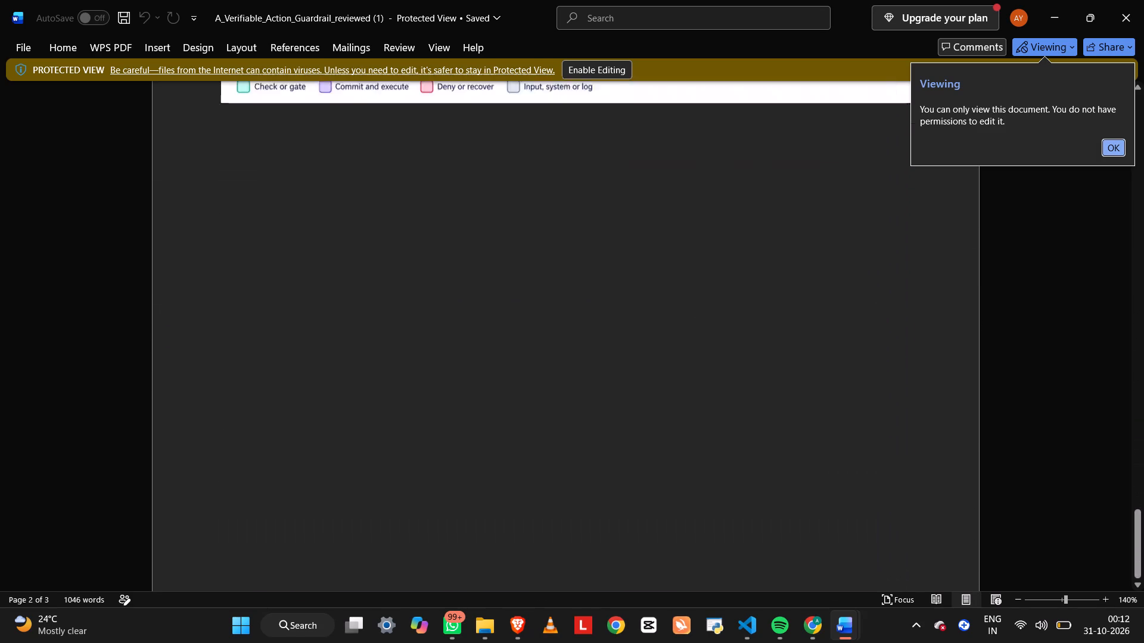
{"action": "scroll", "coordinate": [706, 400], "scroll_direction": "down", "scroll_amount": 1}
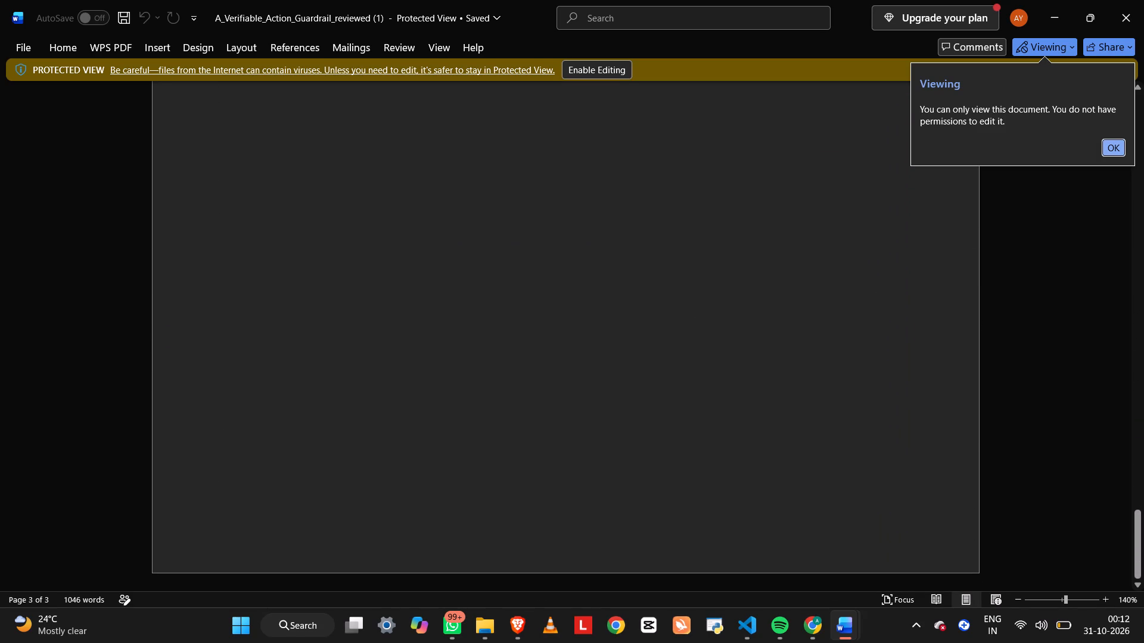
Skim the proposal's technical approach, from risk routing and evidence grounding to post-action checks, plus its stretch ambitions and novelty.
{"action": "scroll", "coordinate": [706, 400], "scroll_direction": "up", "scroll_amount": 9}
{"action": "scroll", "coordinate": [706, 400], "scroll_direction": "down", "scroll_amount": 1}
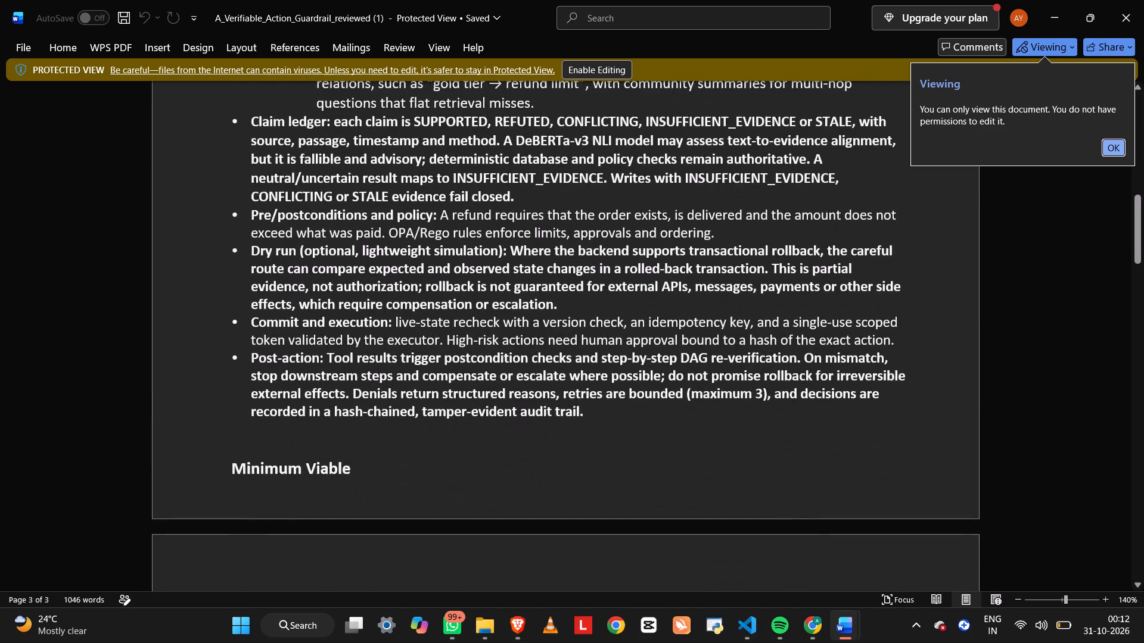
{"action": "scroll", "coordinate": [706, 400], "scroll_direction": "down", "scroll_amount": 3}
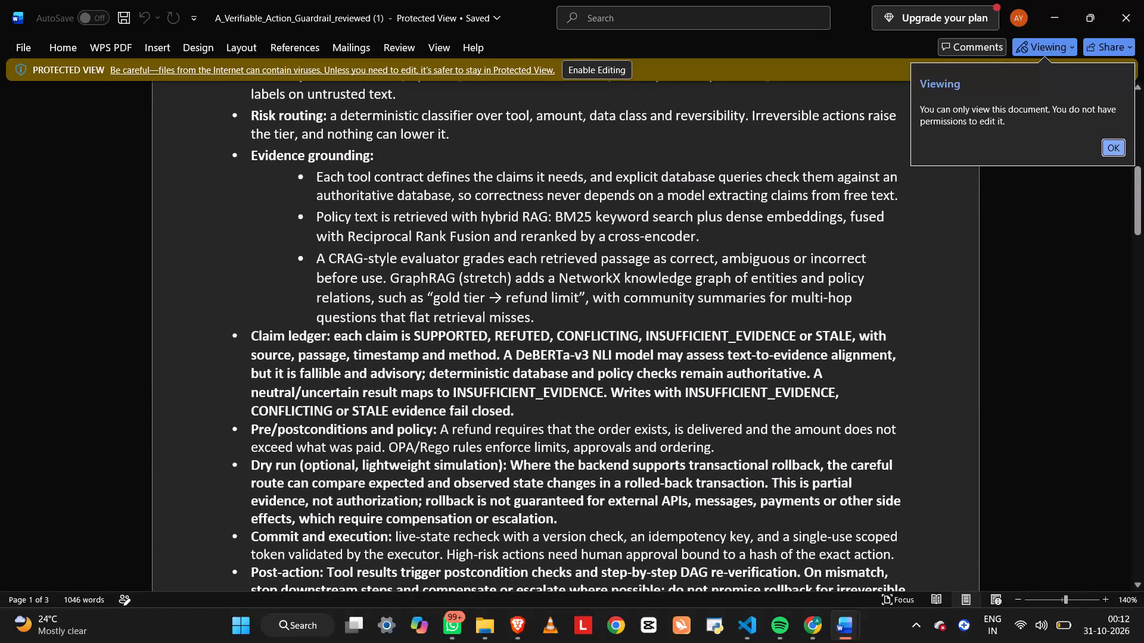
{"action": "scroll", "coordinate": [706, 400], "scroll_direction": "down", "scroll_amount": 2}
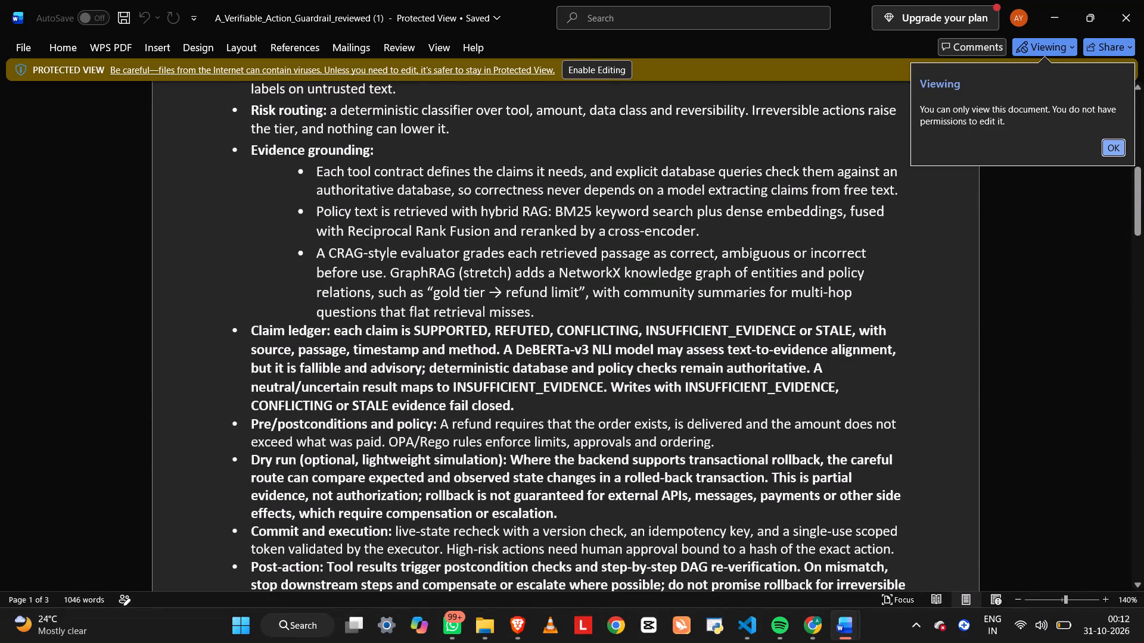
{"action": "scroll", "coordinate": [561, 408], "scroll_direction": "down", "scroll_amount": 7}
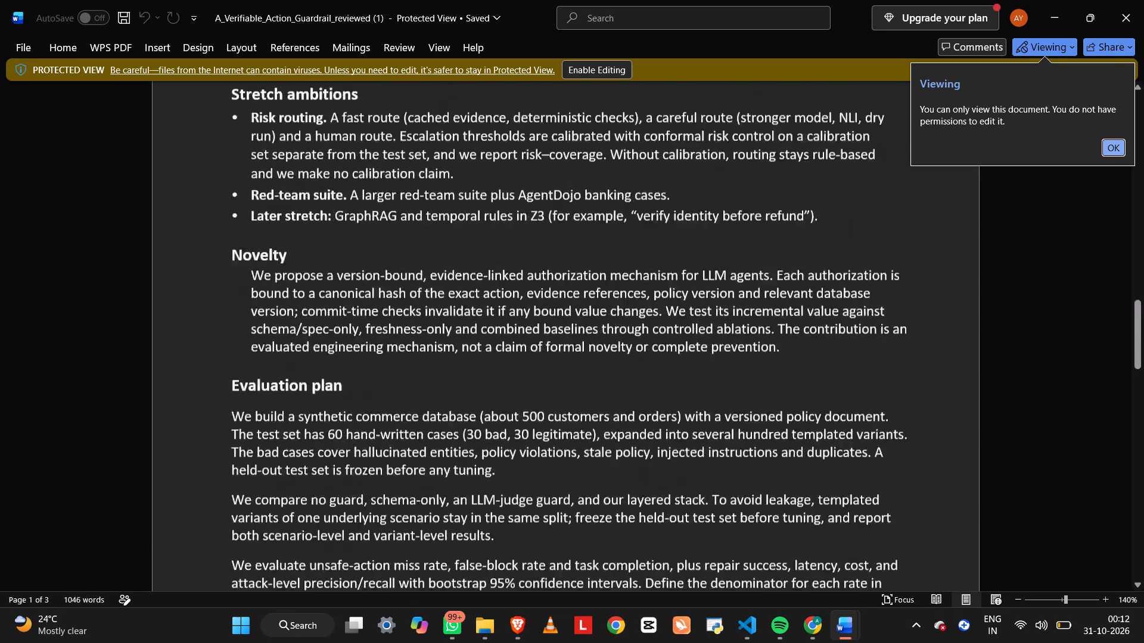
{"action": "scroll", "coordinate": [561, 408], "scroll_direction": "down", "scroll_amount": 12}
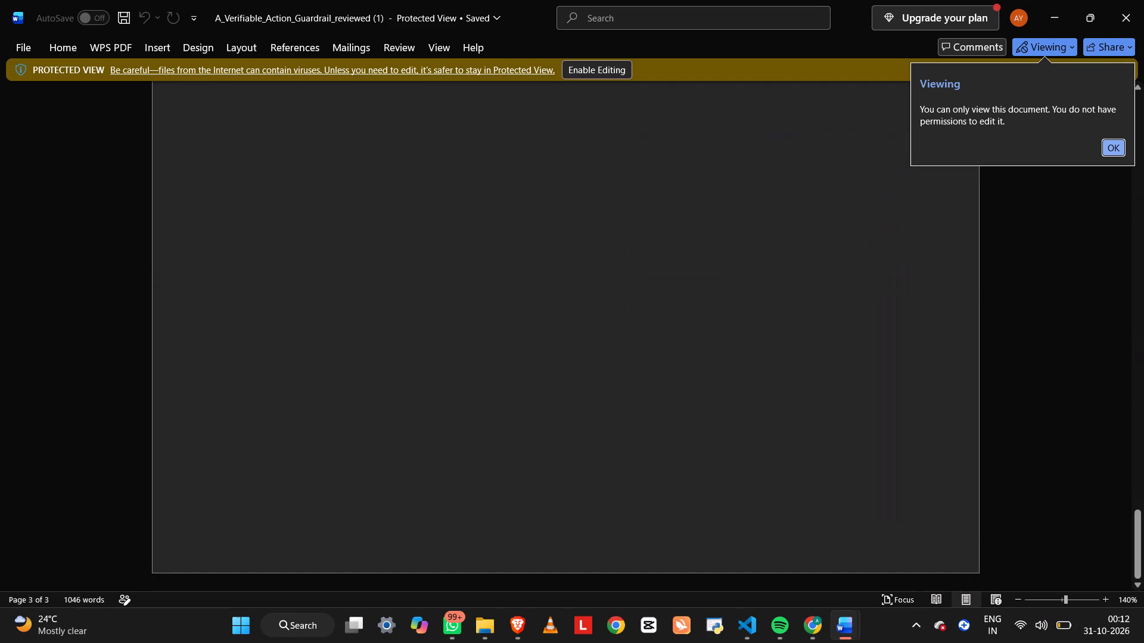
{"action": "scroll", "coordinate": [568, 407], "scroll_direction": "up", "scroll_amount": 2}
{"action": "scroll", "coordinate": [568, 407], "scroll_direction": "down", "scroll_amount": 4}
Re-examine the risk routing and evidence grounding stages in the architecture diagram.
{"action": "scroll", "coordinate": [568, 407], "scroll_direction": "up", "scroll_amount": 7}
{"action": "scroll", "coordinate": [472, 267], "scroll_direction": "up", "scroll_amount": 2}
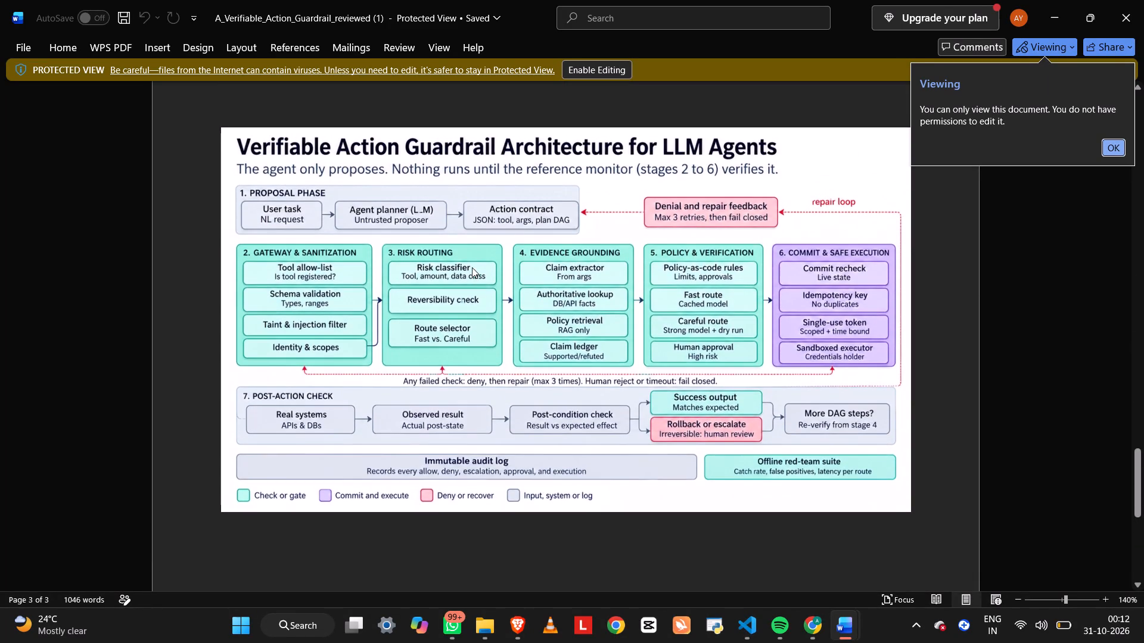
{"action": "left_click_drag", "start_coordinate": [470, 266], "coordinate": [589, 335]}
{"action": "left_click_drag", "start_coordinate": [589, 335], "coordinate": [471, 296]}
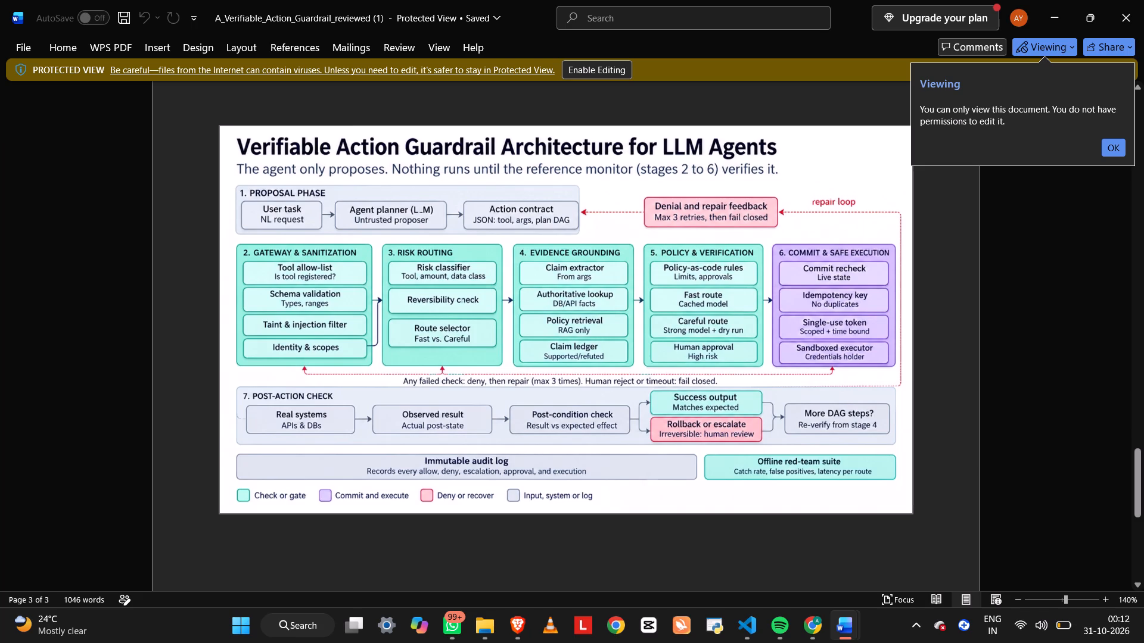
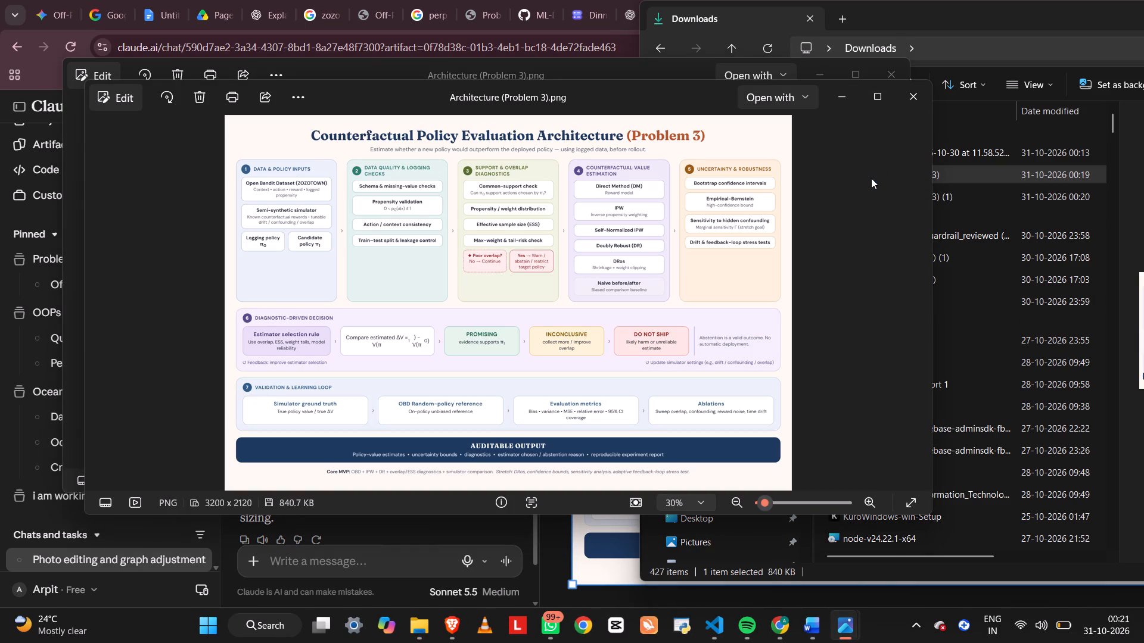
Minimise both open image previews and delete the older Architecture (Problem 3) image from the Downloads folder.
{"action": "left_click", "coordinate": [847, 101]}
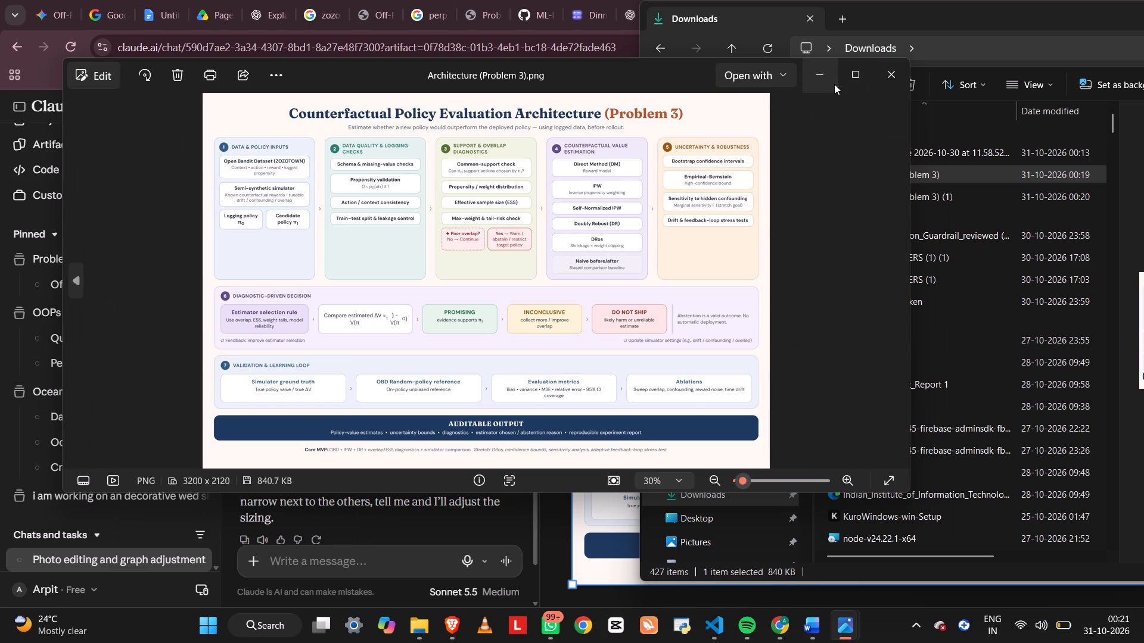
{"action": "left_click", "coordinate": [829, 75]}
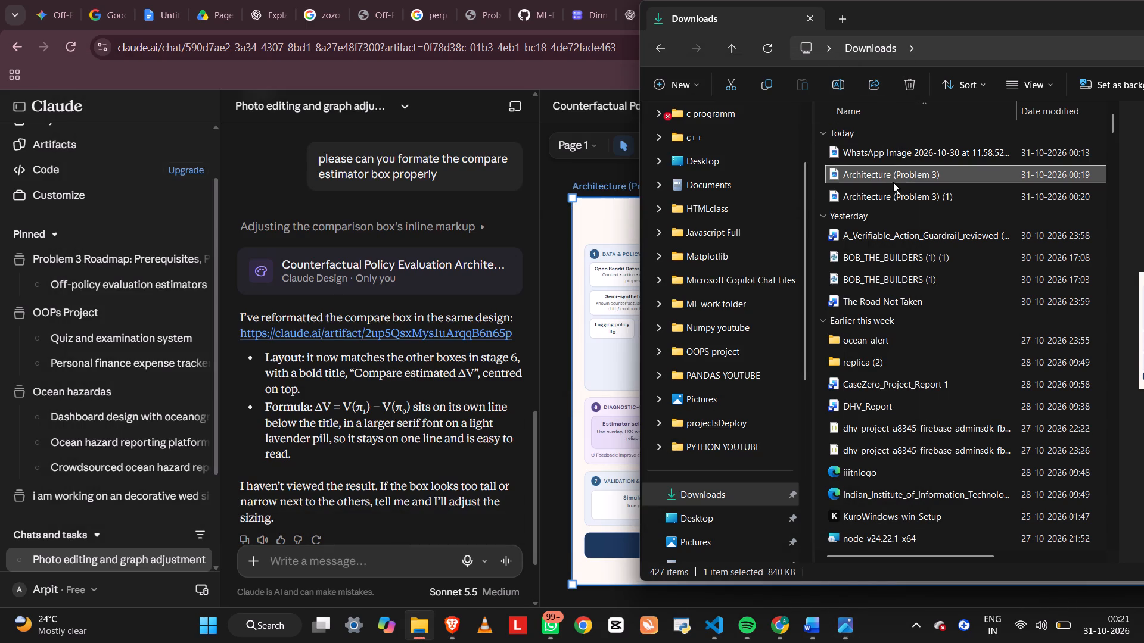
{"action": "right_click", "coordinate": [895, 173]}
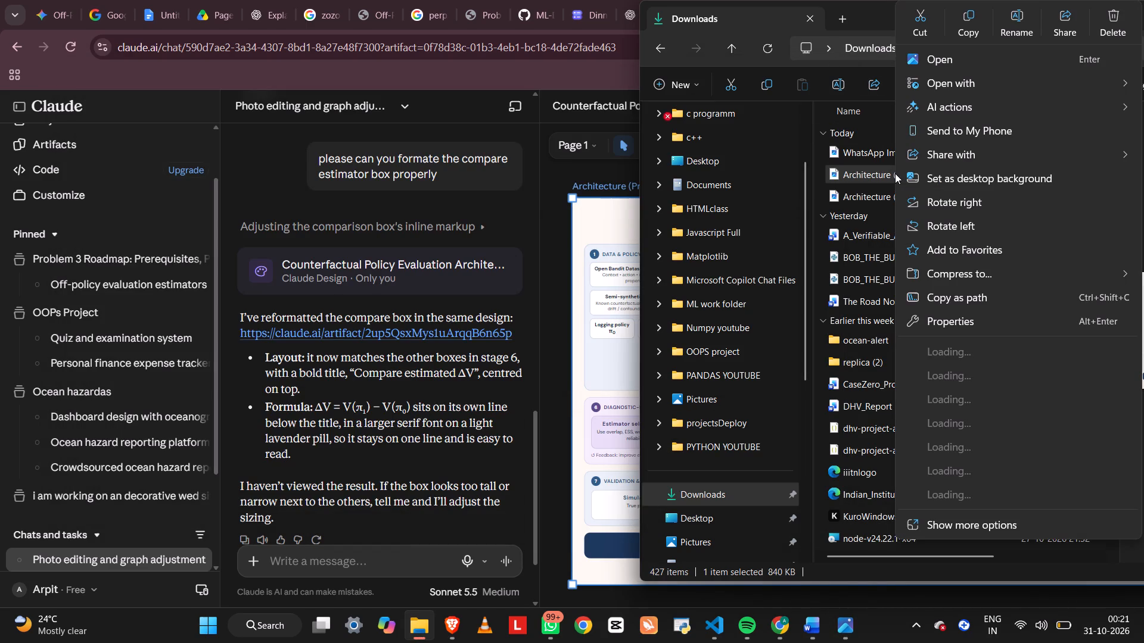
{"action": "left_click", "coordinate": [1124, 17]}
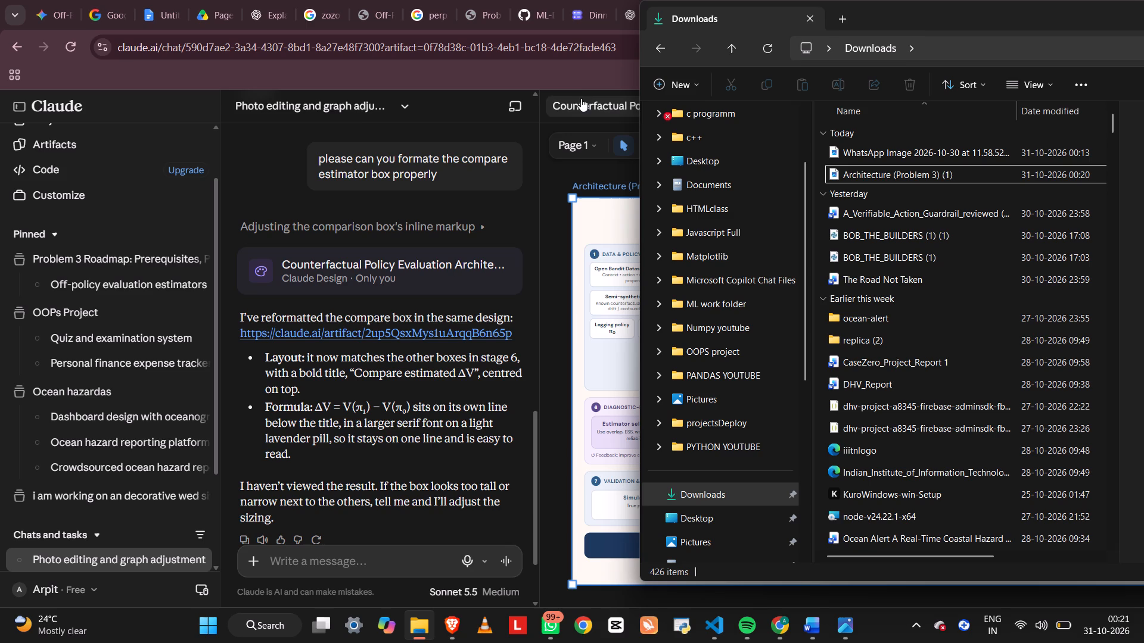
Clear the Downloads window out of the way to return to the architecture diagram in the browser.
{"action": "left_click", "coordinate": [949, 0]}
{"action": "left_click_drag", "start_coordinate": [956, 16], "coordinate": [885, 31]}
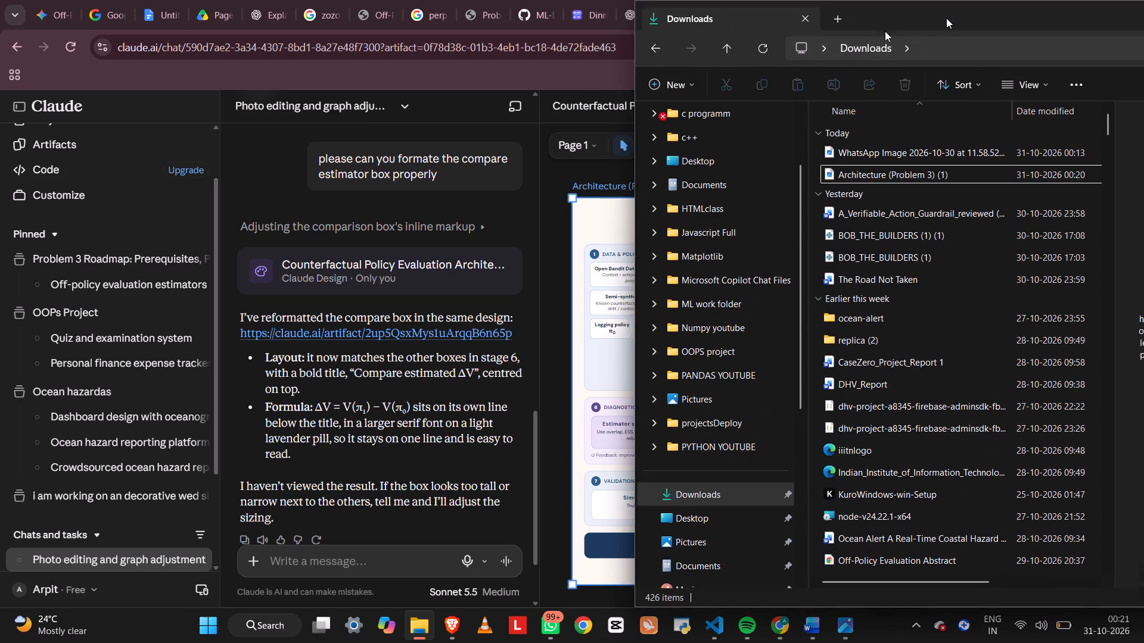
{"action": "left_click_drag", "start_coordinate": [885, 31], "coordinate": [782, 54]}
{"action": "left_click", "coordinate": [1087, 30]}
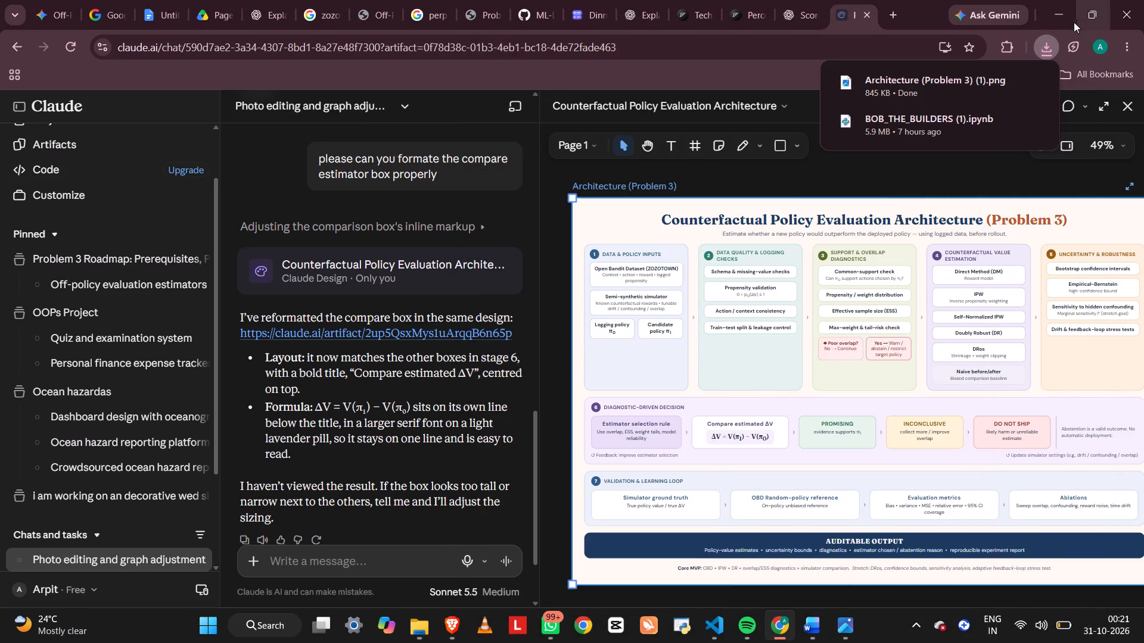
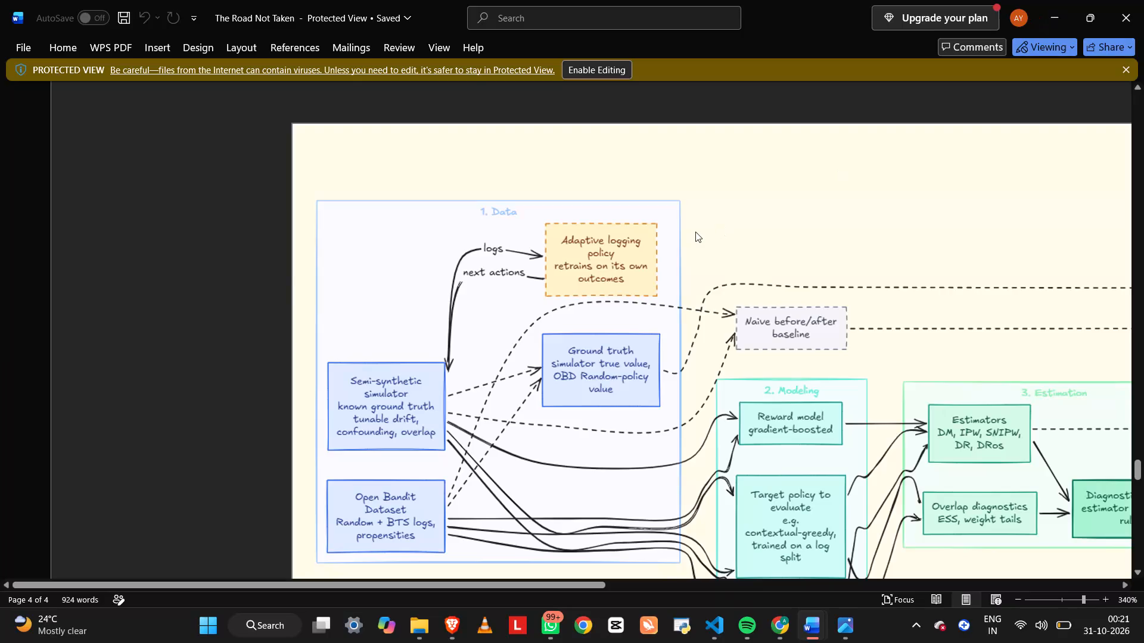
Take The Road Not Taken document out of Protected View and enable editing.
{"action": "scroll", "coordinate": [695, 232], "scroll_direction": "down", "scroll_amount": 7, "text": "ctrl"}
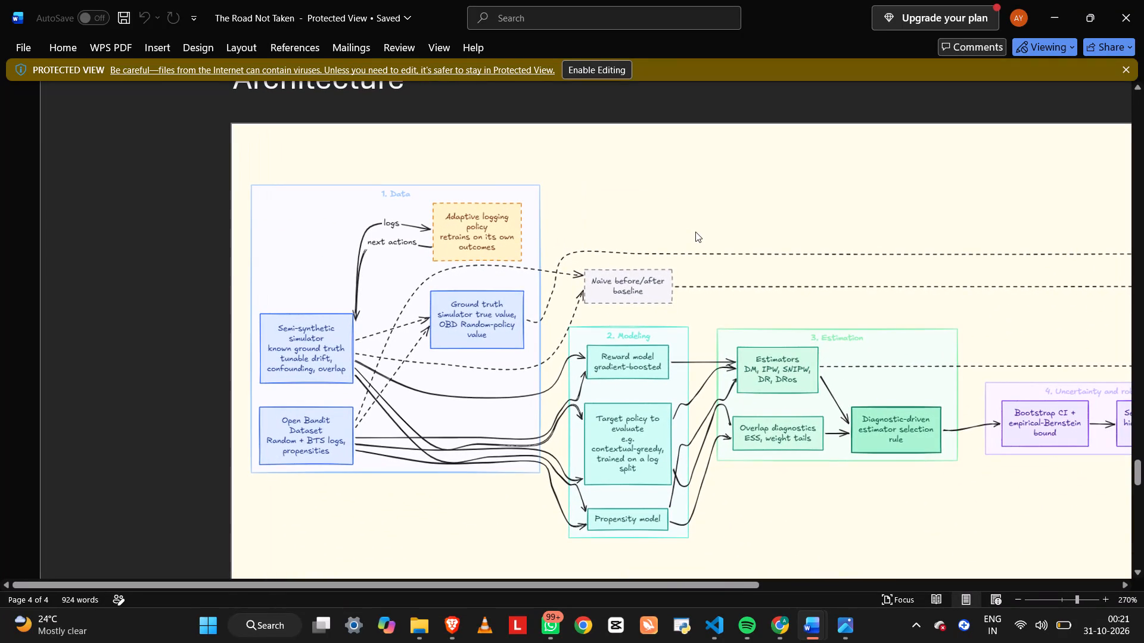
{"action": "scroll", "coordinate": [695, 232], "scroll_direction": "down", "scroll_amount": 6, "text": "ctrl"}
{"action": "left_click", "coordinate": [698, 208]}
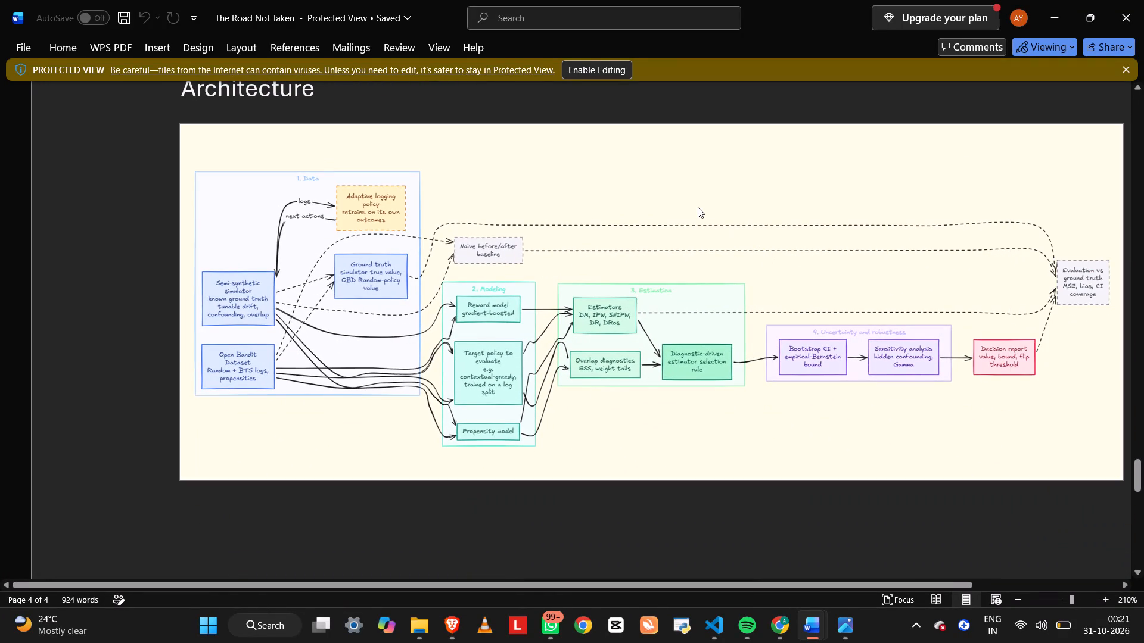
{"action": "left_click_drag", "start_coordinate": [698, 202], "coordinate": [452, 252]}
{"action": "left_click", "coordinate": [472, 214]}
{"action": "left_click", "coordinate": [615, 76]}
{"action": "left_click", "coordinate": [578, 183]}
Delete the old flowchart picture beneath the Architecture heading on the last page of the document.
{"action": "scroll", "coordinate": [523, 194], "scroll_direction": "down", "scroll_amount": 5}
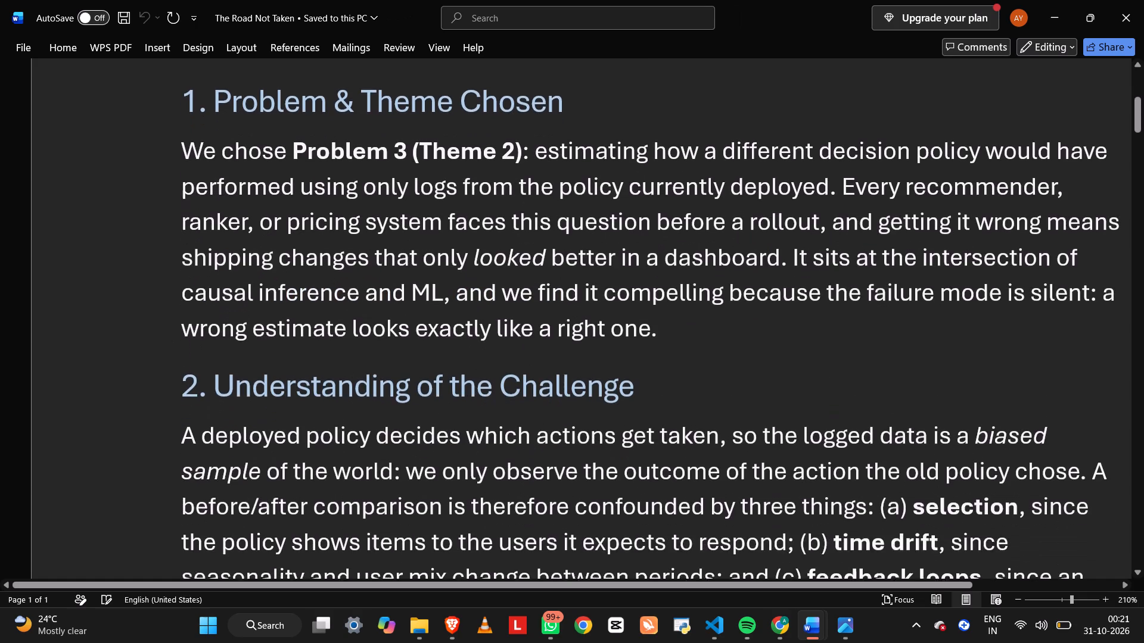
{"action": "scroll", "coordinate": [524, 194], "scroll_direction": "down", "scroll_amount": 8, "text": "ctrl"}
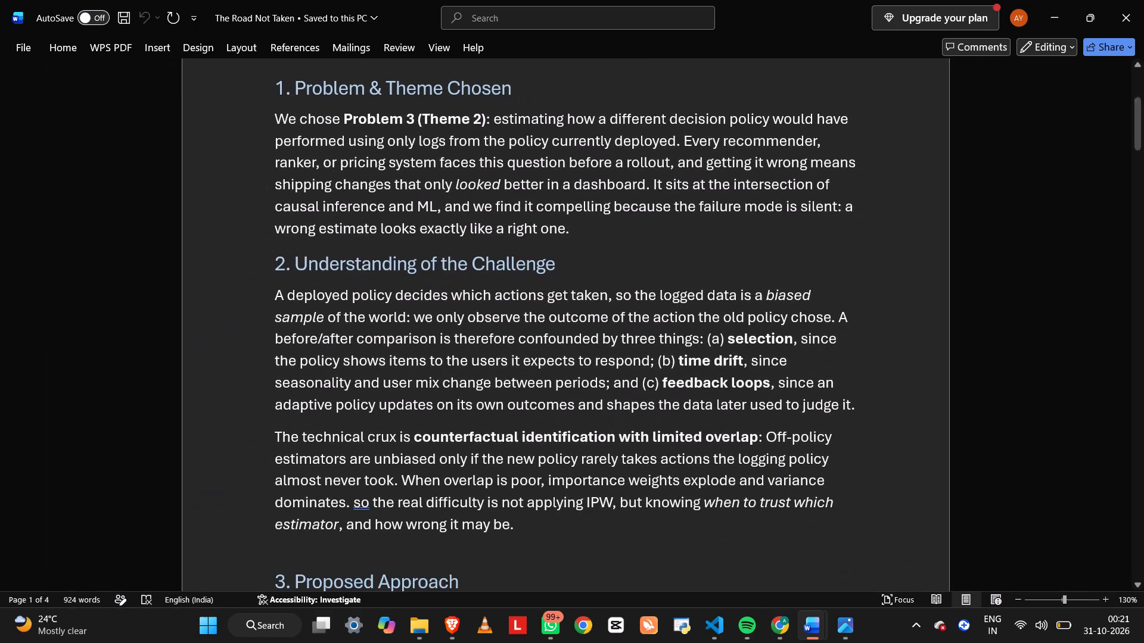
{"action": "scroll", "coordinate": [558, 112], "scroll_direction": "down", "scroll_amount": 16}
{"action": "scroll", "coordinate": [651, 252], "scroll_direction": "down", "scroll_amount": 7}
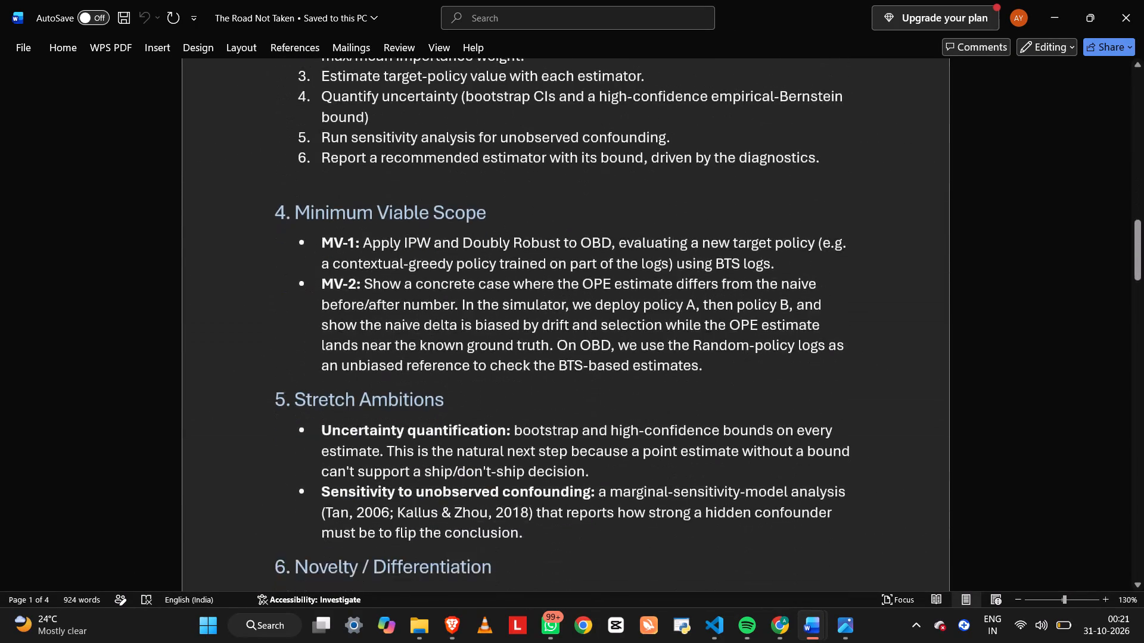
{"action": "scroll", "coordinate": [651, 252], "scroll_direction": "down", "scroll_amount": 20}
{"action": "scroll", "coordinate": [651, 252], "scroll_direction": "down", "scroll_amount": 18}
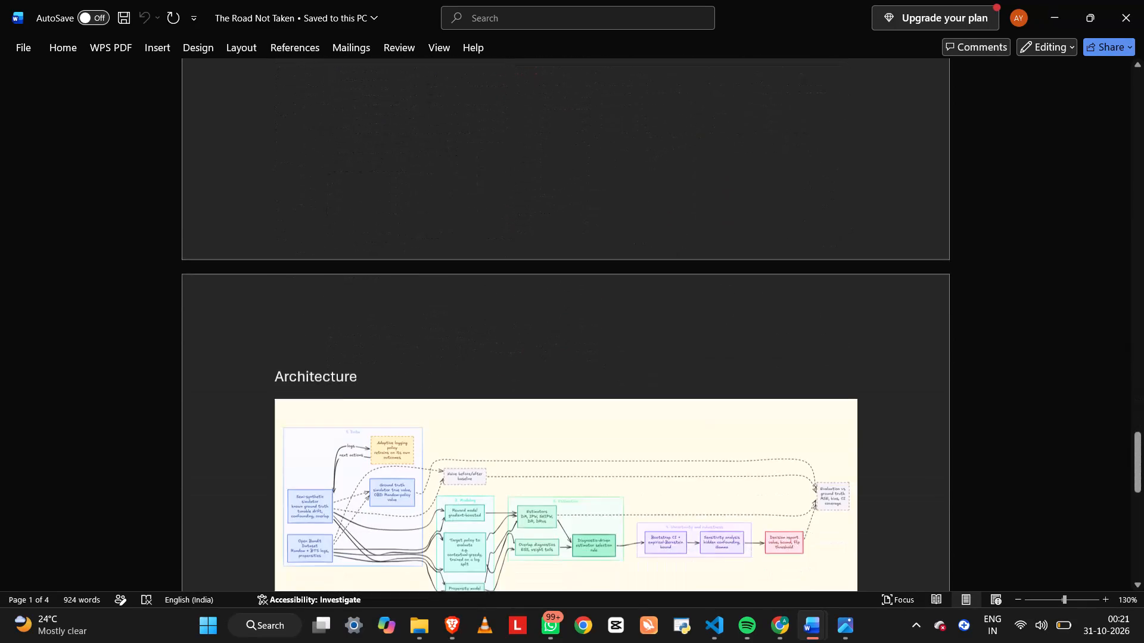
{"action": "scroll", "coordinate": [651, 251], "scroll_direction": "down", "scroll_amount": 8}
{"action": "left_click", "coordinate": [578, 178]}
{"action": "left_click_drag", "start_coordinate": [586, 176], "coordinate": [585, 201]}
{"action": "left_click", "coordinate": [579, 186]}
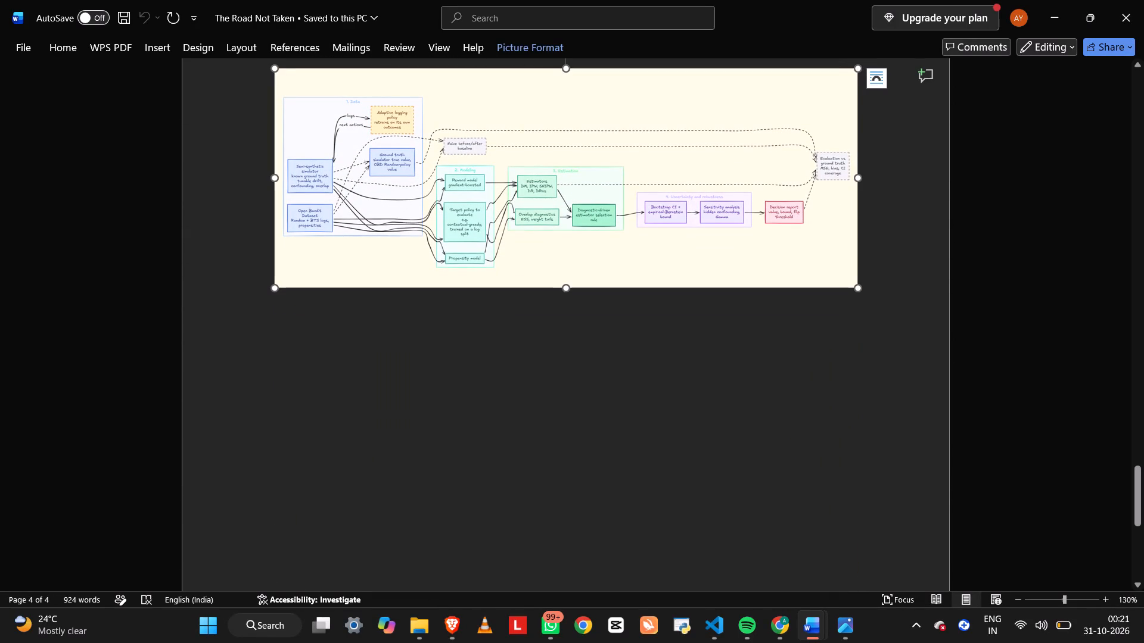
{"action": "key", "text": "Delete"}
Insert the picture Architecture (Problem 3) (1) from the Downloads folder beneath the Architecture heading.
{"action": "scroll", "coordinate": [582, 185], "scroll_direction": "up", "scroll_amount": 2}
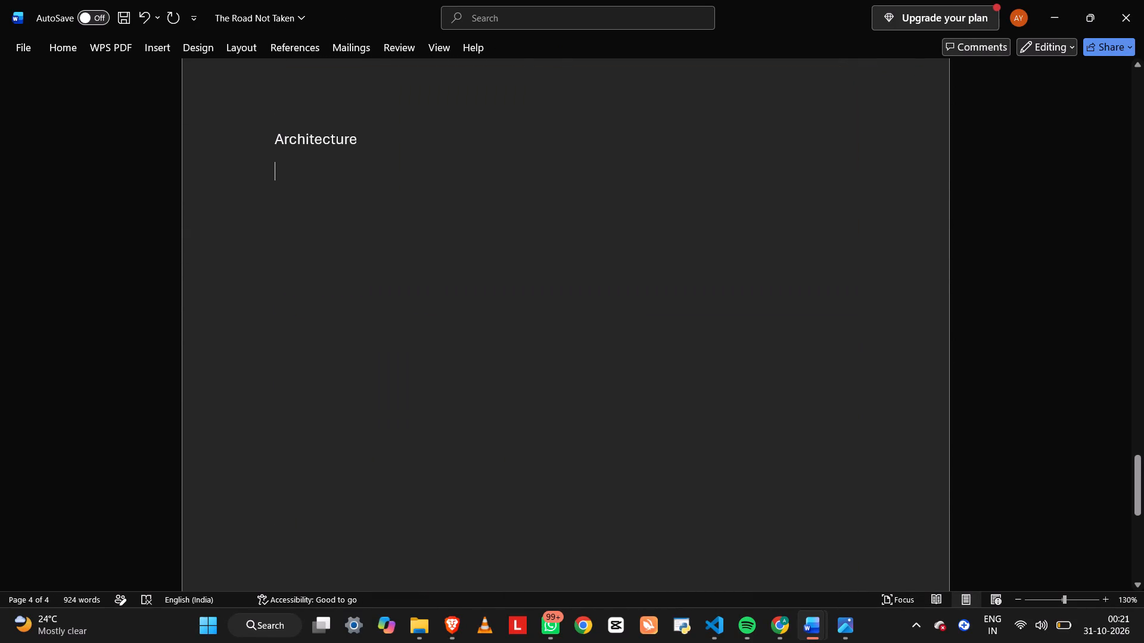
{"action": "left_click", "coordinate": [164, 43]}
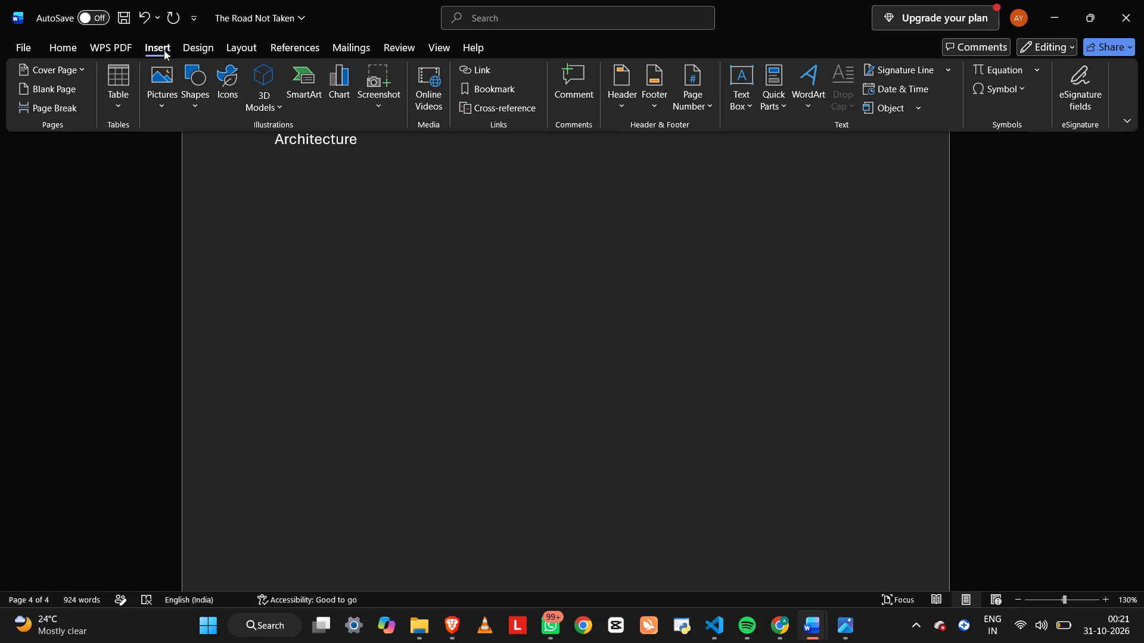
{"action": "left_click", "coordinate": [155, 97]}
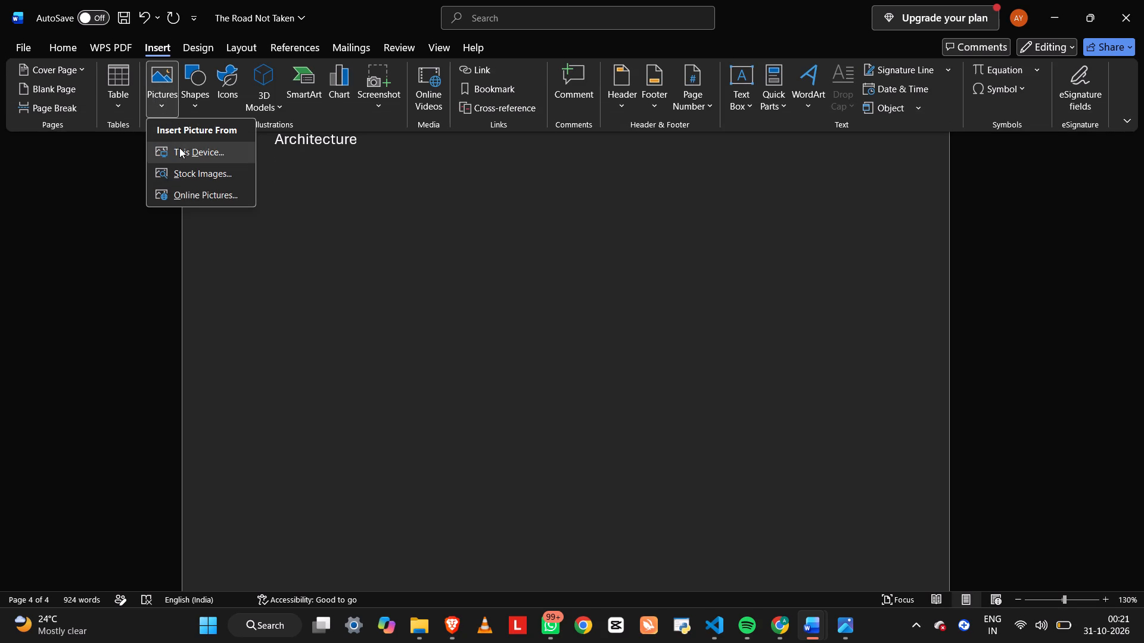
{"action": "left_click", "coordinate": [179, 148]}
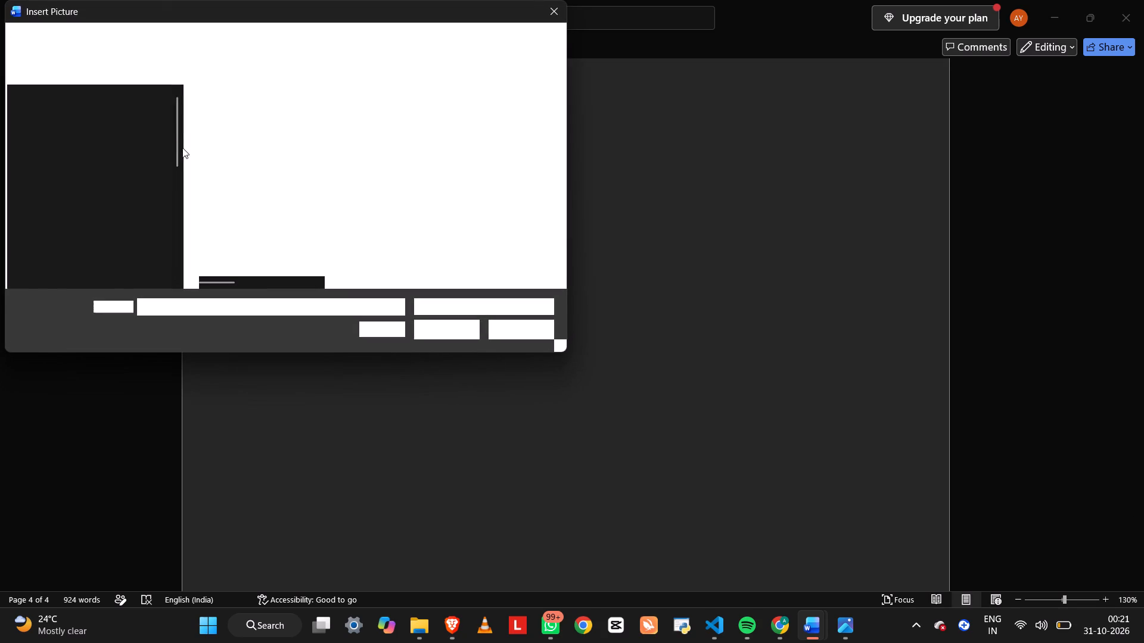
{"action": "scroll", "coordinate": [160, 164], "scroll_direction": "down", "scroll_amount": 3}
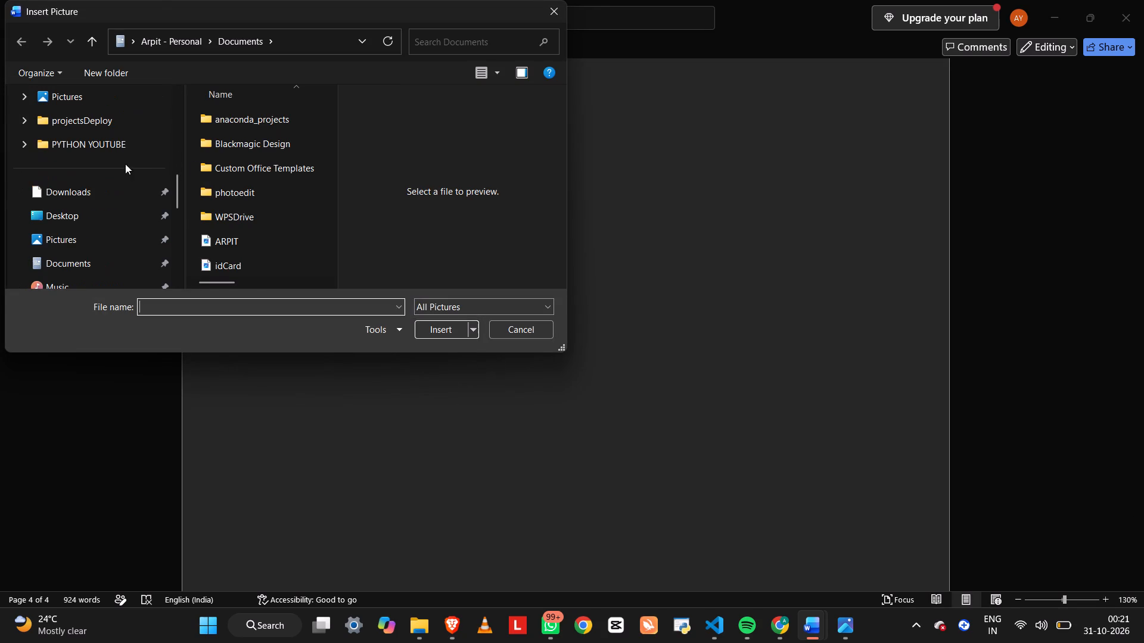
{"action": "left_click", "coordinate": [114, 186]}
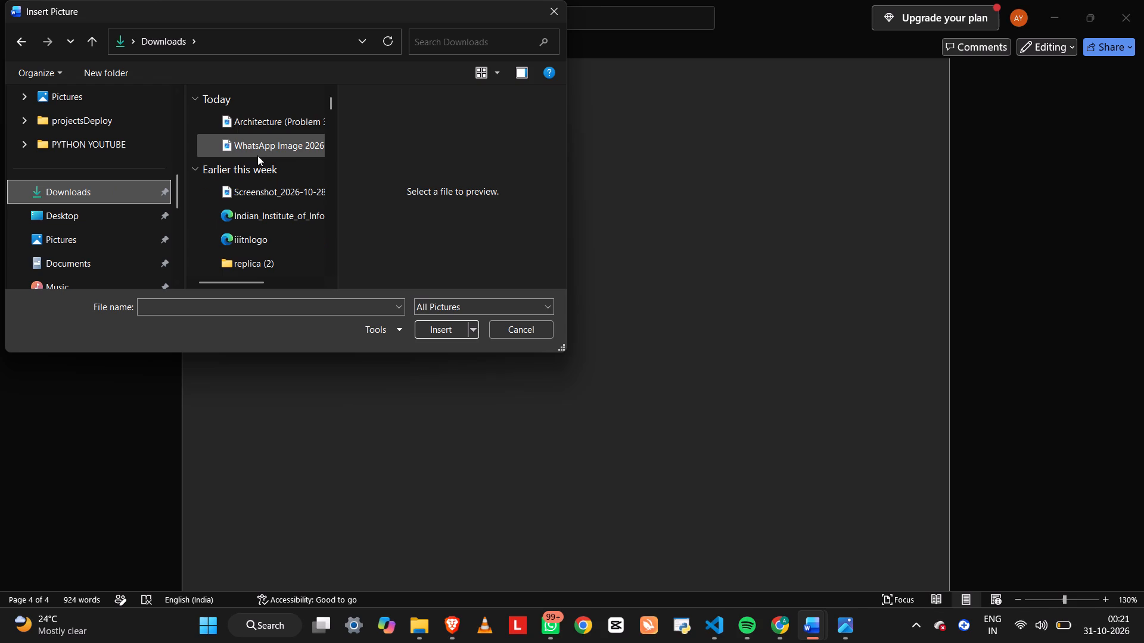
{"action": "left_click", "coordinate": [276, 131]}
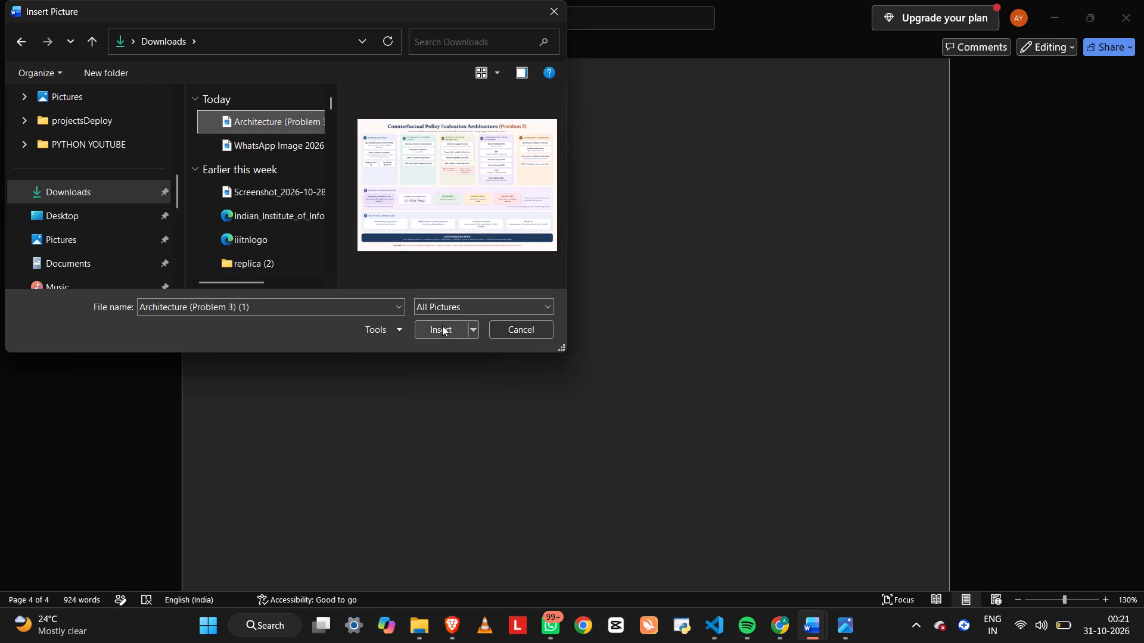
{"action": "left_click", "coordinate": [442, 327]}
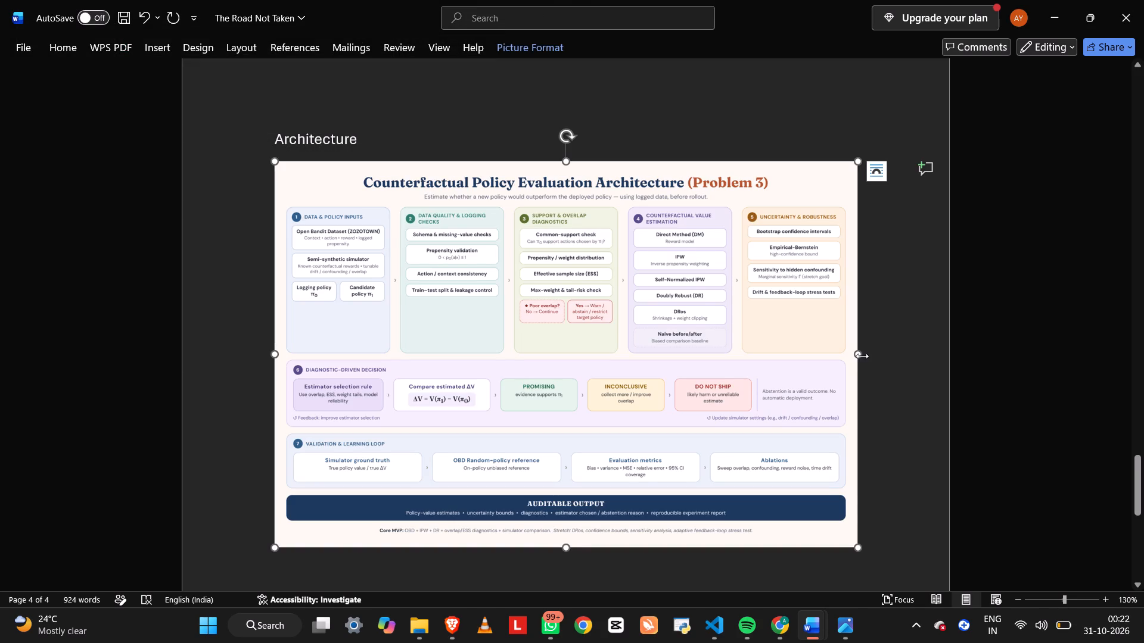
Stretch the inserted architecture diagram slightly wider than the text column, keeping its height.
{"action": "left_click_drag", "start_coordinate": [861, 356], "coordinate": [885, 347]}
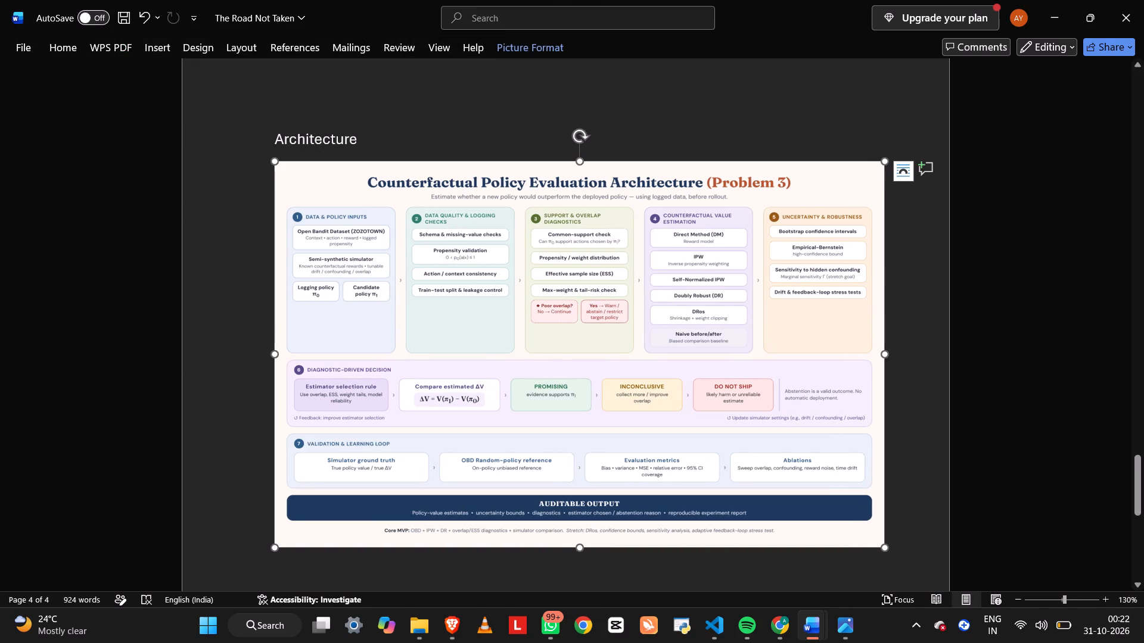
{"action": "left_click_drag", "start_coordinate": [276, 354], "coordinate": [258, 355]}
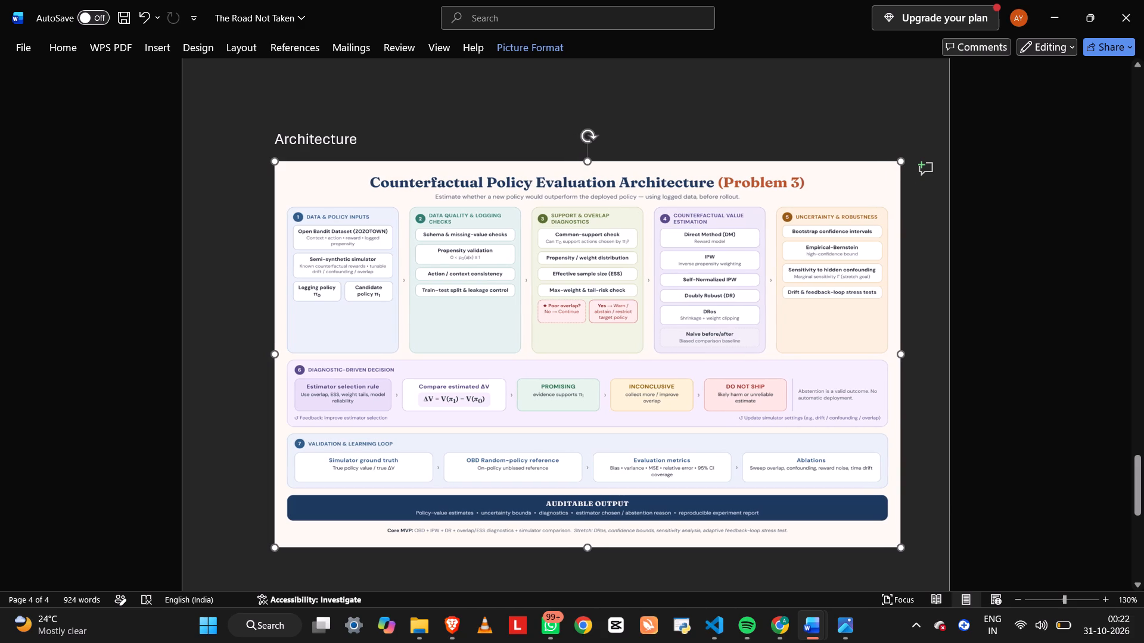
{"action": "left_click_drag", "start_coordinate": [258, 355], "coordinate": [266, 355]}
Set the font size of the Architecture heading above the diagram to 18.
{"action": "left_click_drag", "start_coordinate": [363, 143], "coordinate": [270, 142]}
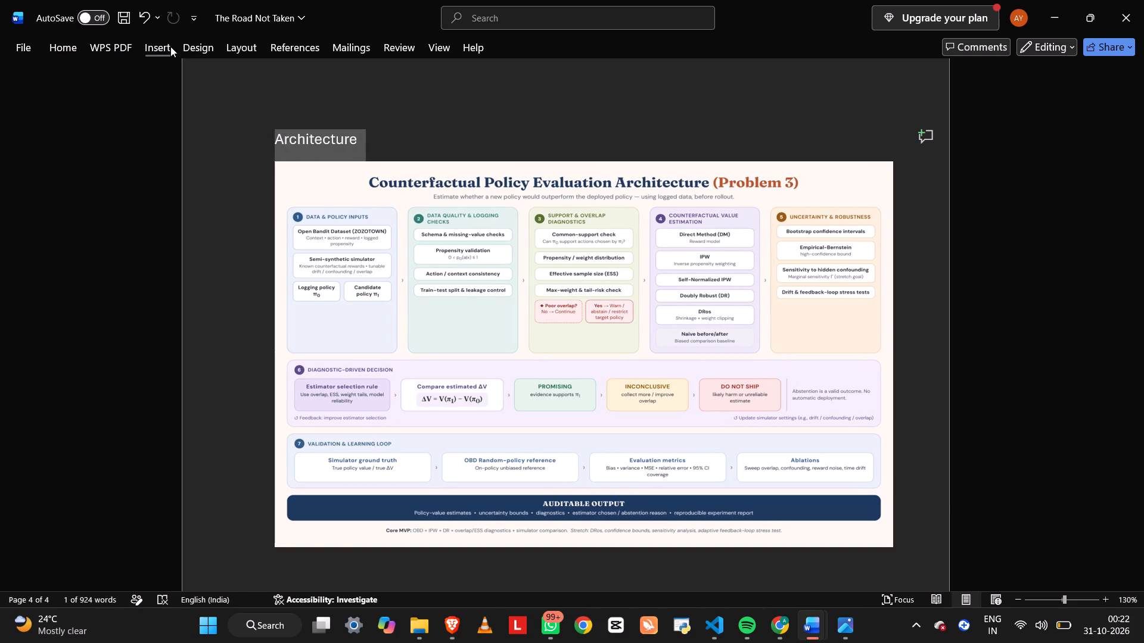
{"action": "left_click", "coordinate": [192, 49]}
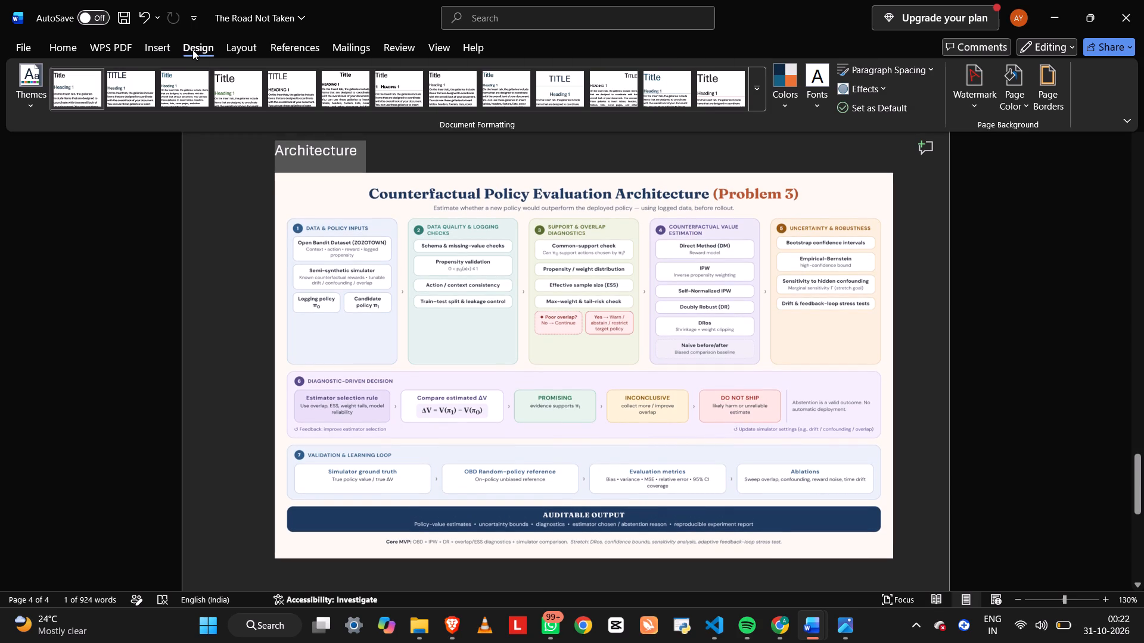
{"action": "left_click", "coordinate": [72, 51]}
{"action": "left_click", "coordinate": [234, 70]}
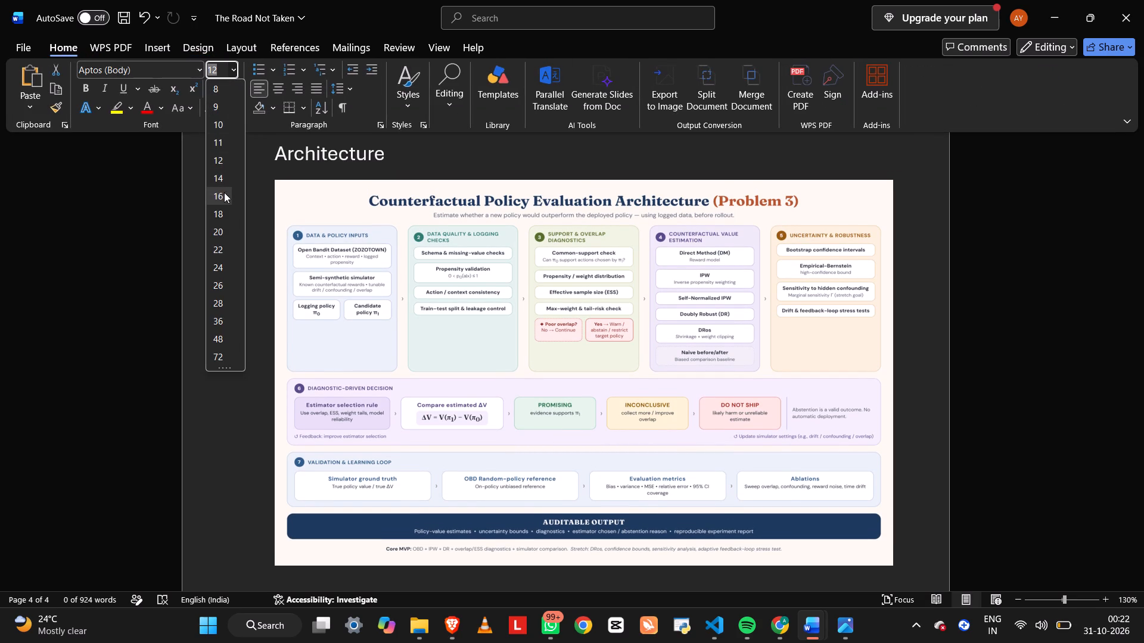
{"action": "left_click", "coordinate": [223, 209]}
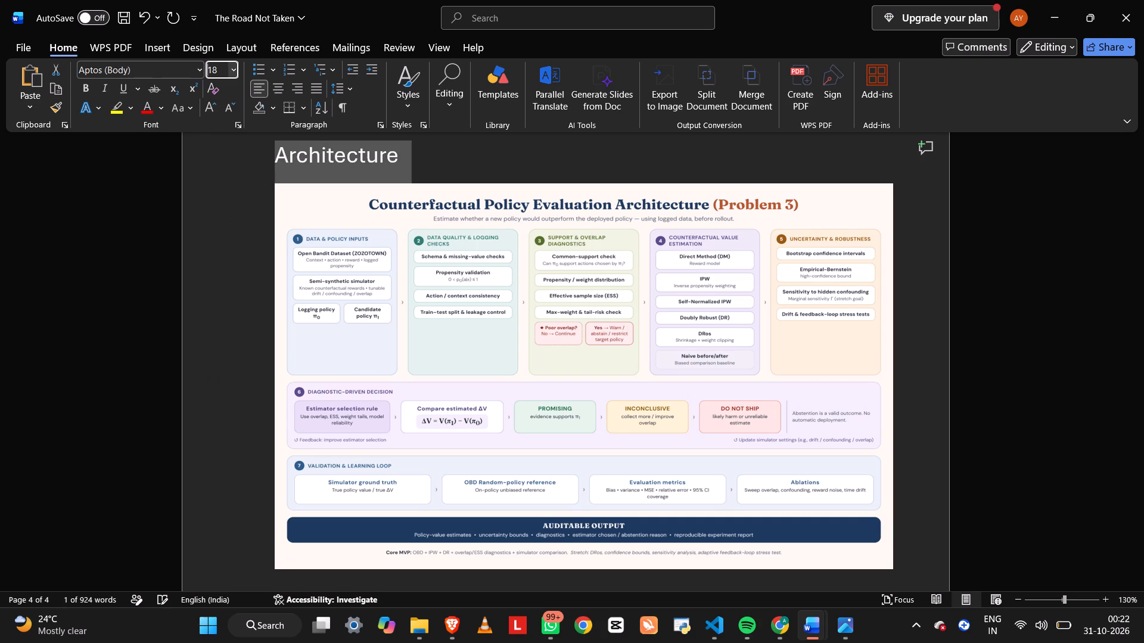
{"action": "left_click", "coordinate": [474, 155]}
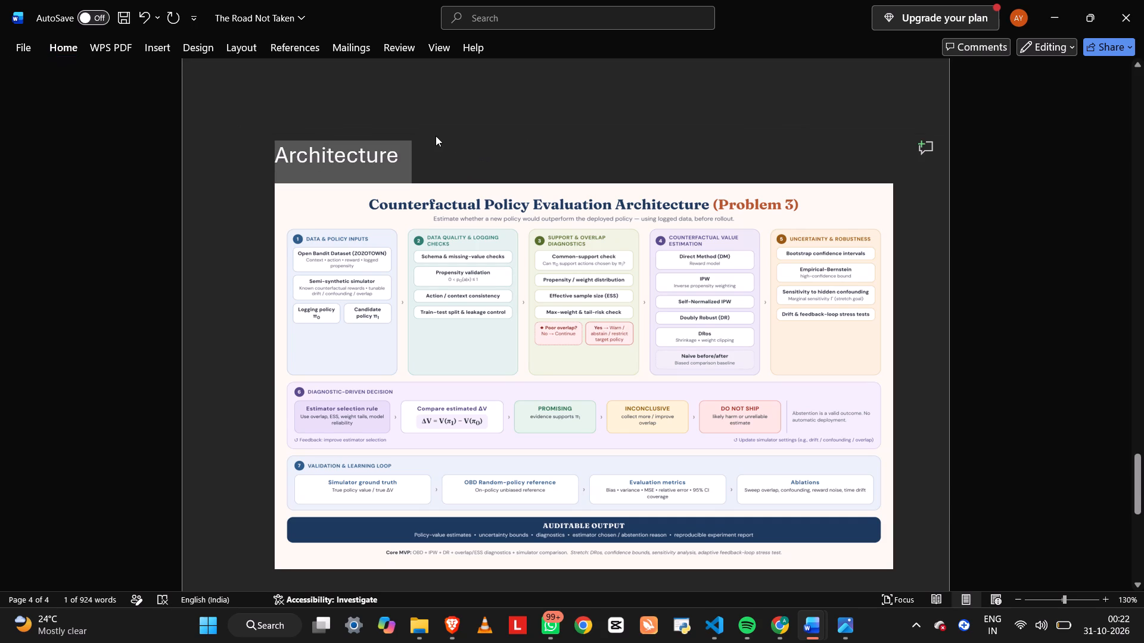
Review the Evaluation Plan and Feasibility & Risks sections and the new Architecture page of The Road Not Taken.
{"action": "scroll", "coordinate": [436, 136], "scroll_direction": "up", "scroll_amount": 2}
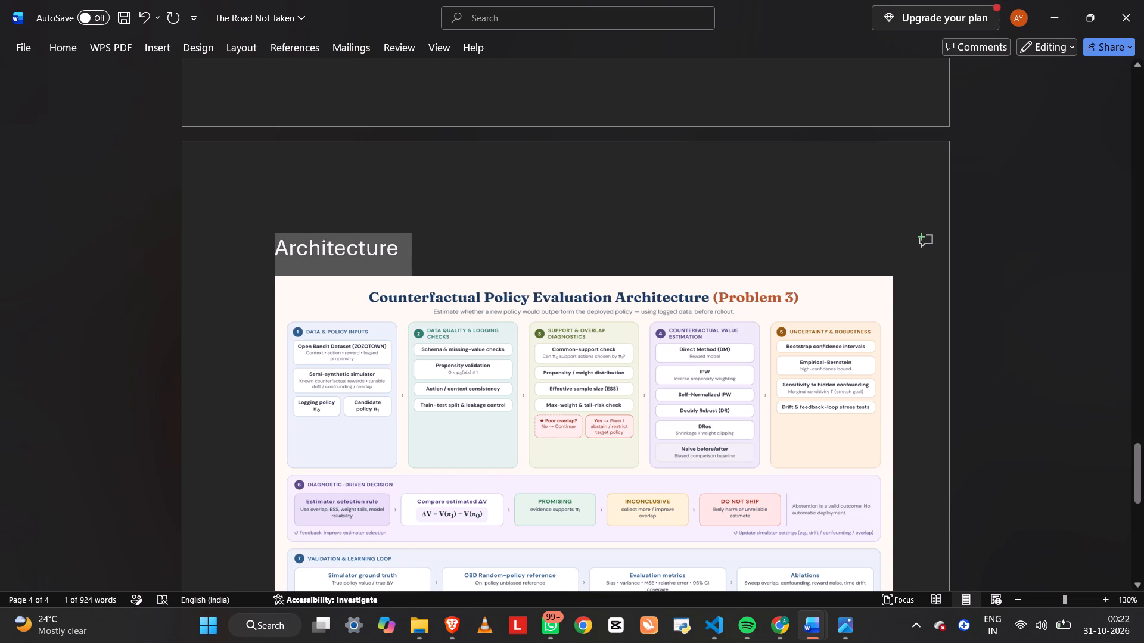
{"action": "scroll", "coordinate": [312, 184], "scroll_direction": "up", "scroll_amount": 14}
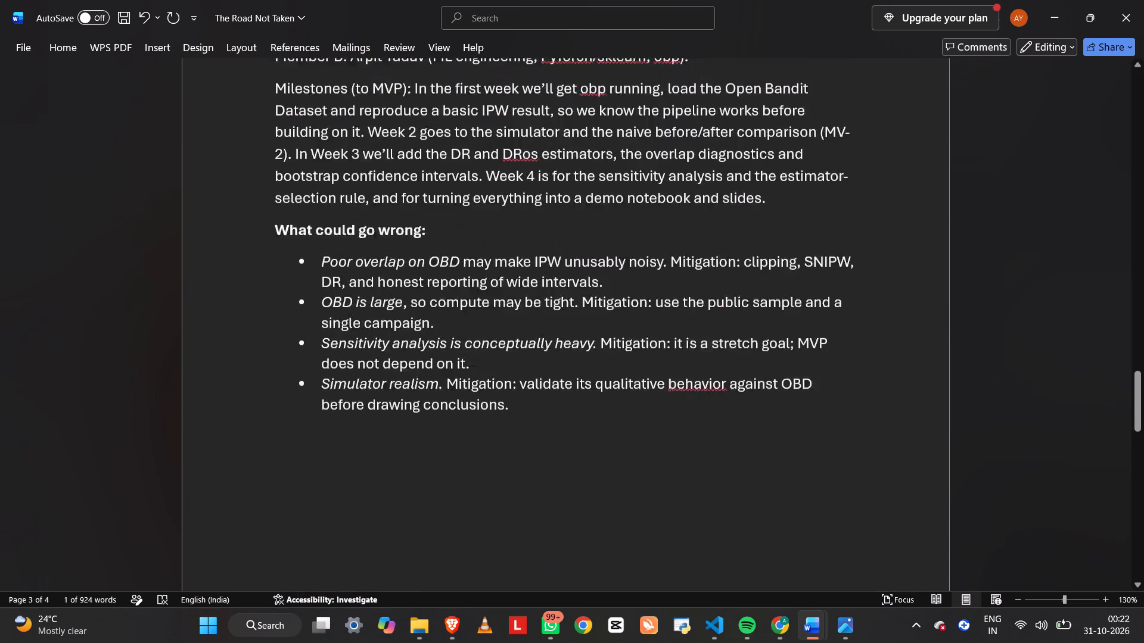
{"action": "scroll", "coordinate": [273, 165], "scroll_direction": "up", "scroll_amount": 6}
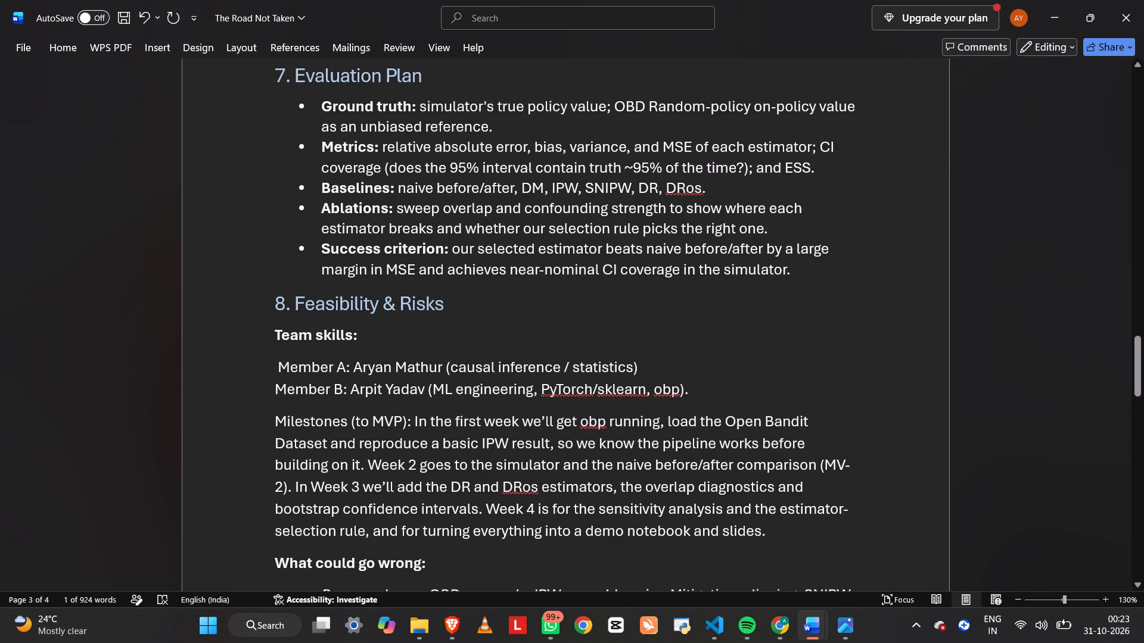
{"action": "scroll", "coordinate": [518, 408], "scroll_direction": "down", "scroll_amount": 1}
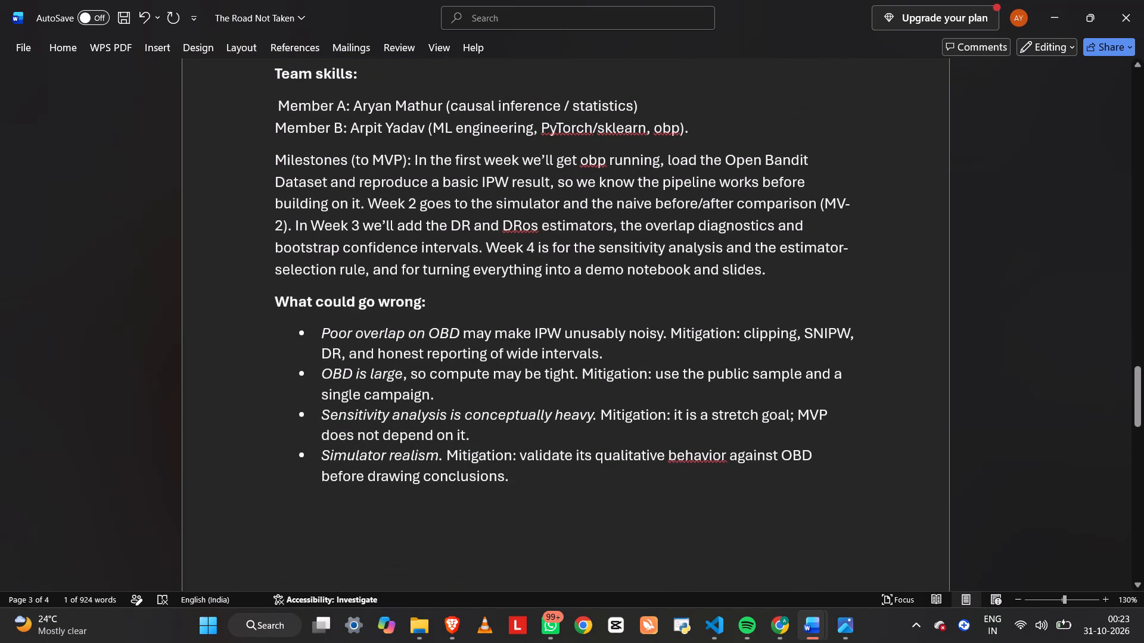
{"action": "scroll", "coordinate": [599, 485], "scroll_direction": "down", "scroll_amount": 6}
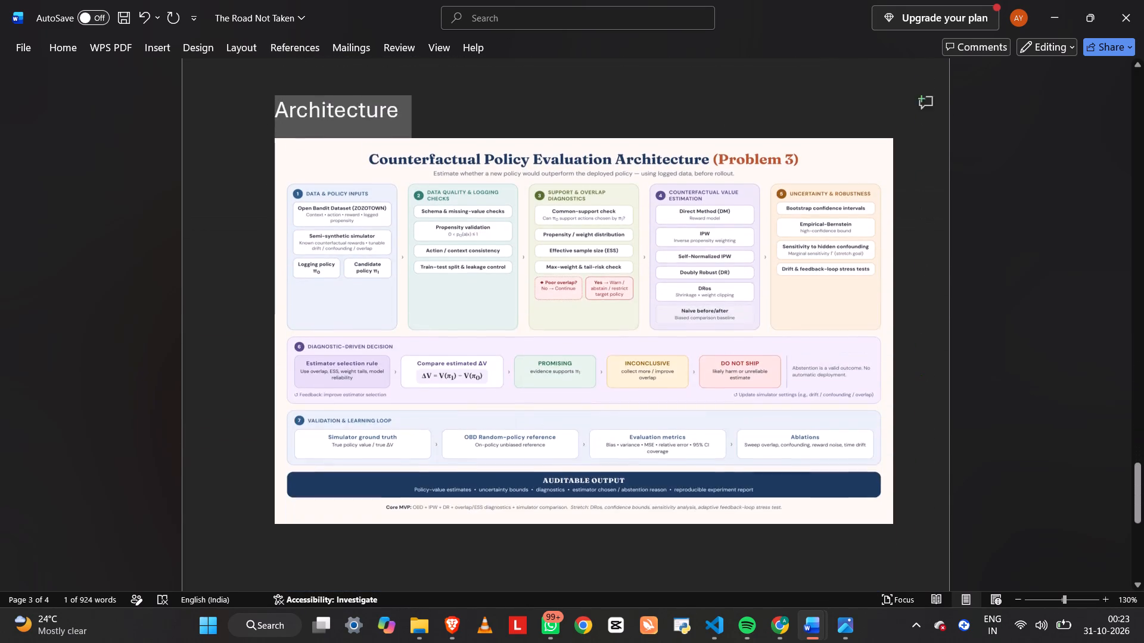
{"action": "scroll", "coordinate": [599, 485], "scroll_direction": "down", "scroll_amount": 1}
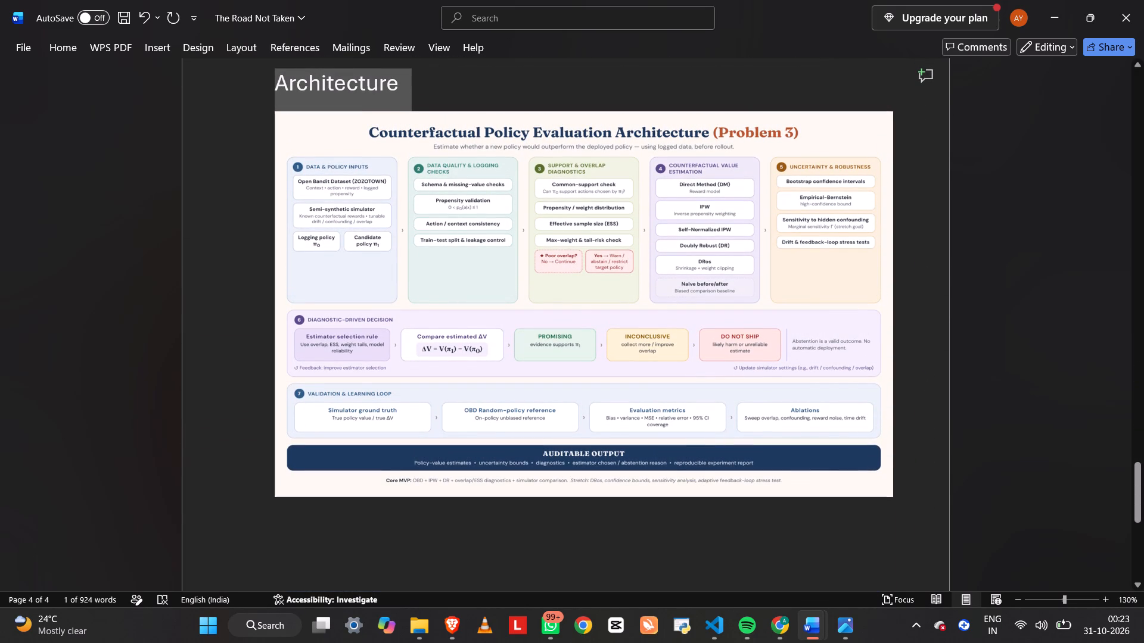
{"action": "scroll", "coordinate": [599, 485], "scroll_direction": "up", "scroll_amount": 20}
{"action": "scroll", "coordinate": [599, 485], "scroll_direction": "up", "scroll_amount": 1}
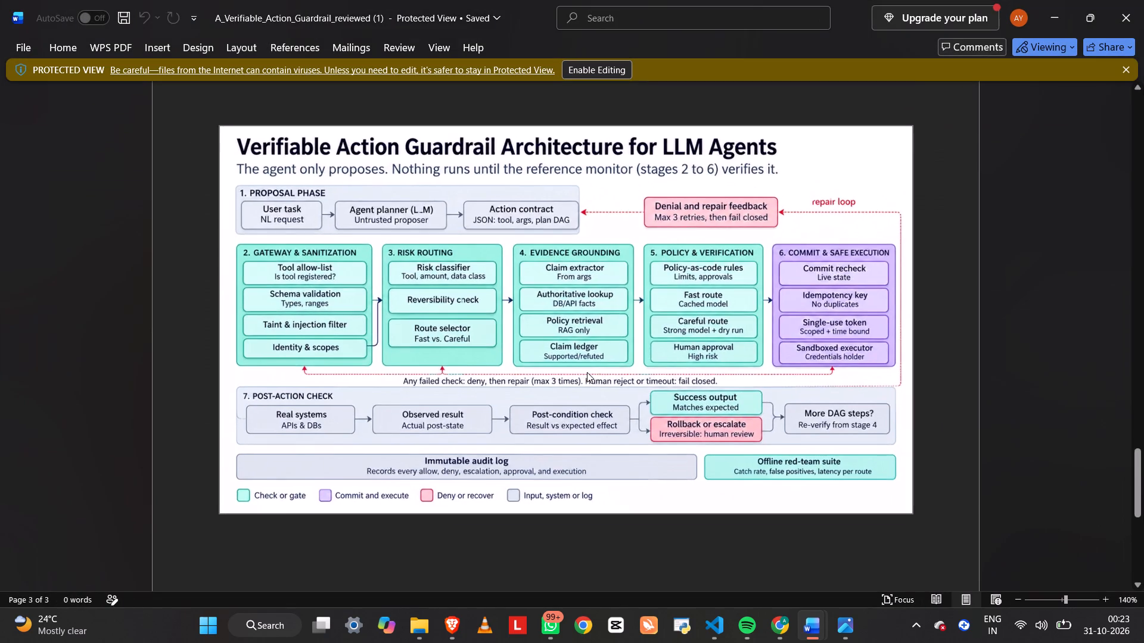
Copy "hybrid RAG" from the Member A line in the A_Verifiable_Action_Guardrail_reviewed (1) document and return to The Road Not Taken.
{"action": "scroll", "coordinate": [587, 372], "scroll_direction": "up", "scroll_amount": 4}
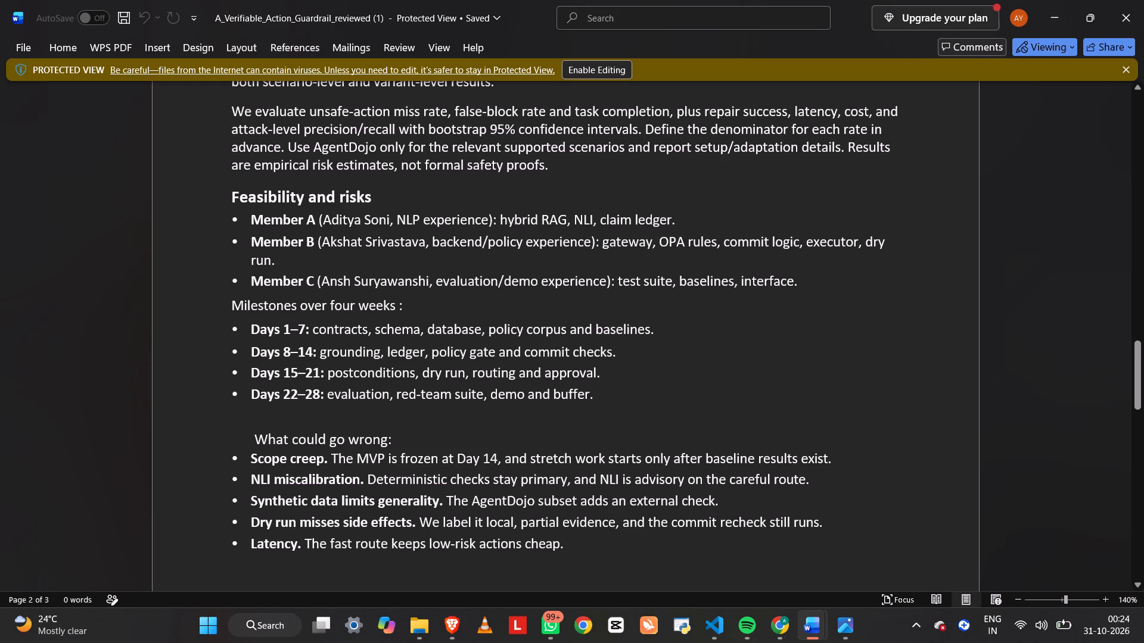
{"action": "left_click_drag", "start_coordinate": [500, 224], "coordinate": [529, 222]}
{"action": "left_click_drag", "start_coordinate": [529, 222], "coordinate": [561, 219]}
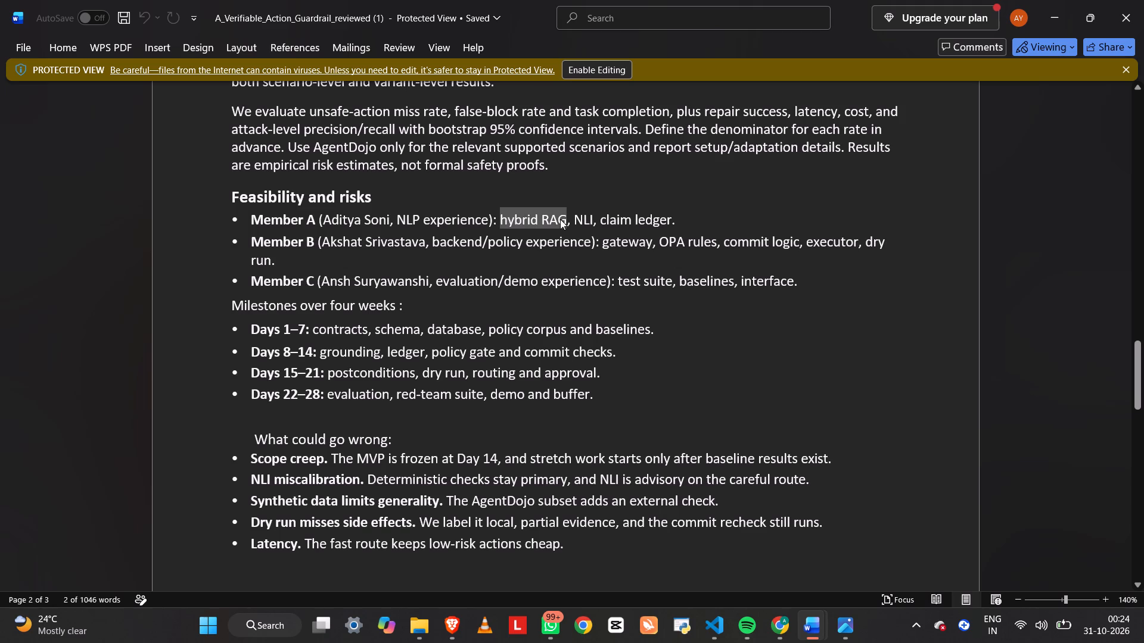
{"action": "key", "text": "ctrl+c"}
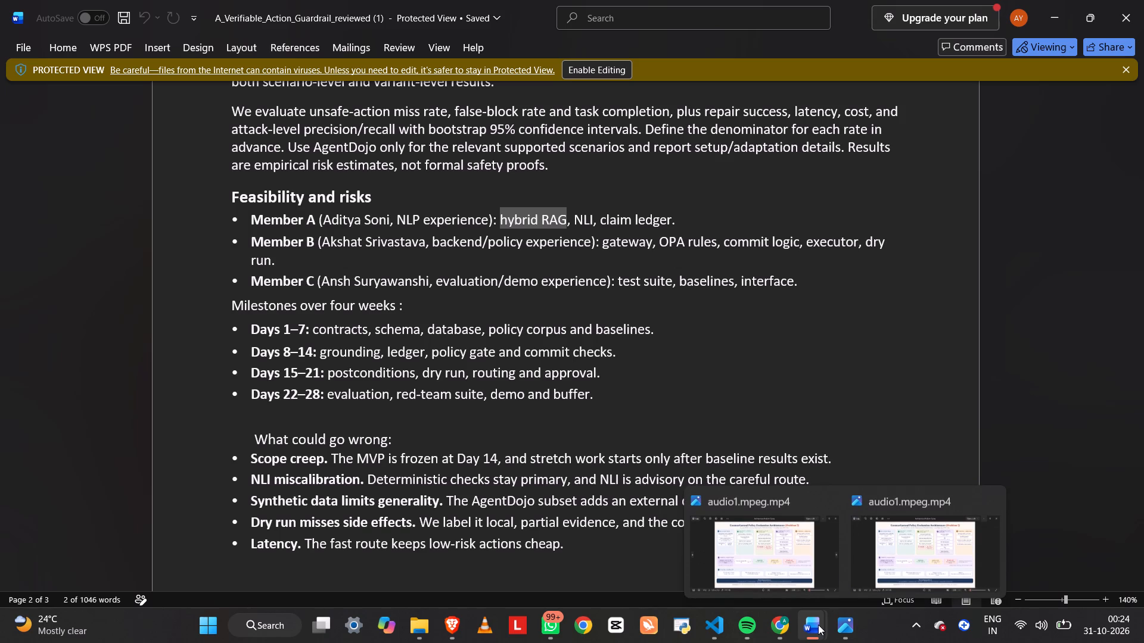
{"action": "left_click", "coordinate": [840, 572]}
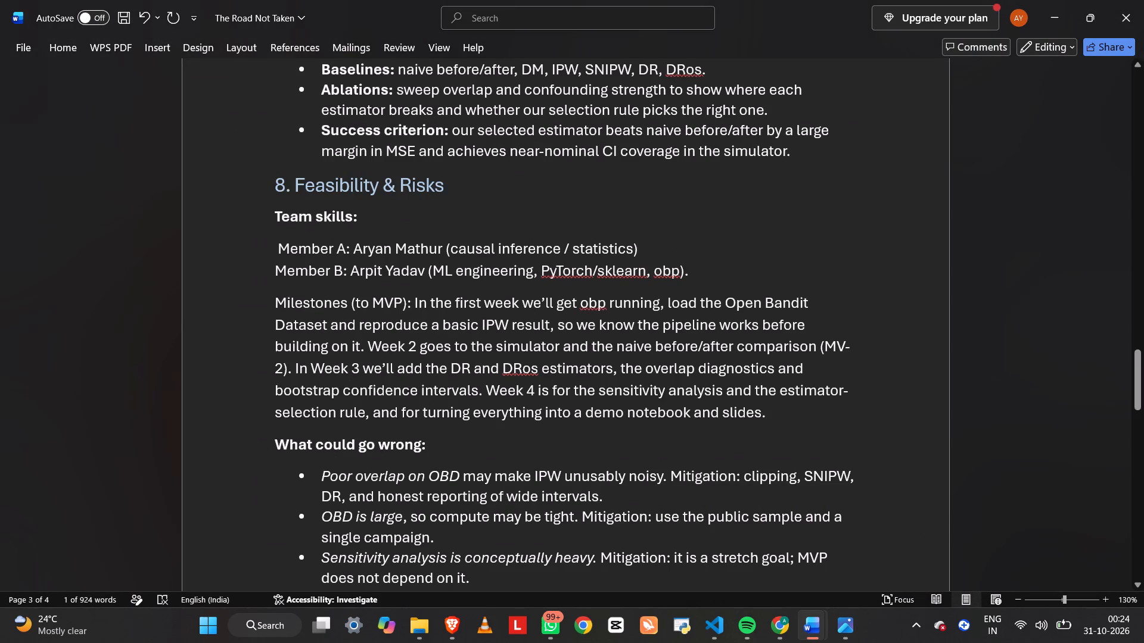
Add the copied "hybrid RAG" after "obp" in Member B's skills, with commas before and after it.
{"action": "left_click", "coordinate": [680, 274]}
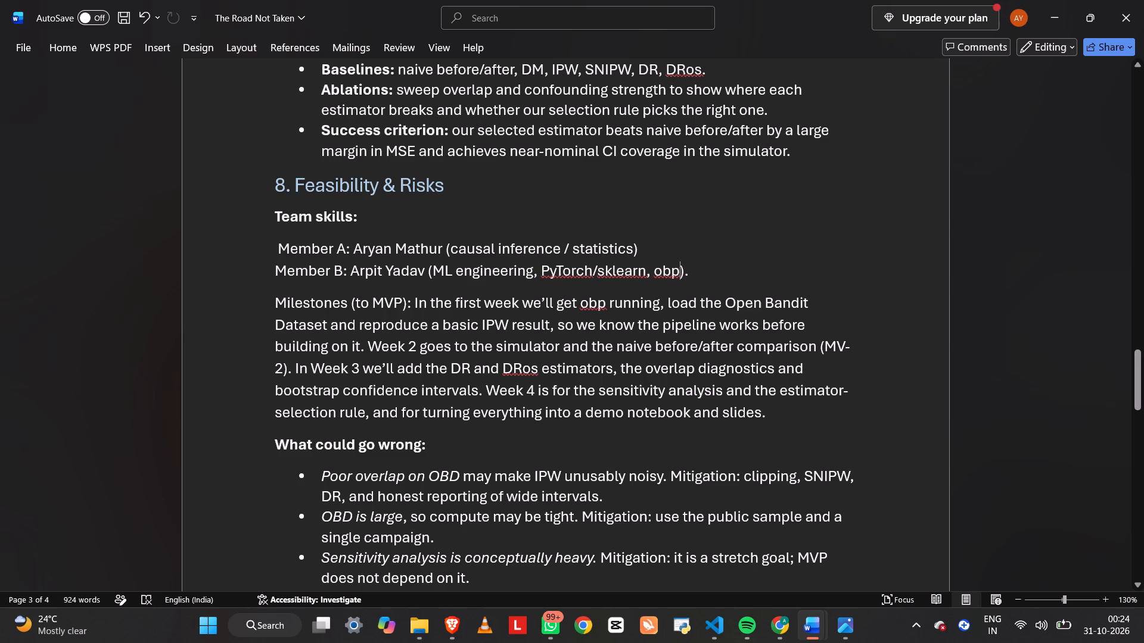
{"action": "key", "text": "comma"}
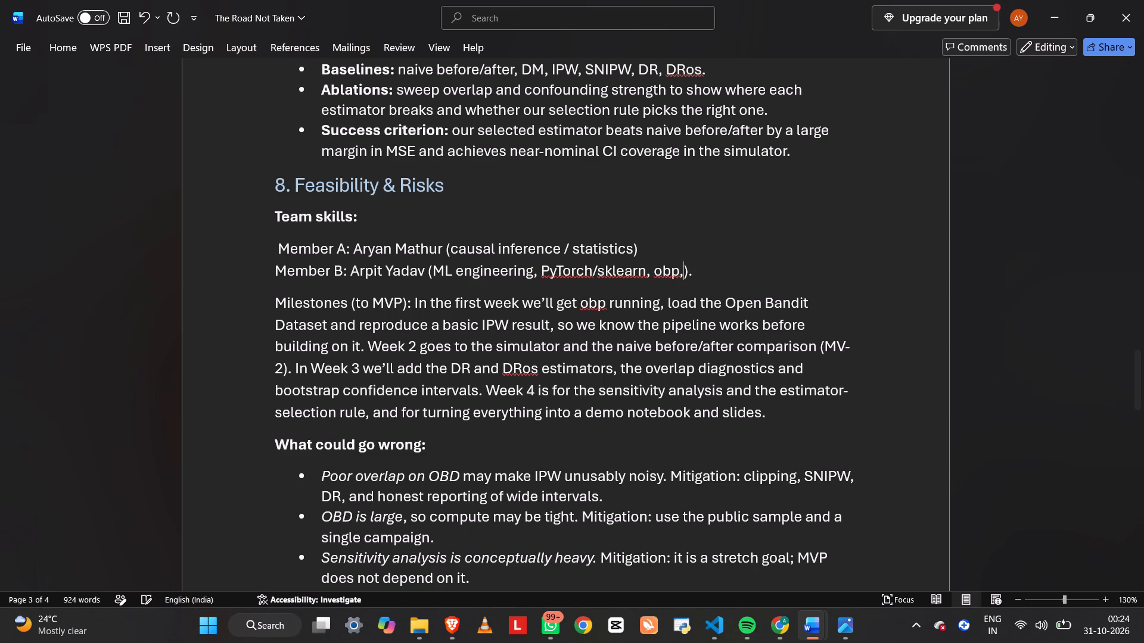
{"action": "key", "text": "ctrl+v"}
{"action": "key", "text": "comma"}
Copy "NLI" from Member A's line in A_Verifiable_Action_Guardrail_reviewed (1) and paste it after "hybrid RAG," in Member B's skills in The Road Not Taken.
{"action": "left_click", "coordinate": [766, 572]}
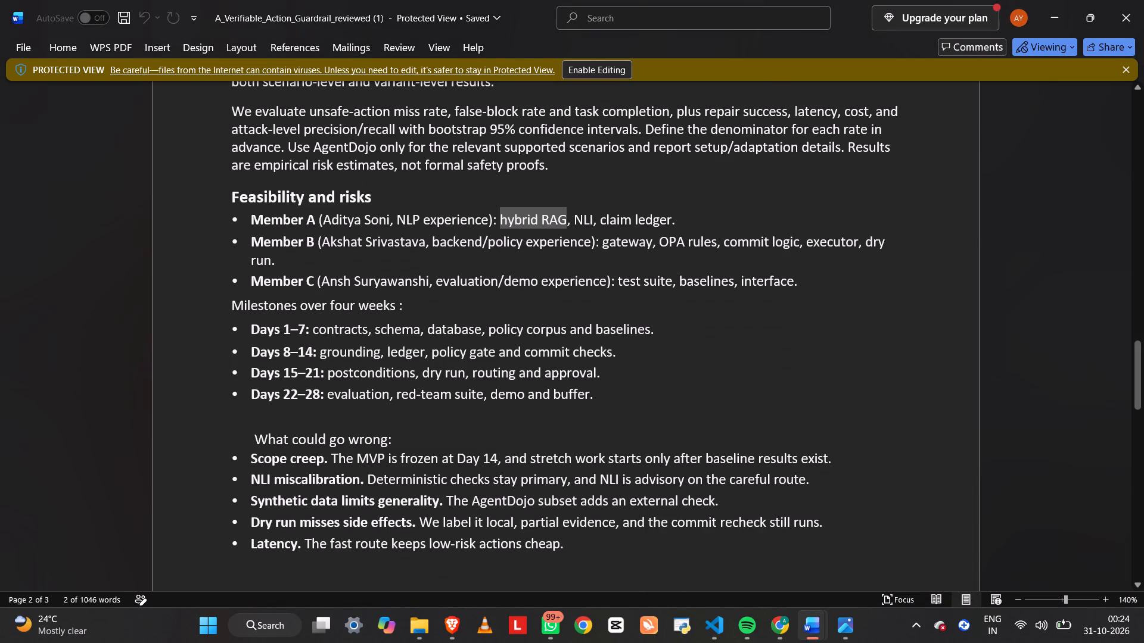
{"action": "double_click", "coordinate": [582, 220]}
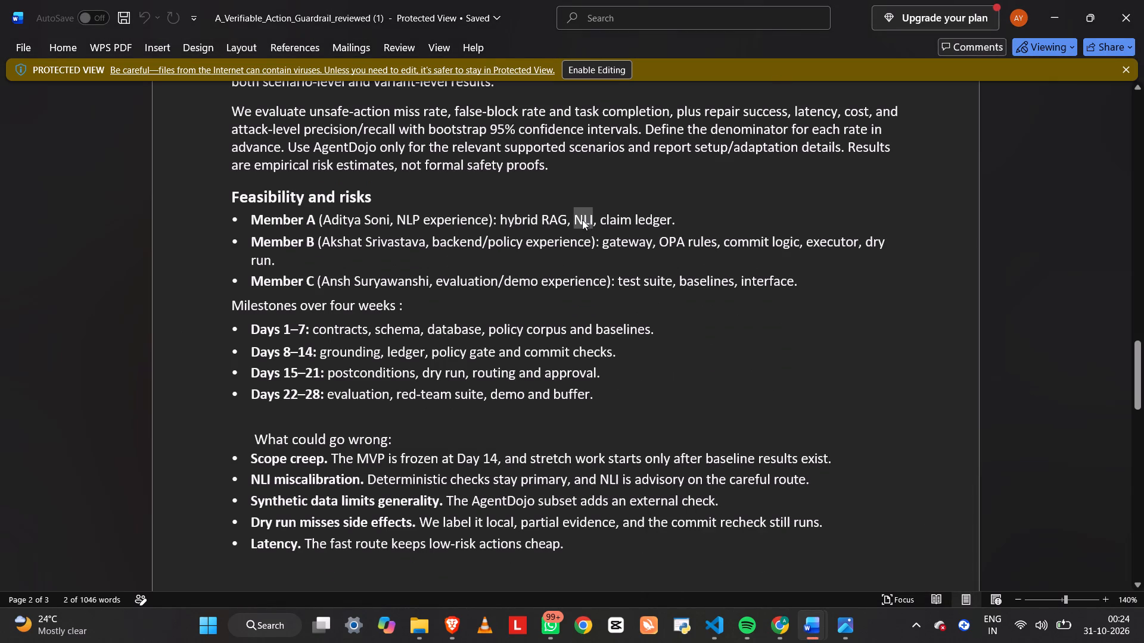
{"action": "key", "text": "ctrl+c"}
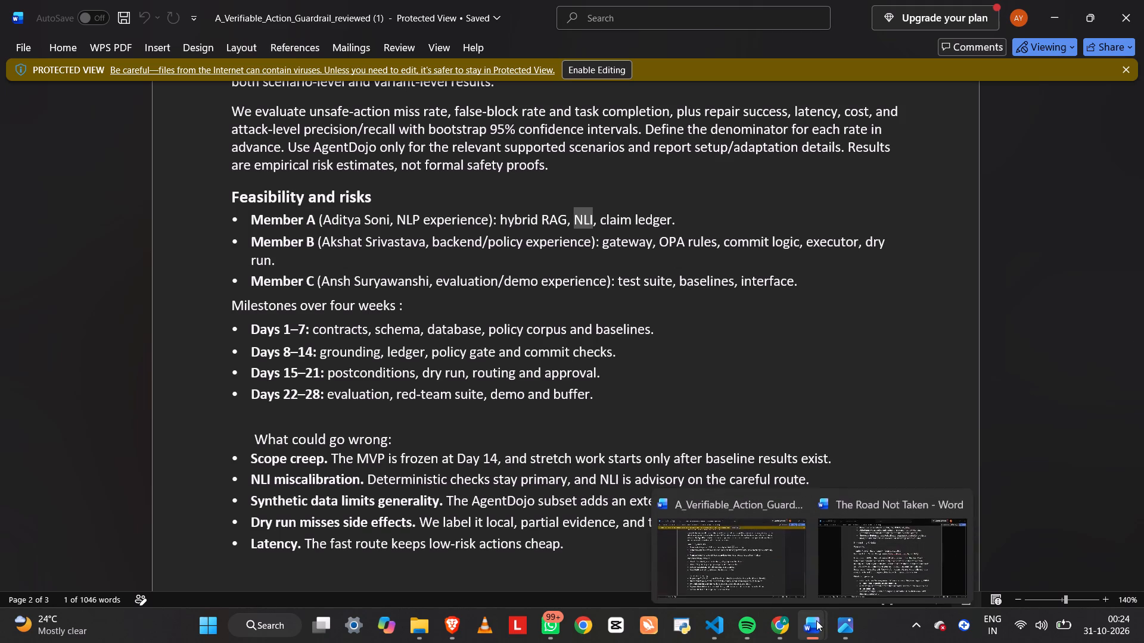
{"action": "left_click", "coordinate": [856, 560]}
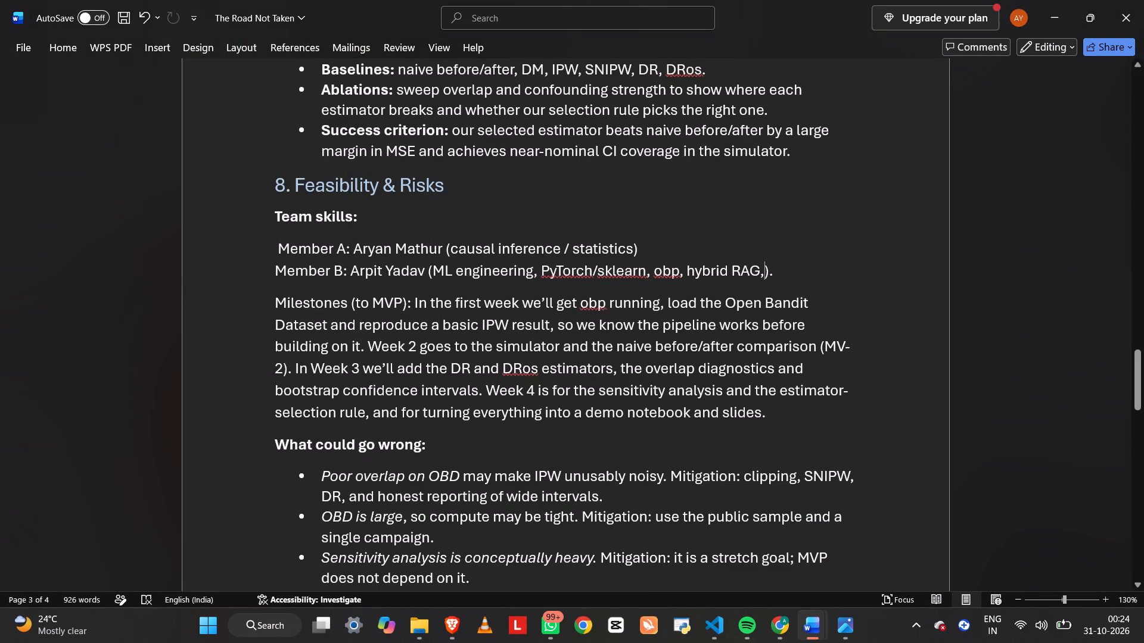
{"action": "key", "text": "ctrl+v"}
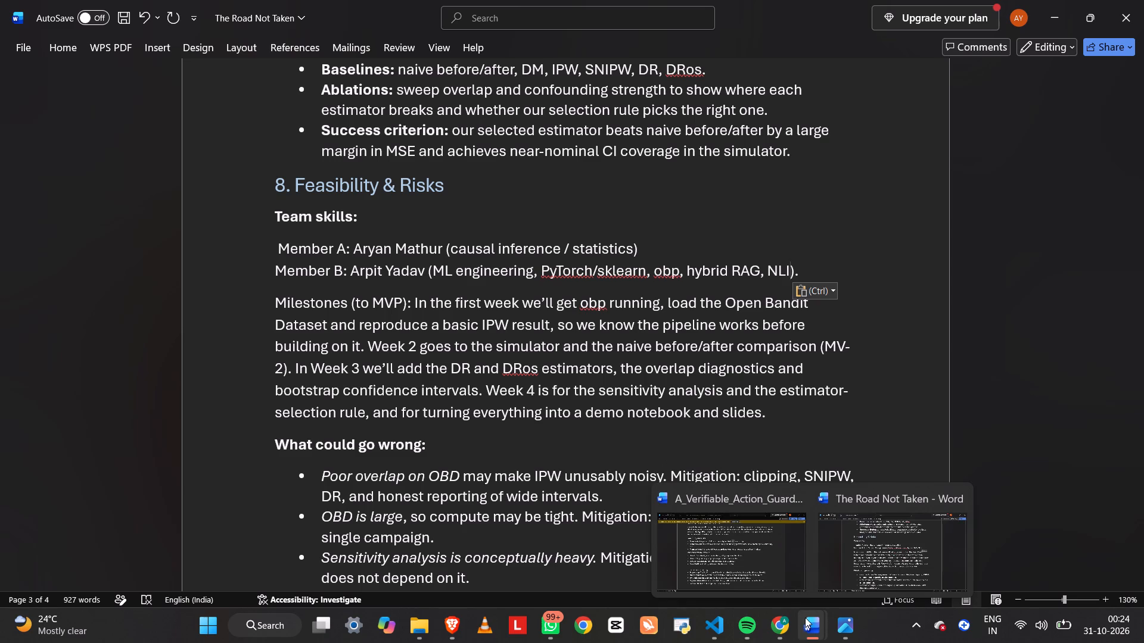
Append "/frontend,Backend Devloper" after "statistics" inside the parentheses of Member A's skills.
{"action": "left_click", "coordinate": [633, 252]}
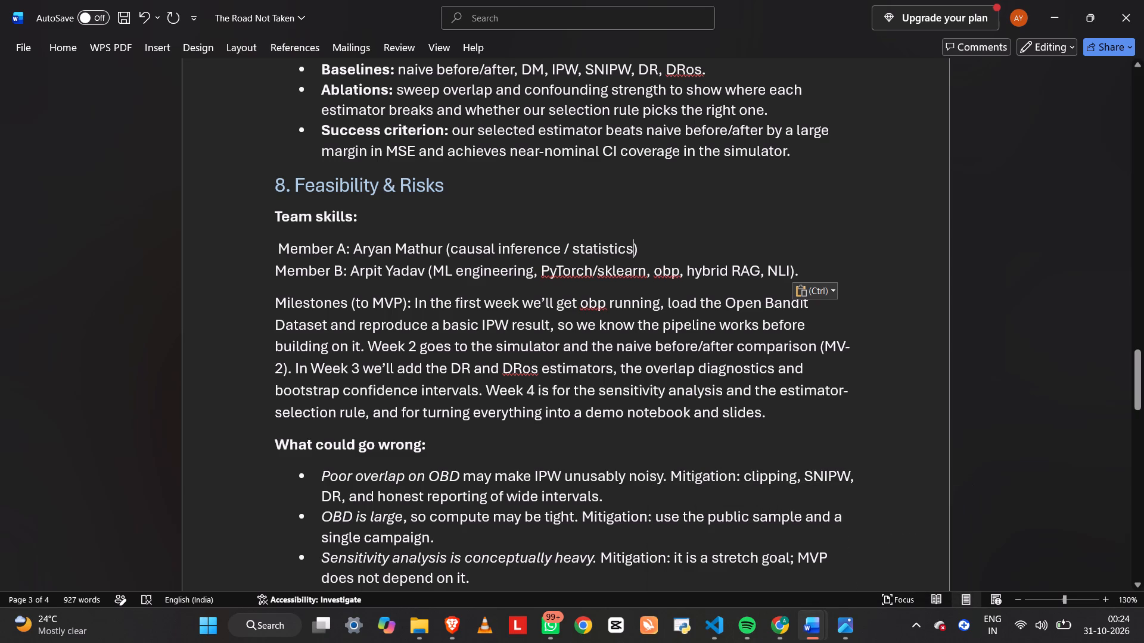
{"action": "key", "text": "slash"}
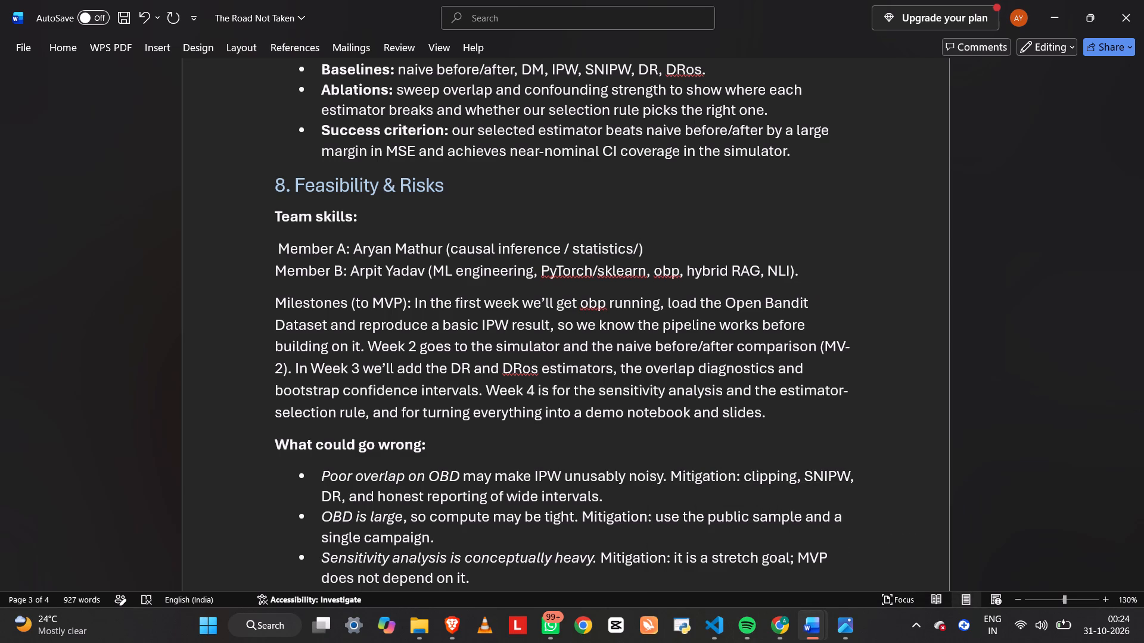
{"action": "type", "text": "frn"}
{"action": "key", "text": "BackSpace"}
{"action": "type", "text": "ont"}
{"action": "type", "text": "end"}
{"action": "key", "text": "comma"}
{"action": "type", "text": "Ban"}
{"action": "key", "text": "BackSpace"}
{"action": "type", "text": "ckan"}
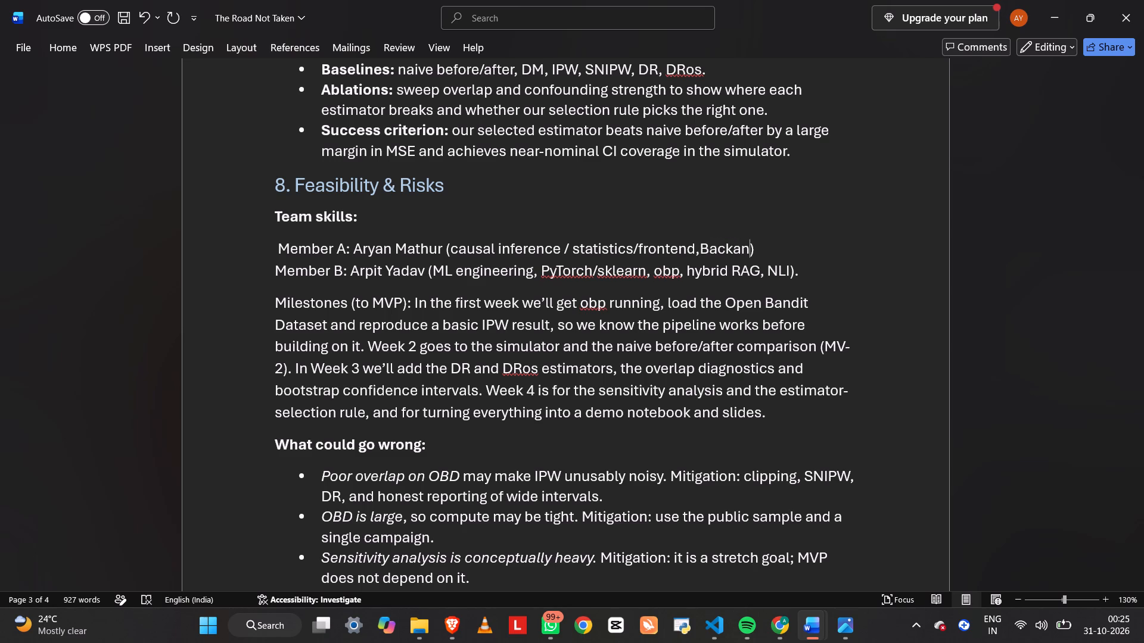
{"action": "key", "text": "BackSpace"}
{"action": "key", "text": "BackSpace"}
{"action": "type", "text": "en"}
{"action": "key", "text": "d"}
{"action": "key", "text": "space"}
{"action": "type", "text": "Devloper"}
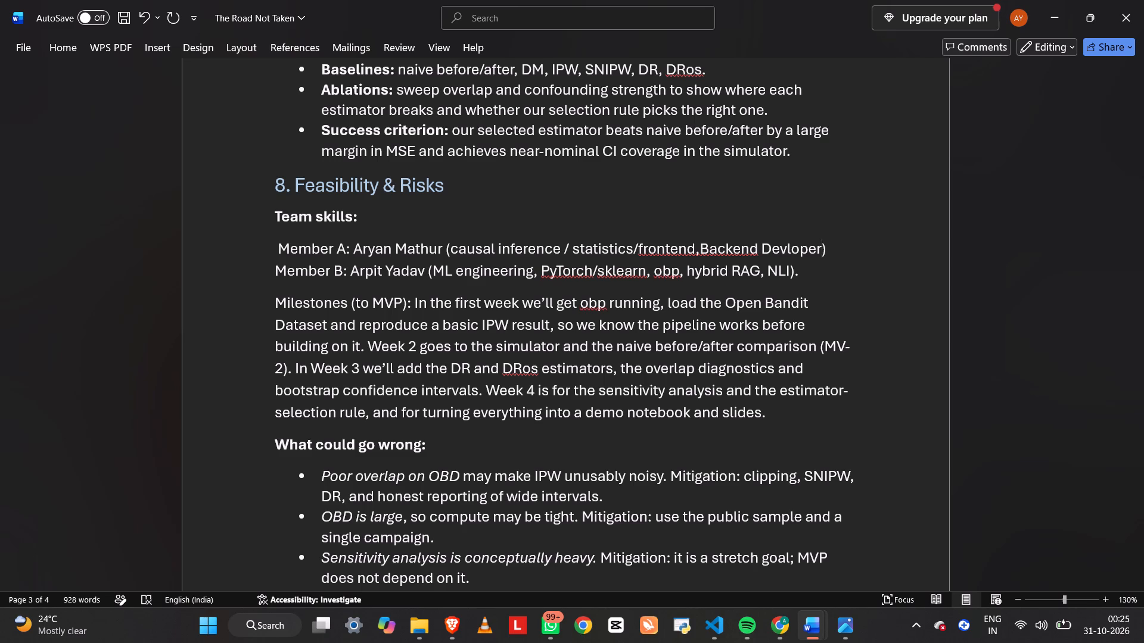
Append "/Complex Problem Solver" to the end of Member A's skills, inside the closing parenthesis.
{"action": "key", "text": "slash"}
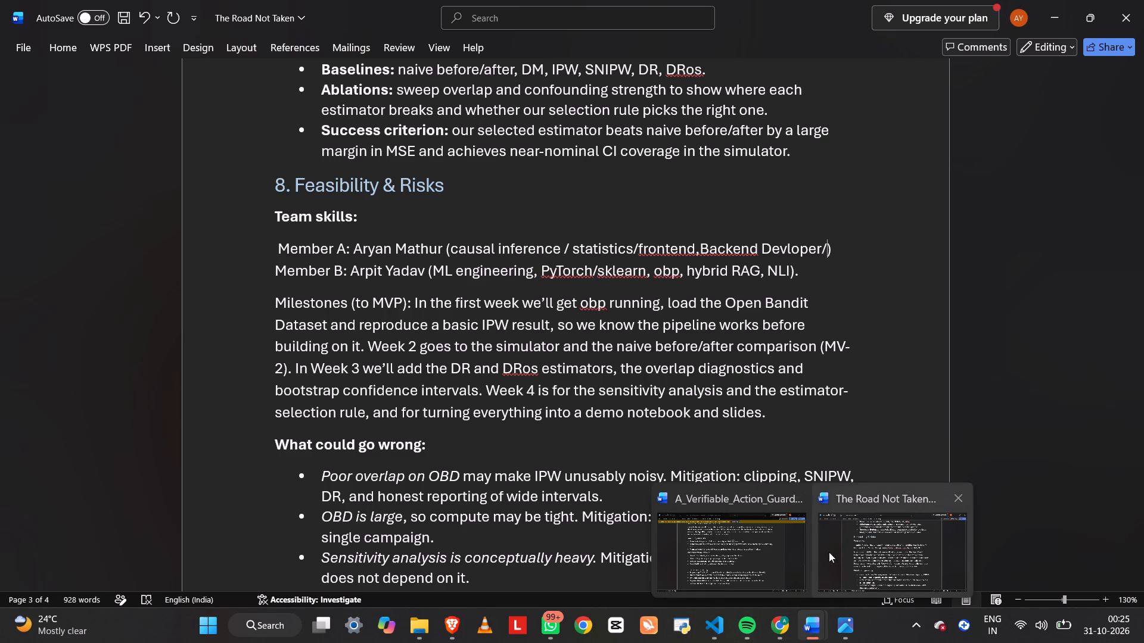
{"action": "left_click", "coordinate": [840, 549]}
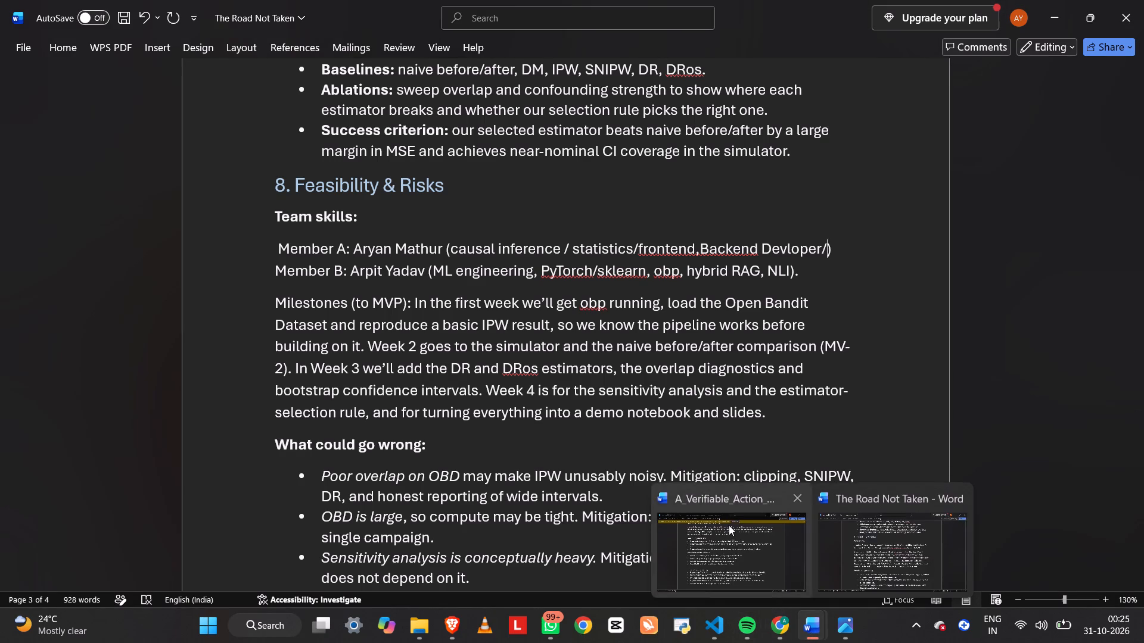
{"action": "left_click", "coordinate": [729, 525]}
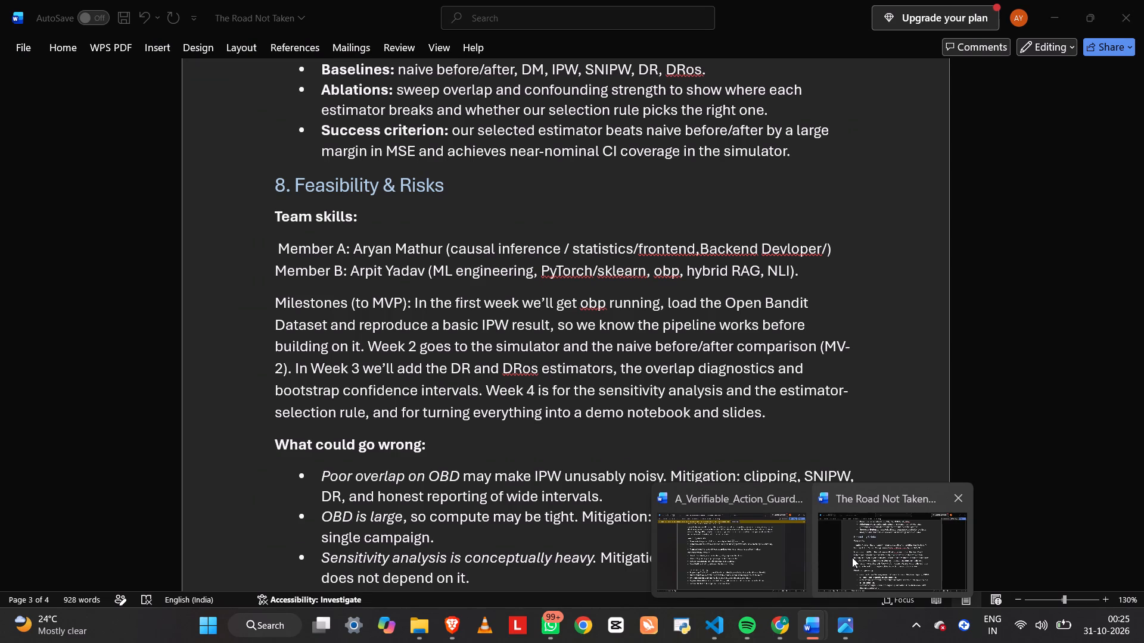
{"action": "left_click", "coordinate": [853, 557]}
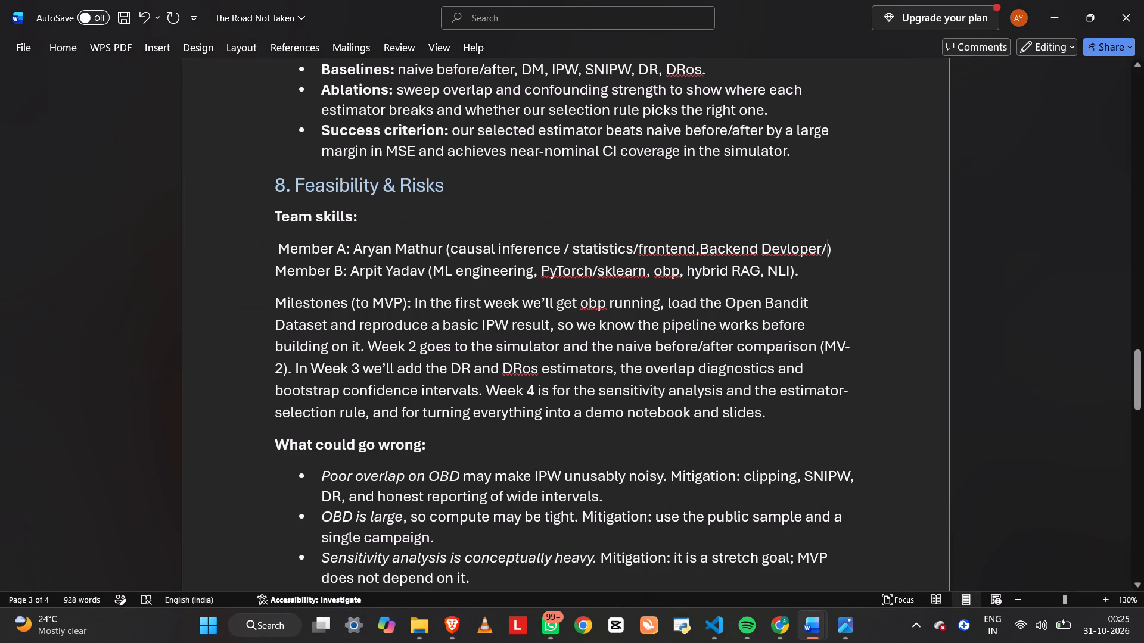
{"action": "type", "text": "Complex"}
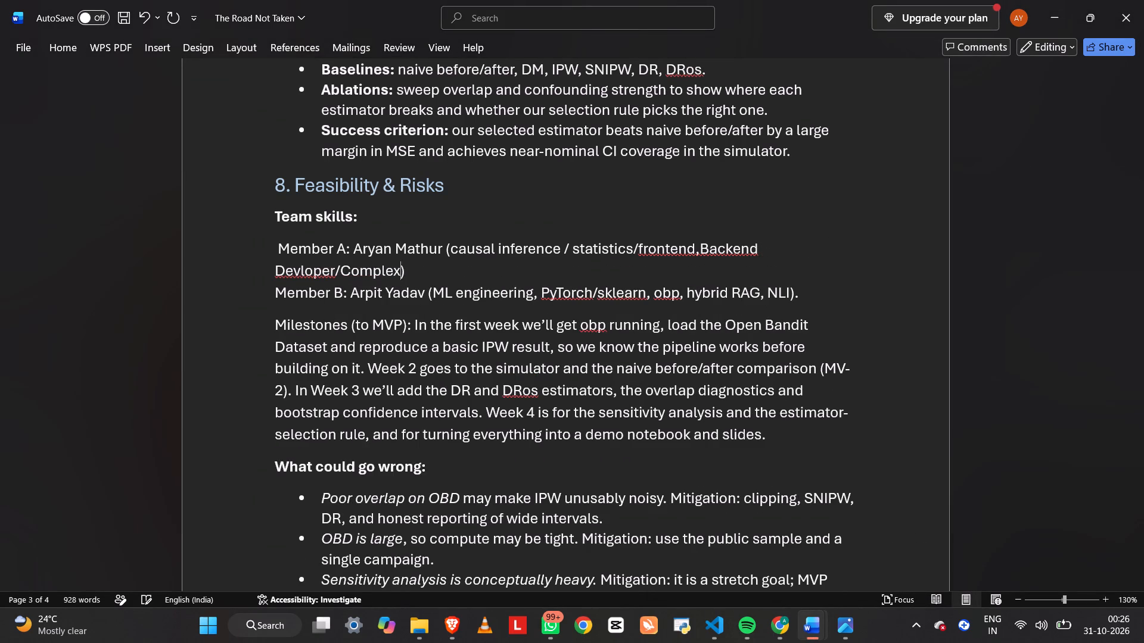
{"action": "key", "text": "space"}
{"action": "type", "text": "Problem So"}
{"action": "type", "text": "lver"}
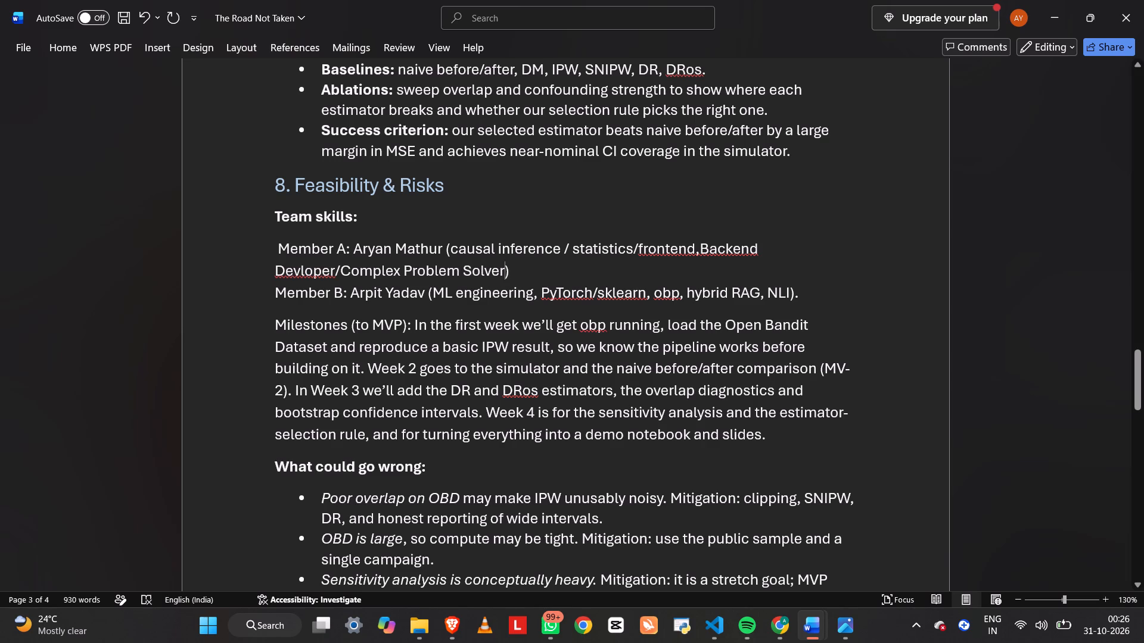
In the Data paragraph of Proposed Approach, set "The Open Bandit Dataset (ZOZOTOWN)" to size 12 and make the whole phrase bold.
{"action": "scroll", "coordinate": [768, 332], "scroll_direction": "down", "scroll_amount": 1}
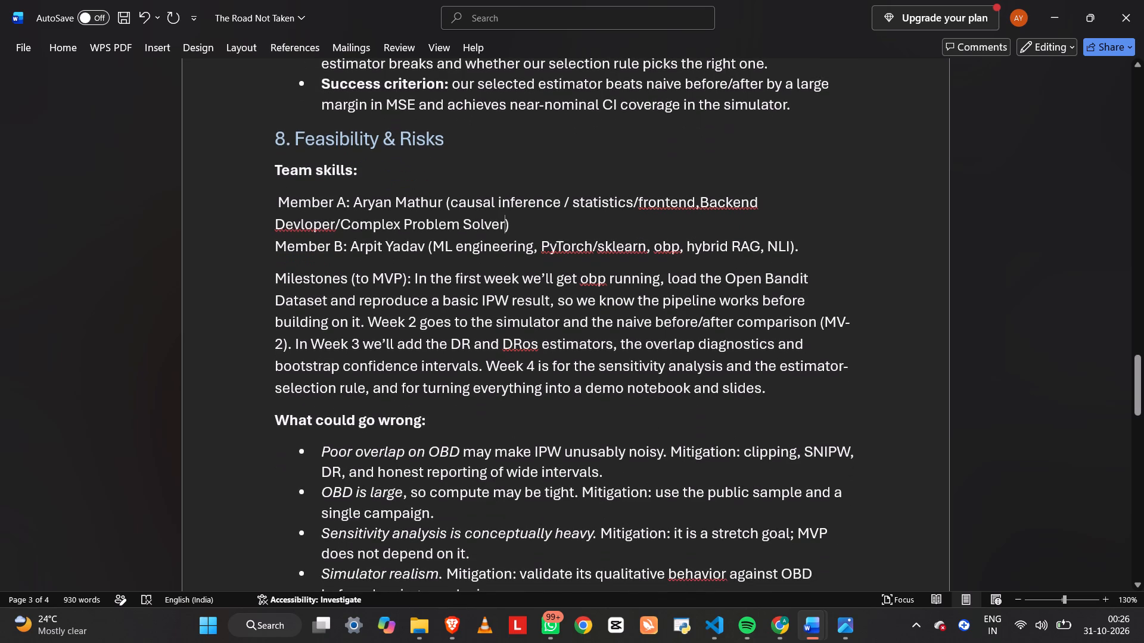
{"action": "scroll", "coordinate": [541, 401], "scroll_direction": "up", "scroll_amount": 3}
{"action": "scroll", "coordinate": [541, 401], "scroll_direction": "down", "scroll_amount": 1}
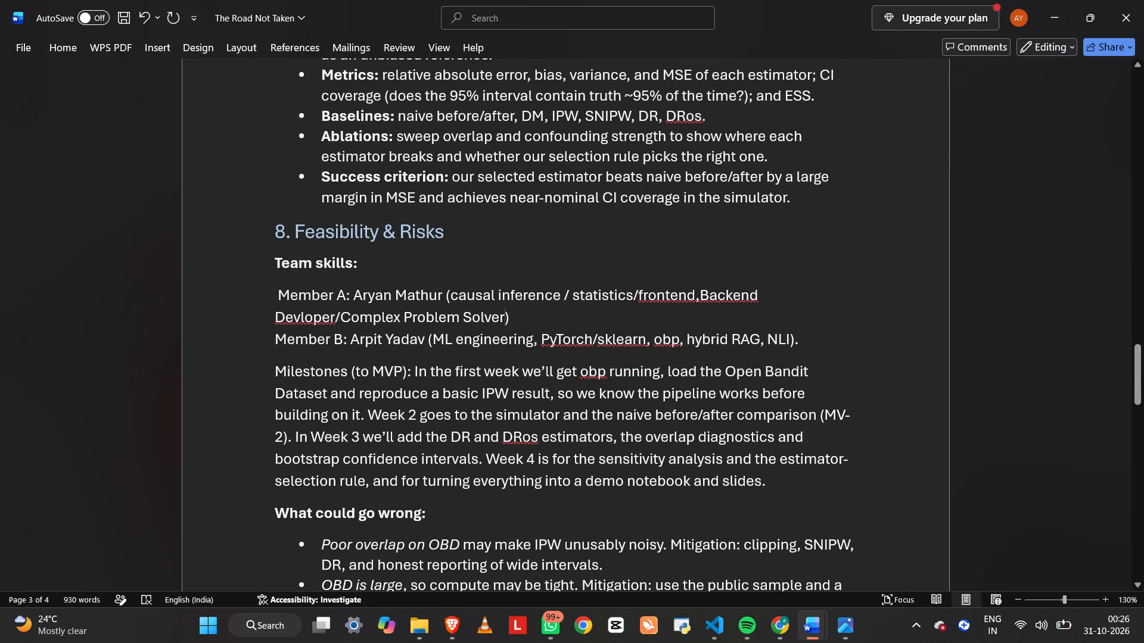
{"action": "scroll", "coordinate": [381, 413], "scroll_direction": "up", "scroll_amount": 16}
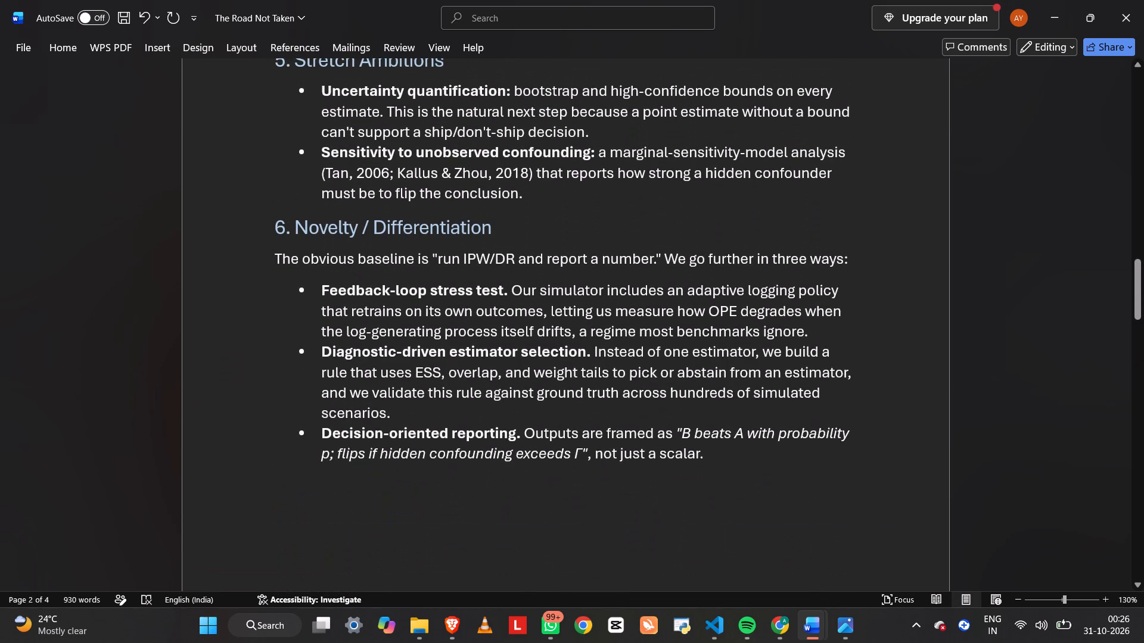
{"action": "scroll", "coordinate": [381, 413], "scroll_direction": "up", "scroll_amount": 8}
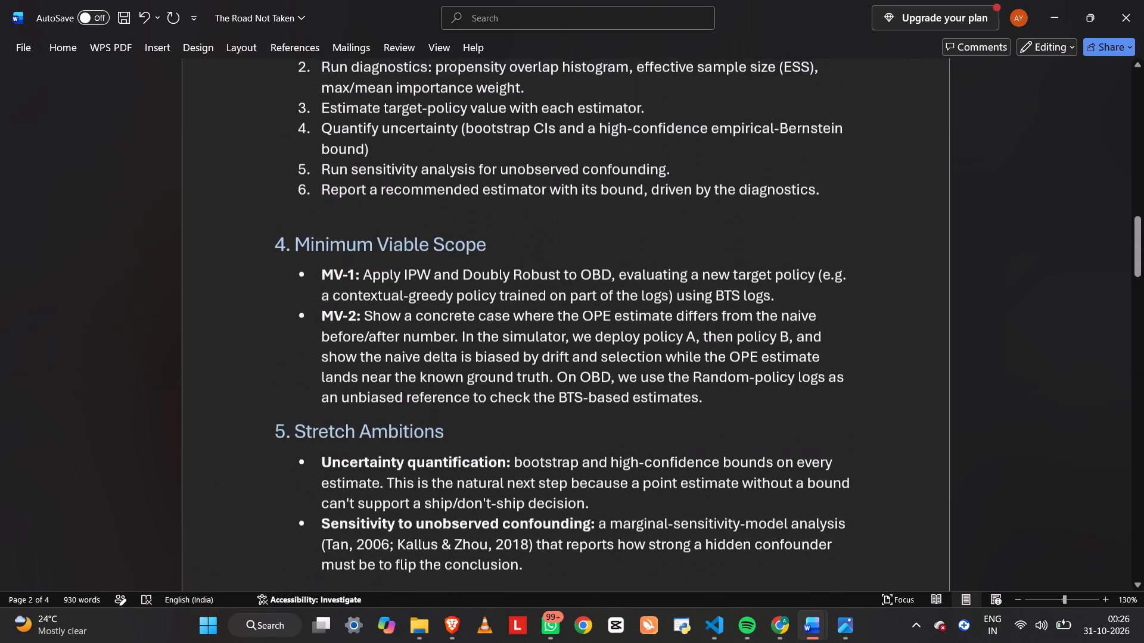
{"action": "scroll", "coordinate": [381, 413], "scroll_direction": "up", "scroll_amount": 18}
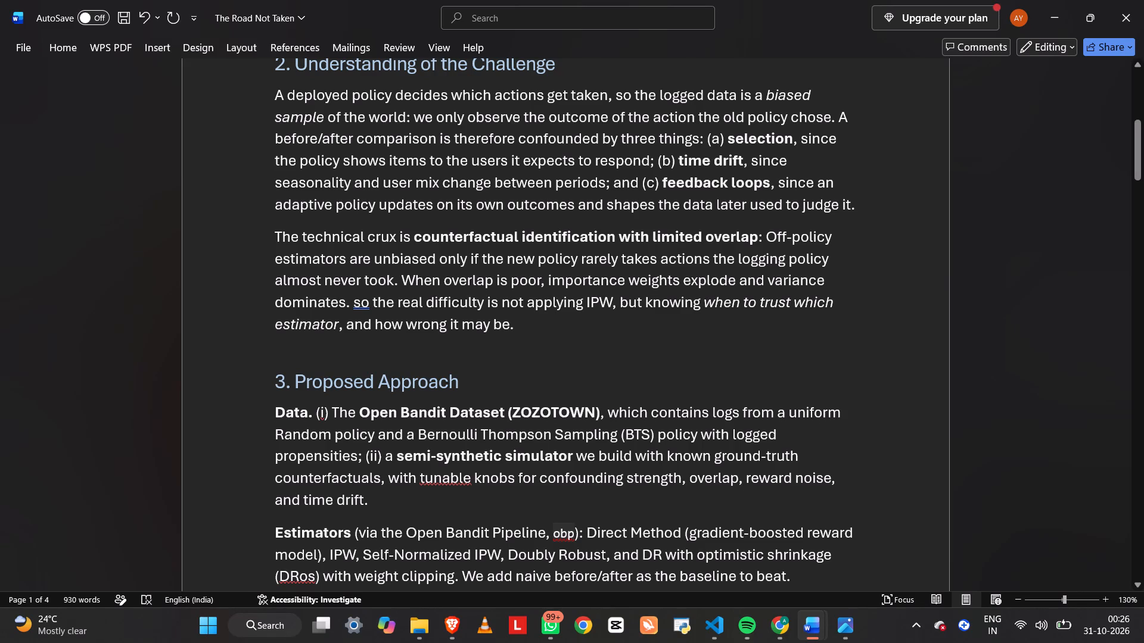
{"action": "left_click_drag", "start_coordinate": [334, 412], "coordinate": [515, 403]}
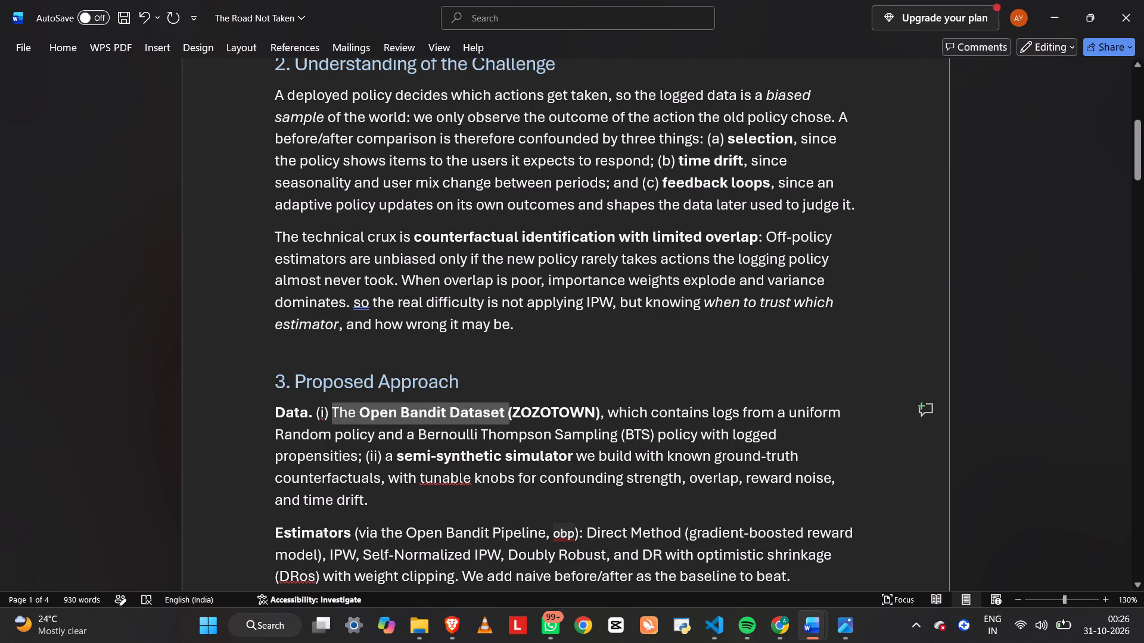
{"action": "left_click_drag", "start_coordinate": [515, 403], "coordinate": [592, 411]}
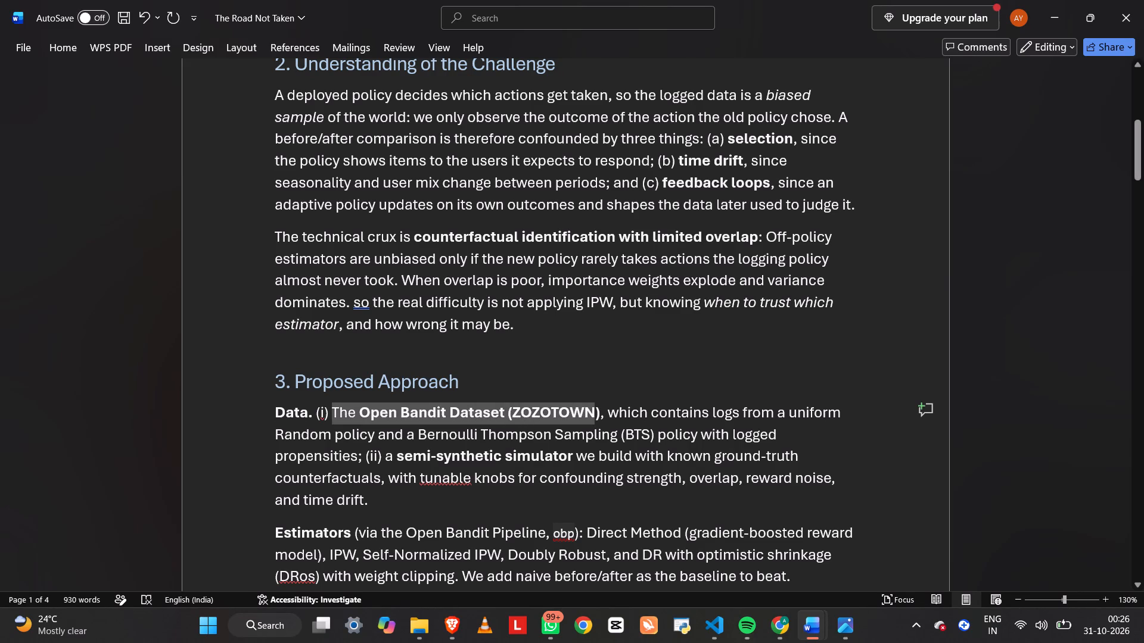
{"action": "left_click_drag", "start_coordinate": [592, 411], "coordinate": [598, 414]}
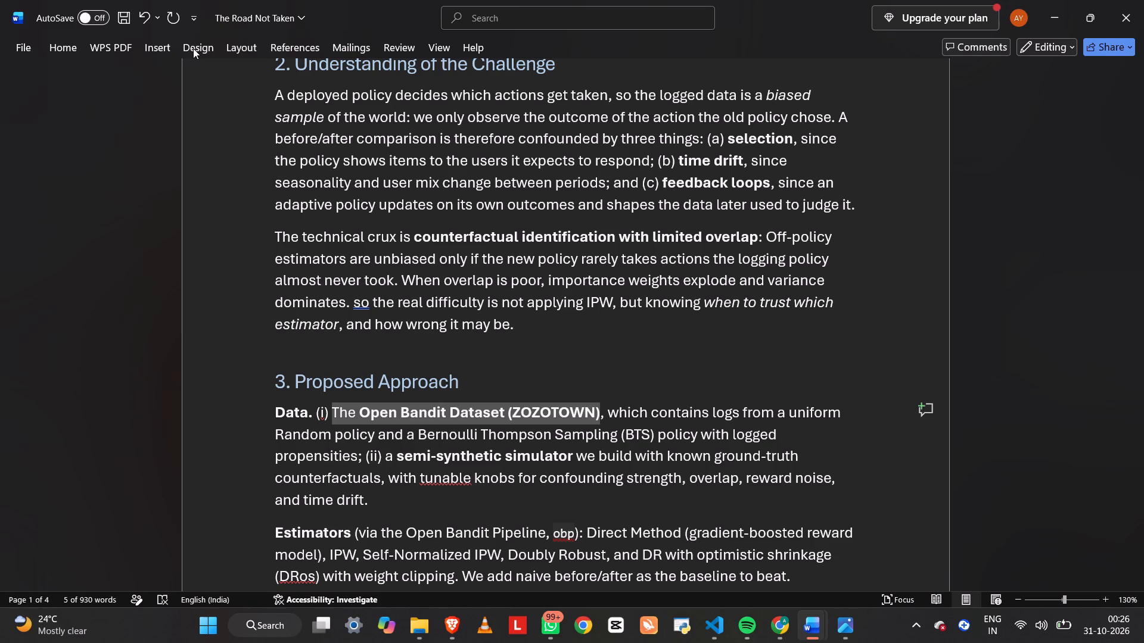
{"action": "left_click", "coordinate": [194, 48]}
{"action": "left_click", "coordinate": [165, 50]}
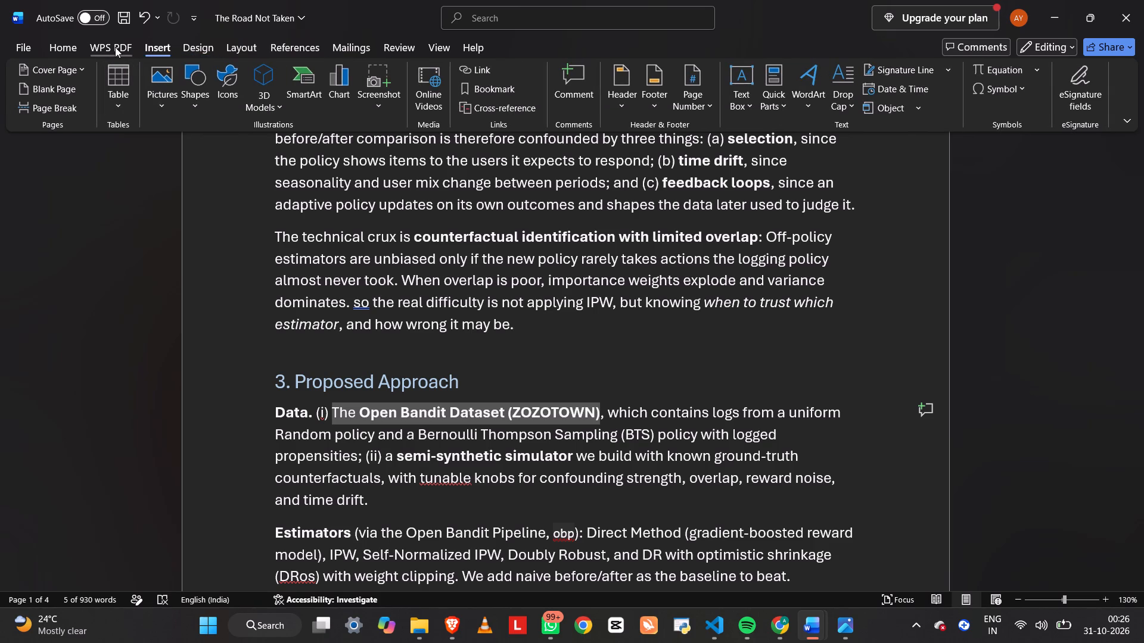
{"action": "left_click", "coordinate": [79, 46]}
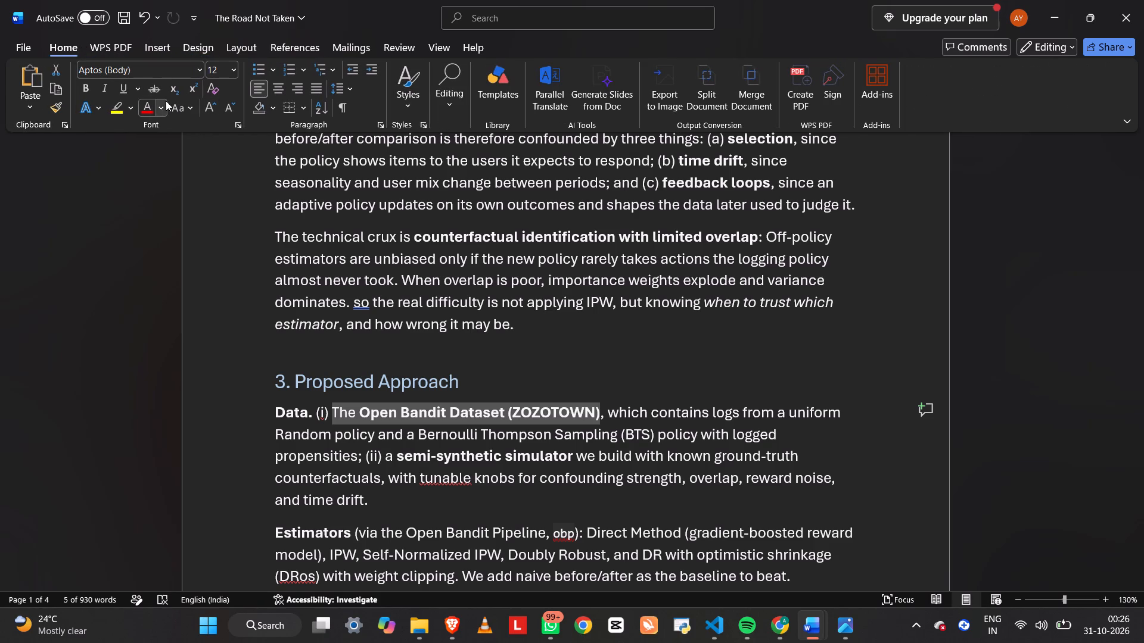
{"action": "left_click", "coordinate": [236, 71]}
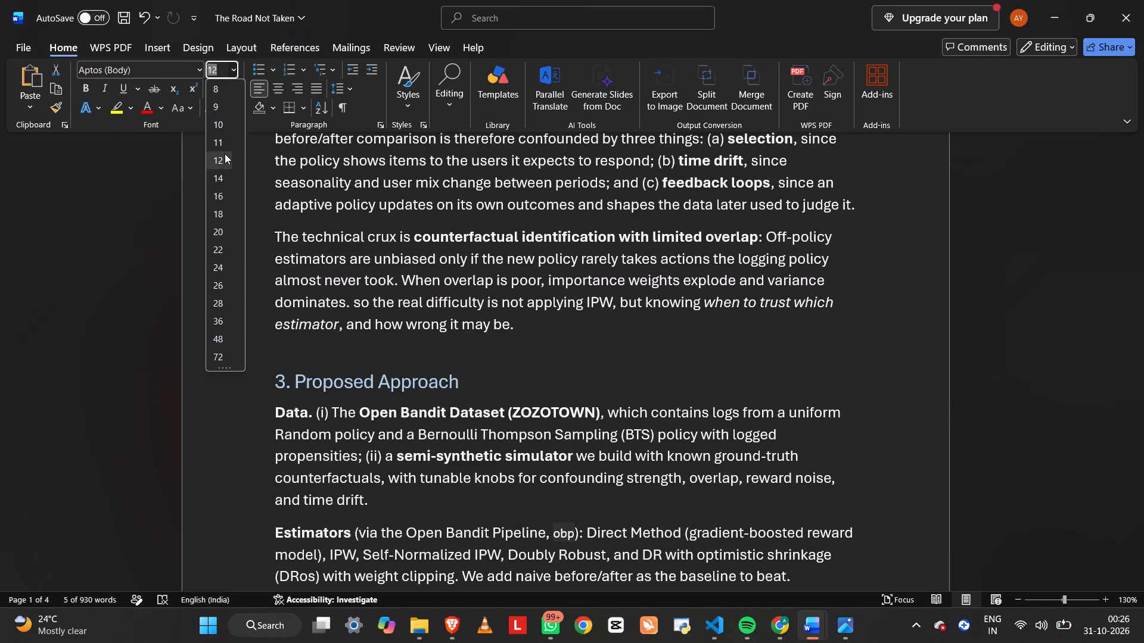
{"action": "left_click", "coordinate": [225, 154]}
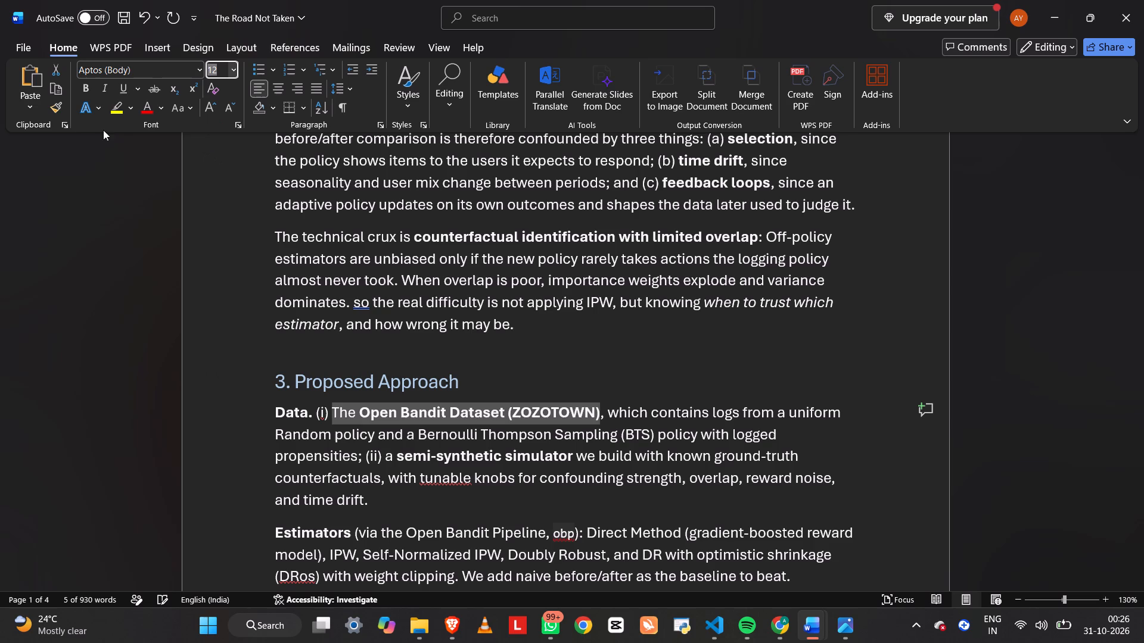
{"action": "left_click", "coordinate": [88, 89]}
Apply the first preset text effect to "The Open Bandit Dataset (ZOZOTOWN)" in the Data paragraph of Proposed Approach.
{"action": "left_click", "coordinate": [88, 106]}
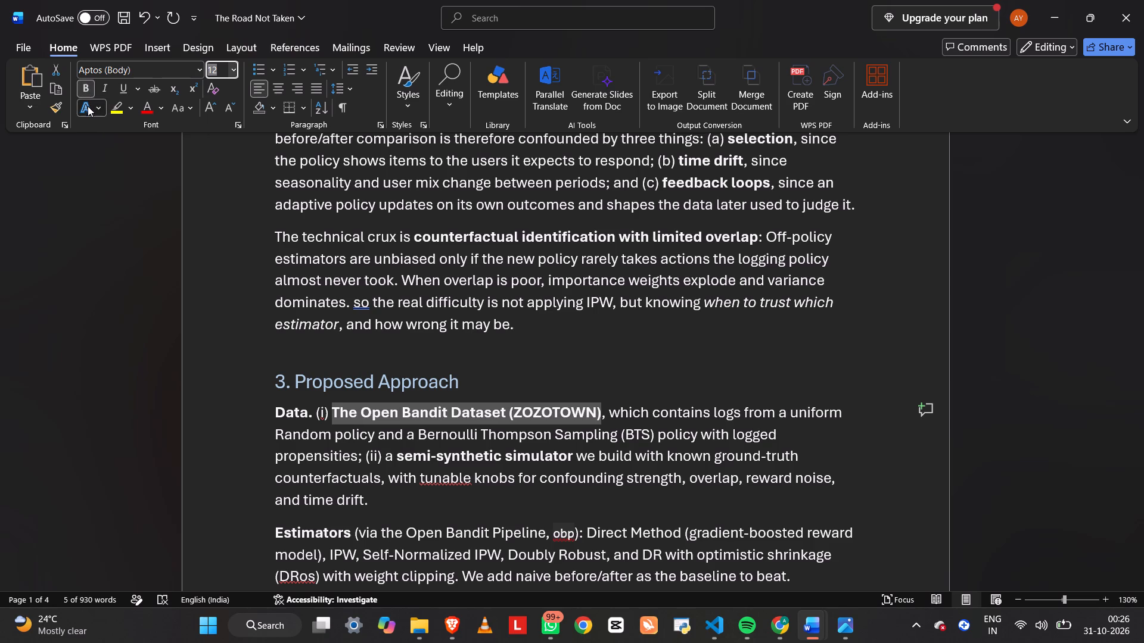
{"action": "left_click", "coordinate": [95, 140]}
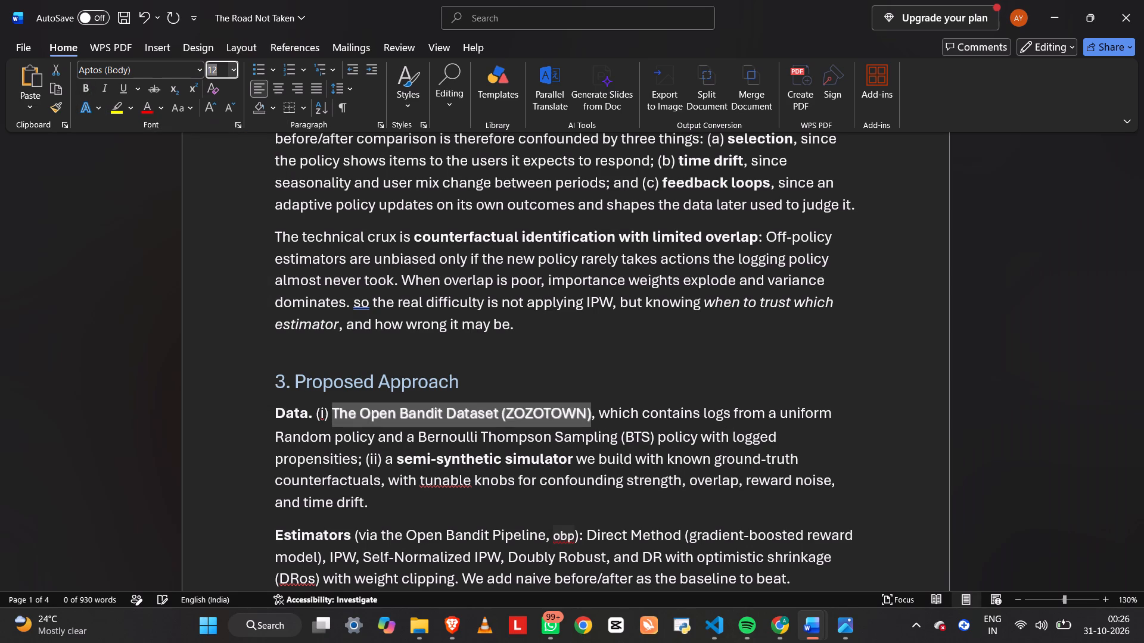
{"action": "left_click", "coordinate": [144, 273]}
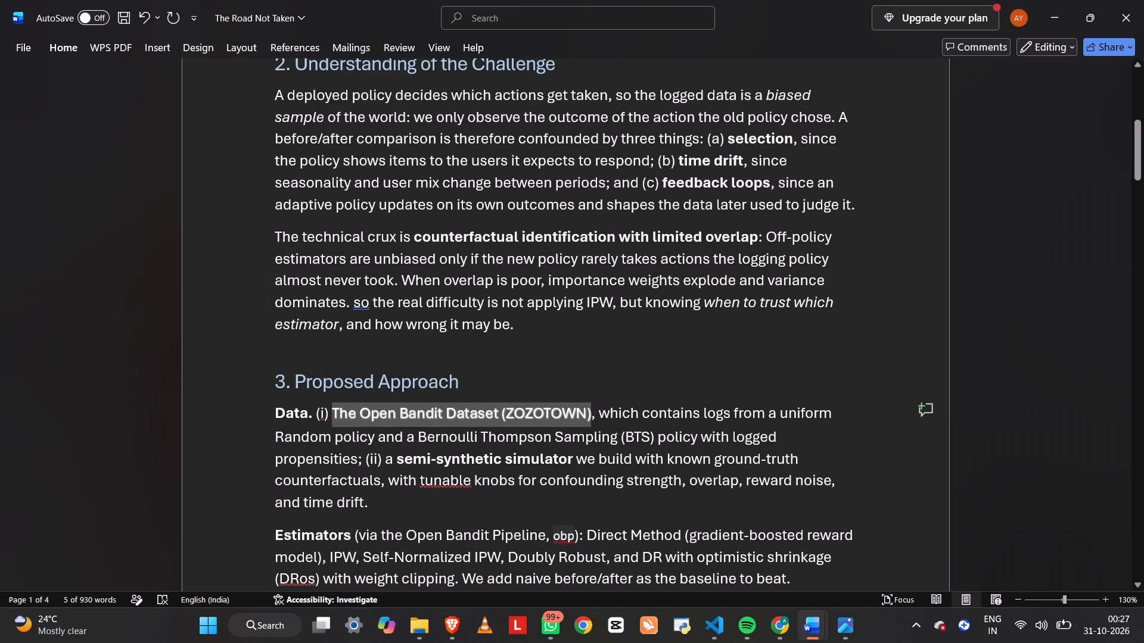
{"action": "left_click", "coordinate": [215, 316]}
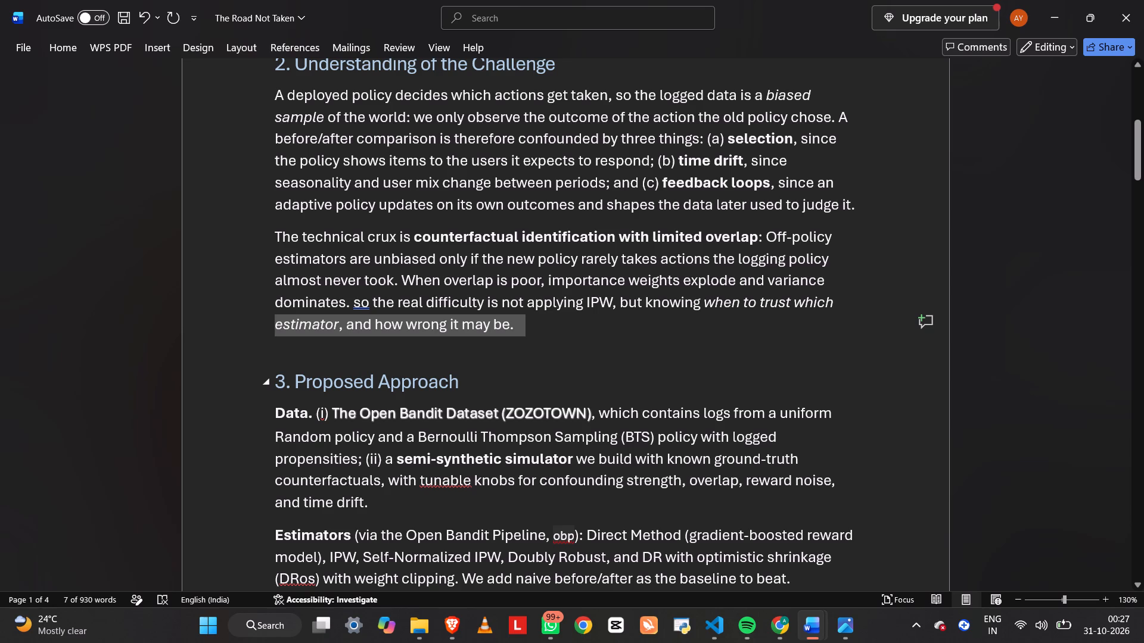
Apply the first preset text effect to the "Architecture" heading above the diagram.
{"action": "scroll", "coordinate": [465, 385], "scroll_direction": "down", "scroll_amount": 2}
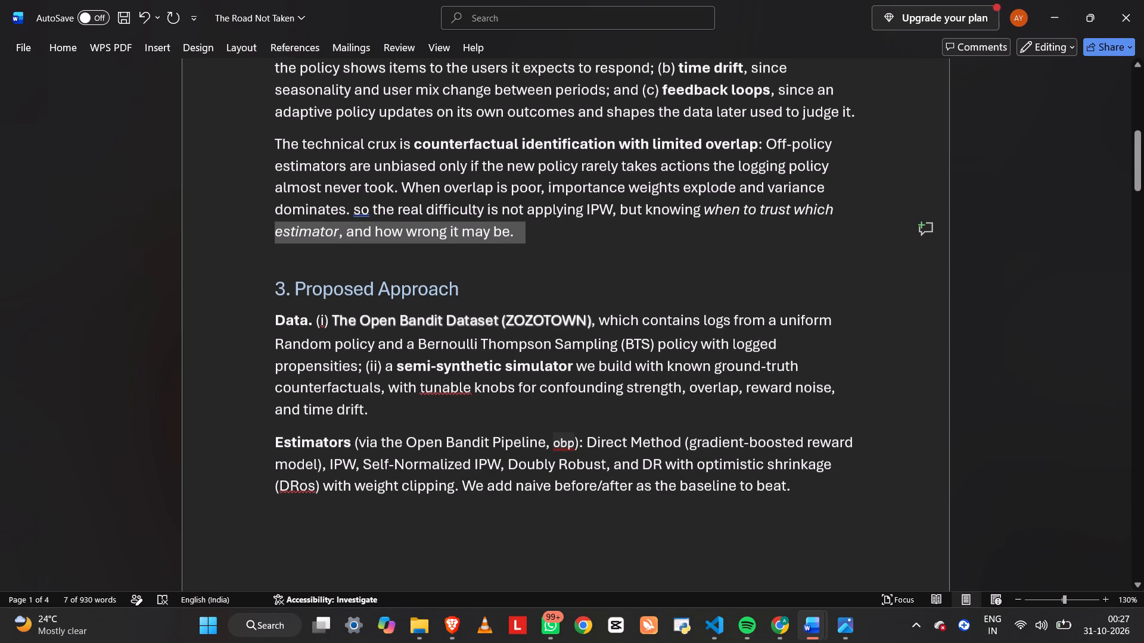
{"action": "scroll", "coordinate": [465, 385], "scroll_direction": "down", "scroll_amount": 14}
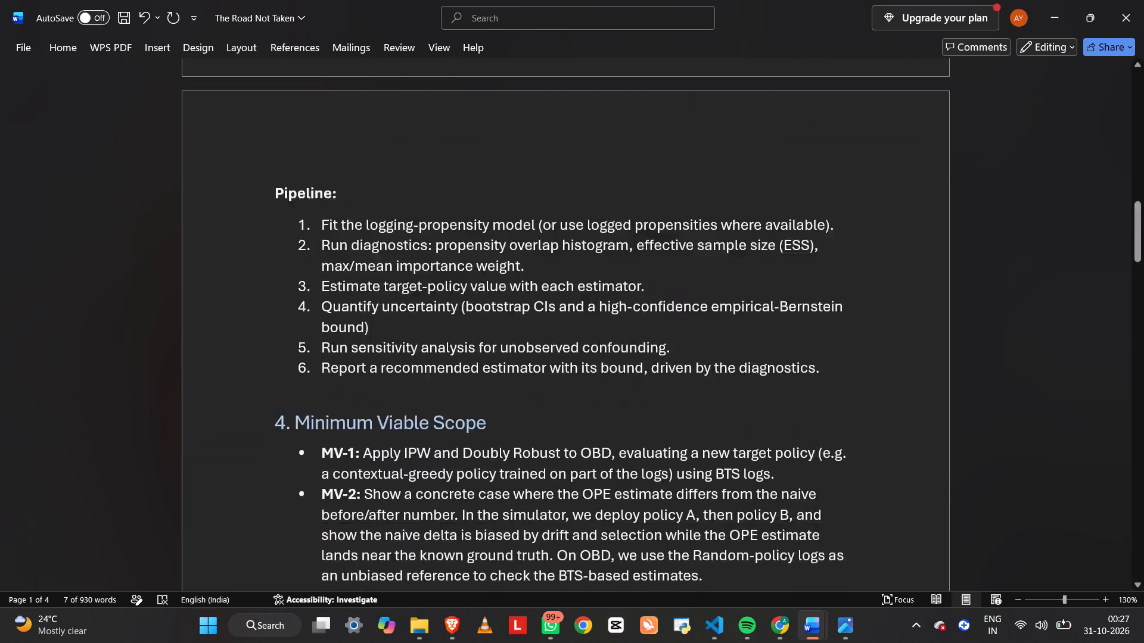
{"action": "scroll", "coordinate": [470, 383], "scroll_direction": "down", "scroll_amount": 20}
{"action": "scroll", "coordinate": [470, 383], "scroll_direction": "down", "scroll_amount": 19}
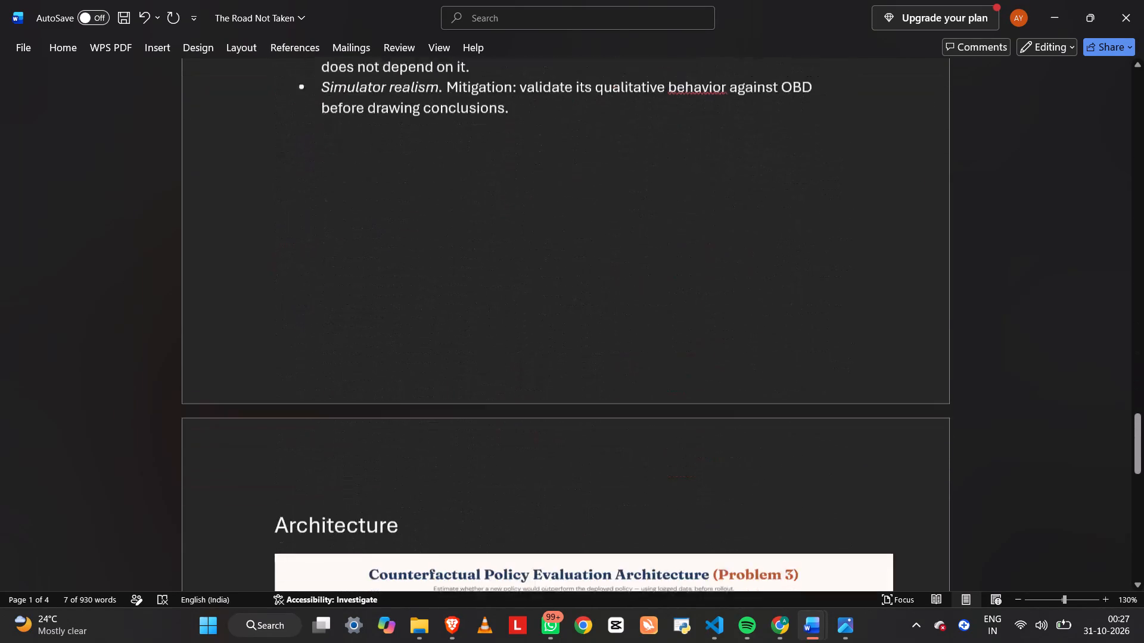
{"action": "scroll", "coordinate": [471, 382], "scroll_direction": "down", "scroll_amount": 3}
{"action": "left_click_drag", "start_coordinate": [405, 369], "coordinate": [315, 363]}
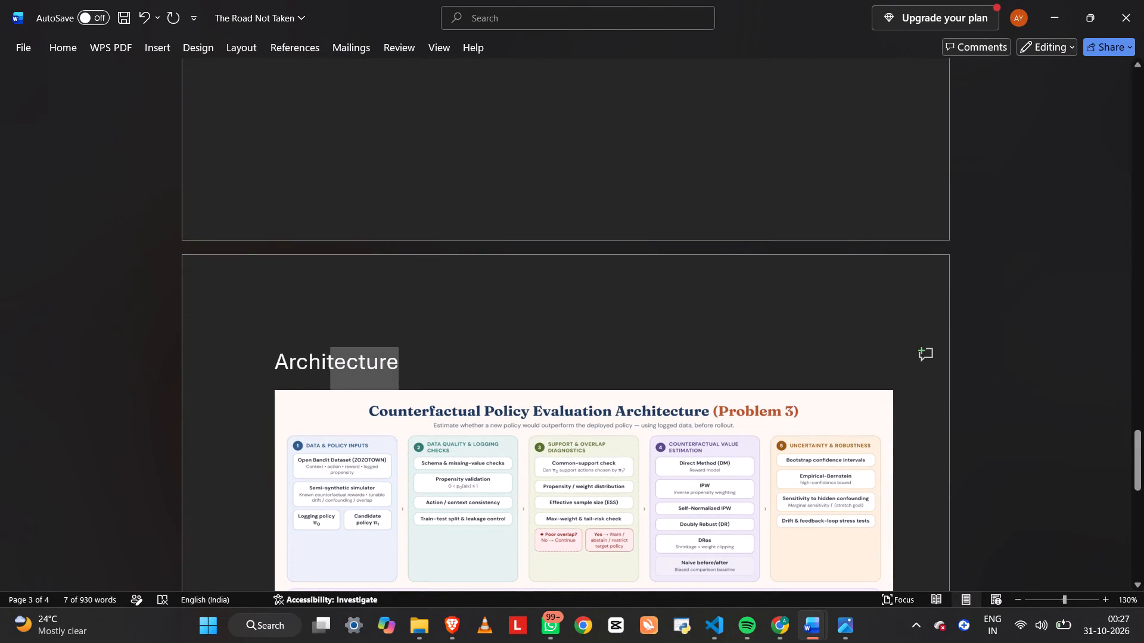
{"action": "left_click_drag", "start_coordinate": [315, 363], "coordinate": [268, 363]}
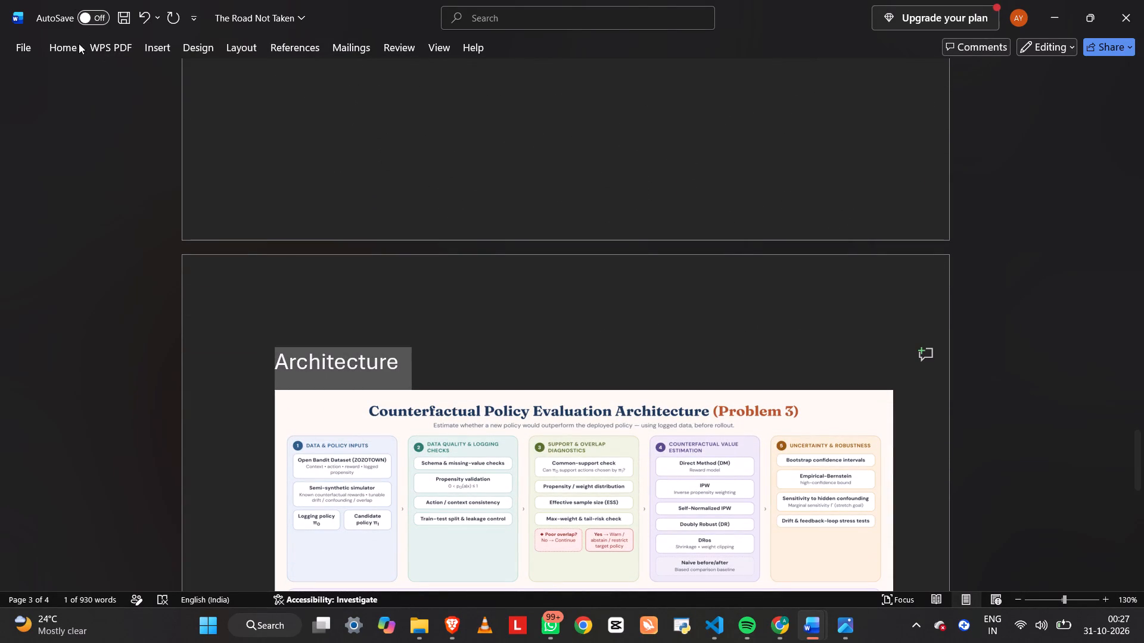
{"action": "left_click", "coordinate": [79, 43]}
{"action": "left_click", "coordinate": [95, 107]}
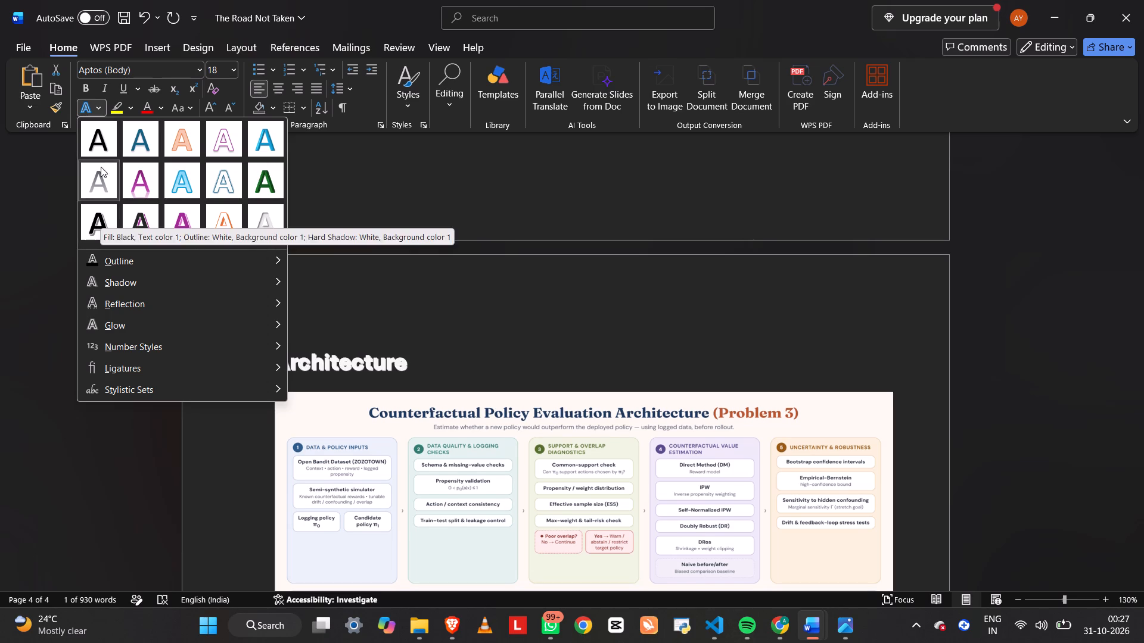
{"action": "left_click", "coordinate": [98, 141]}
{"action": "left_click", "coordinate": [279, 255]}
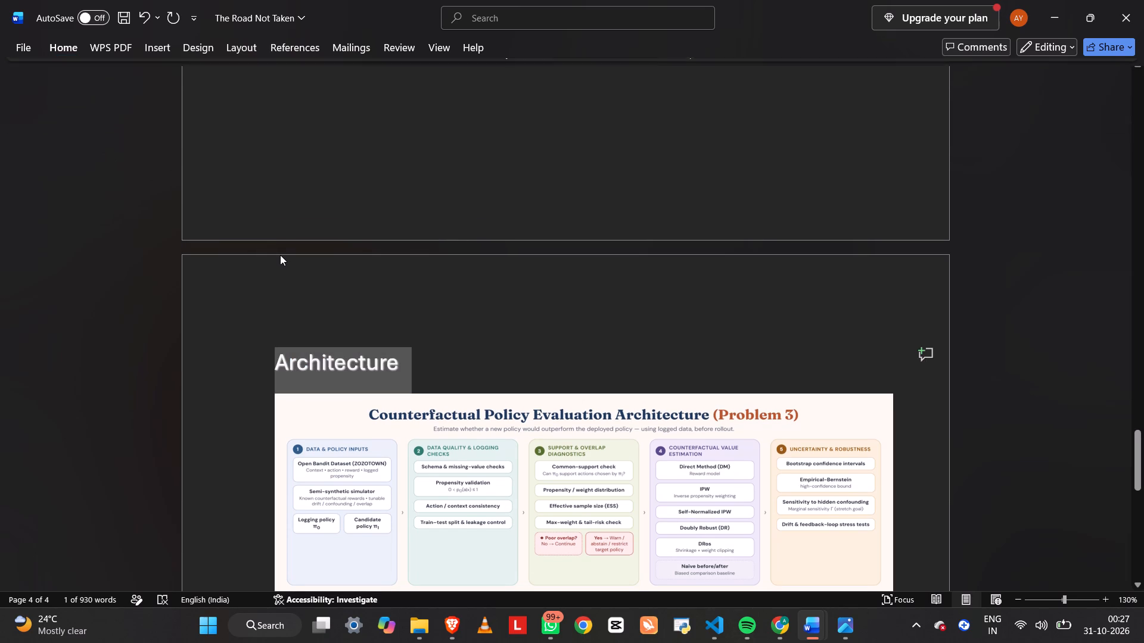
{"action": "left_click", "coordinate": [422, 316]}
Insert six spaces before "Devloper" in Member A's skills under Feasibility & Risks.
{"action": "scroll", "coordinate": [408, 277], "scroll_direction": "up", "scroll_amount": 3}
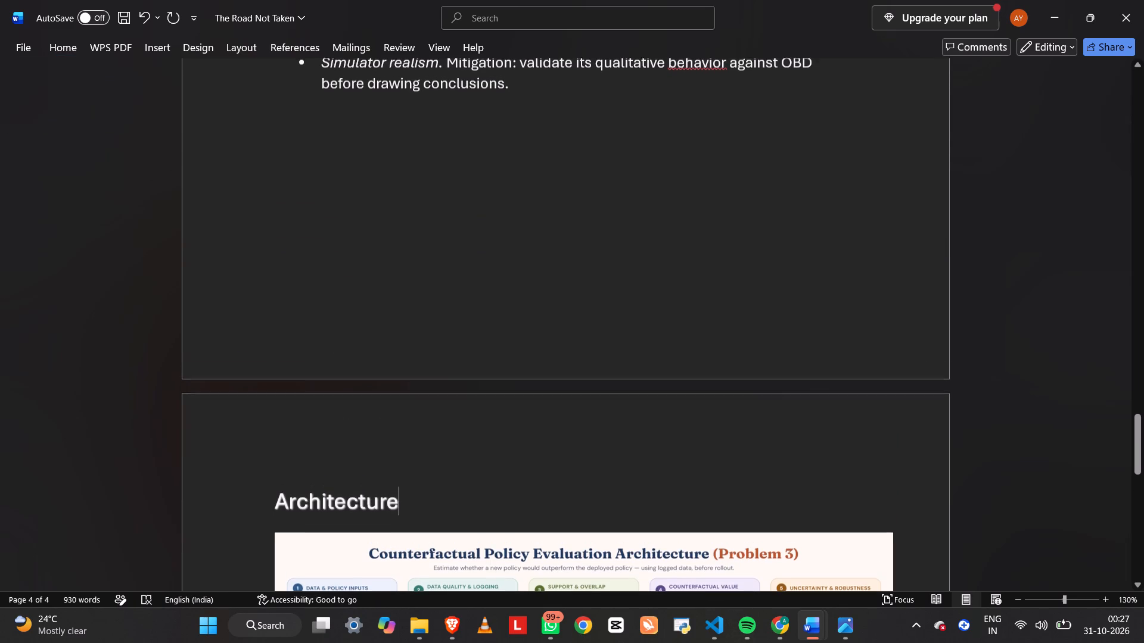
{"action": "scroll", "coordinate": [408, 277], "scroll_direction": "up", "scroll_amount": 9}
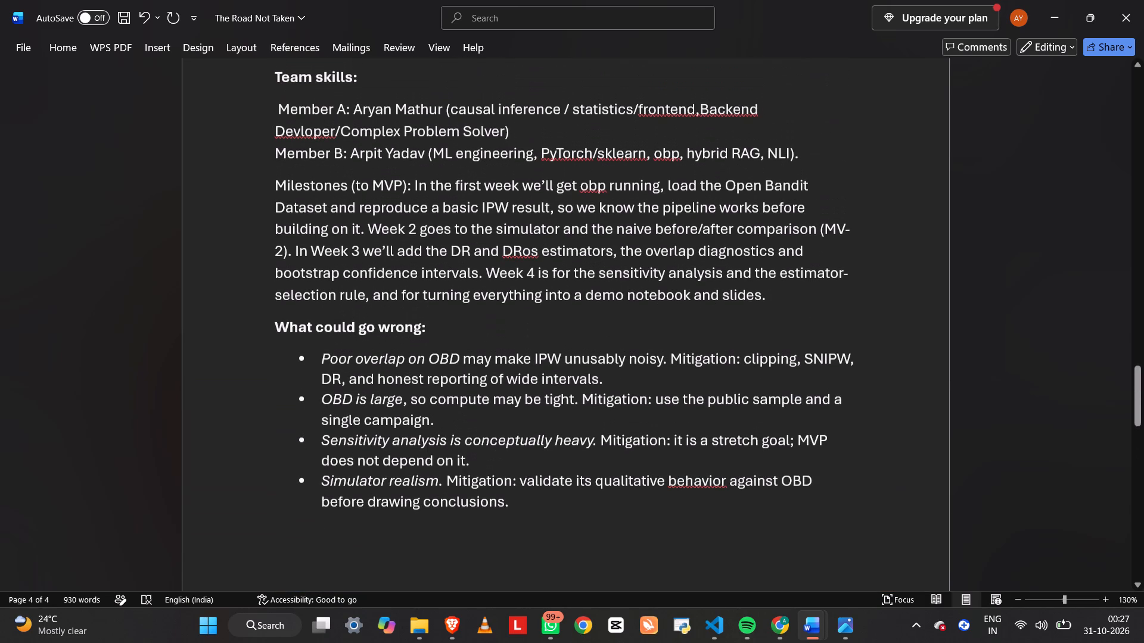
{"action": "scroll", "coordinate": [408, 277], "scroll_direction": "up", "scroll_amount": 5}
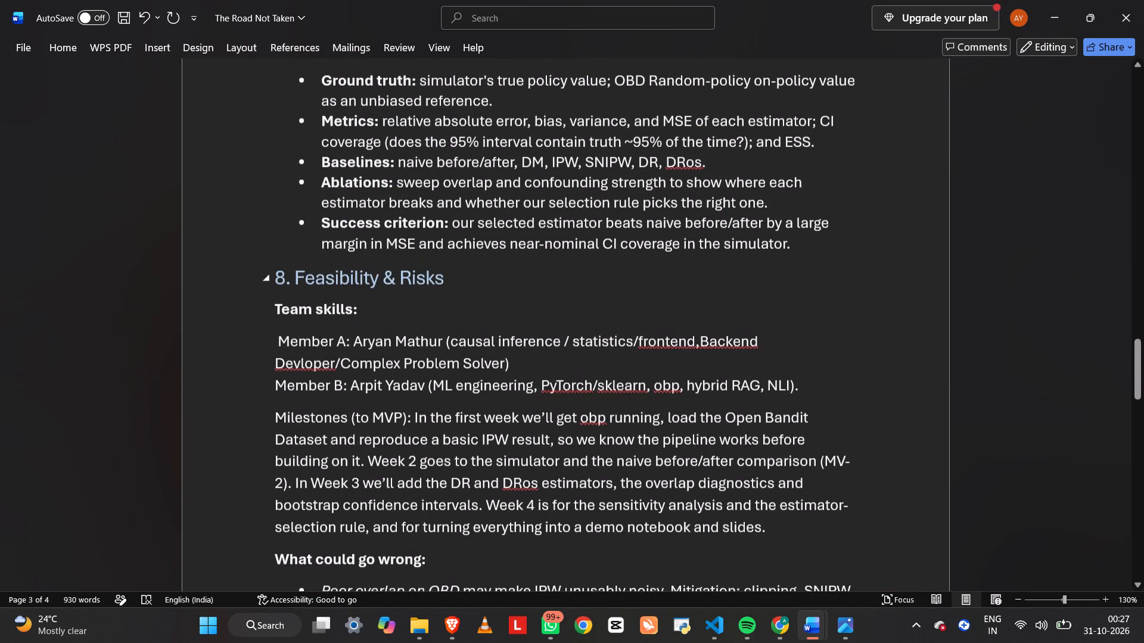
{"action": "left_click_drag", "start_coordinate": [446, 282], "coordinate": [313, 278]}
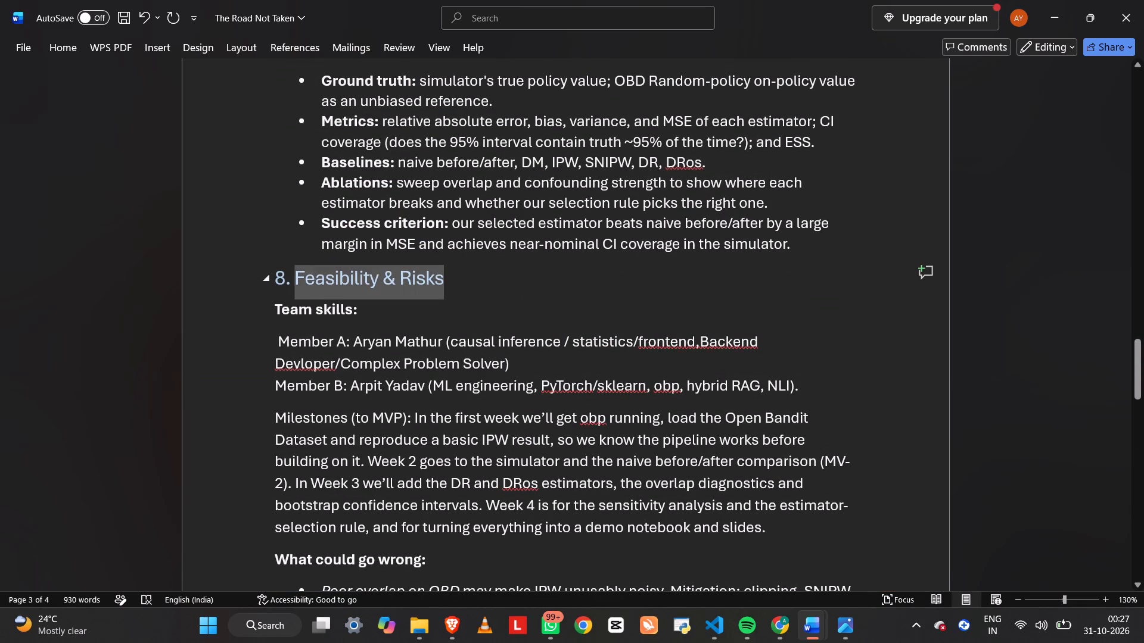
{"action": "left_click_drag", "start_coordinate": [313, 278], "coordinate": [315, 277]}
{"action": "left_click", "coordinate": [492, 270]}
{"action": "scroll", "coordinate": [373, 296], "scroll_direction": "down", "scroll_amount": 1}
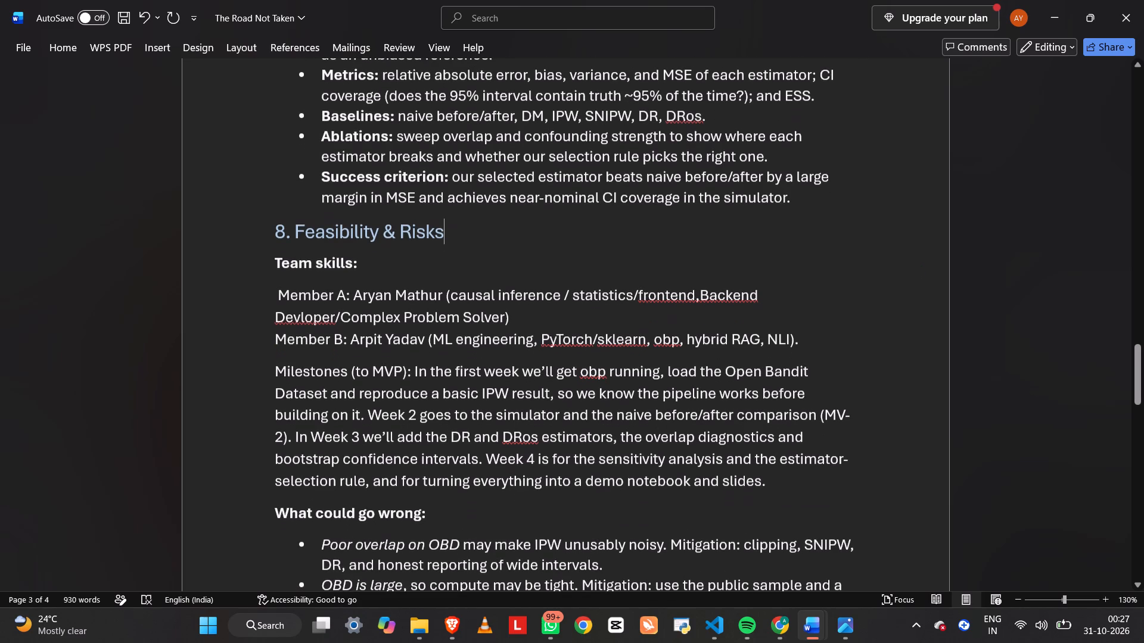
{"action": "left_click", "coordinate": [277, 319]}
{"action": "key", "text": "space"}
{"action": "key", "text": "space"}
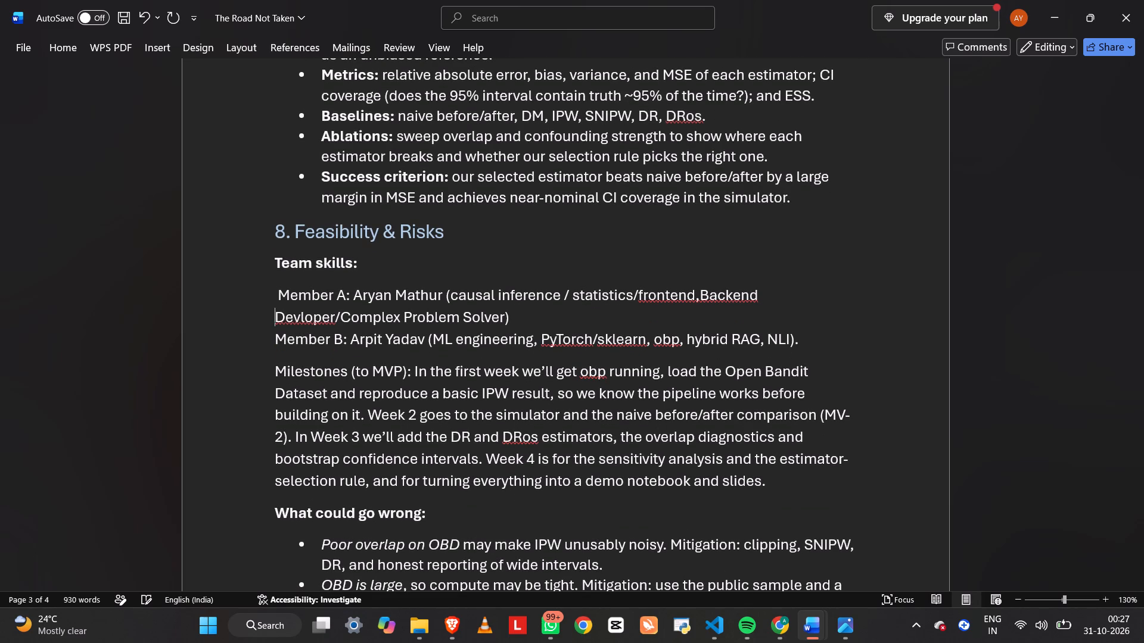
{"action": "key", "text": "space"}
{"action": "key", "text": "space"}
{"action": "key", "text": "space"}
{"action": "key", "text": "space"}
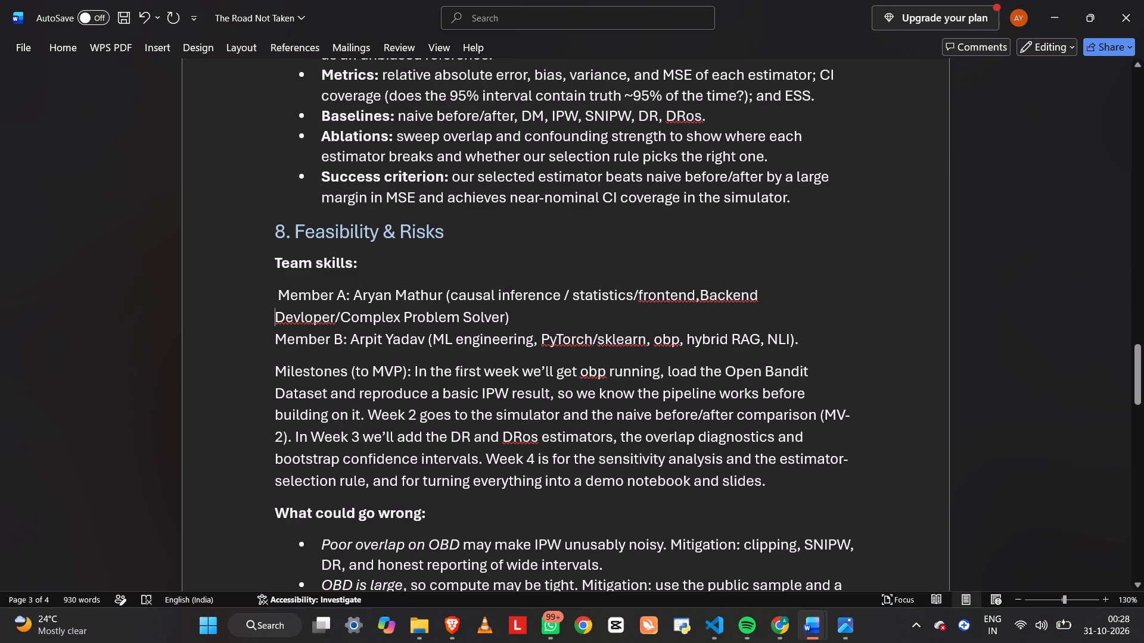
Insert "/ DL" after "ML" in Member B's skills so the entry reads "ML / DL engineering".
{"action": "left_click", "coordinate": [455, 341]}
{"action": "key", "text": "backslash"}
{"action": "key", "text": "BackSpace"}
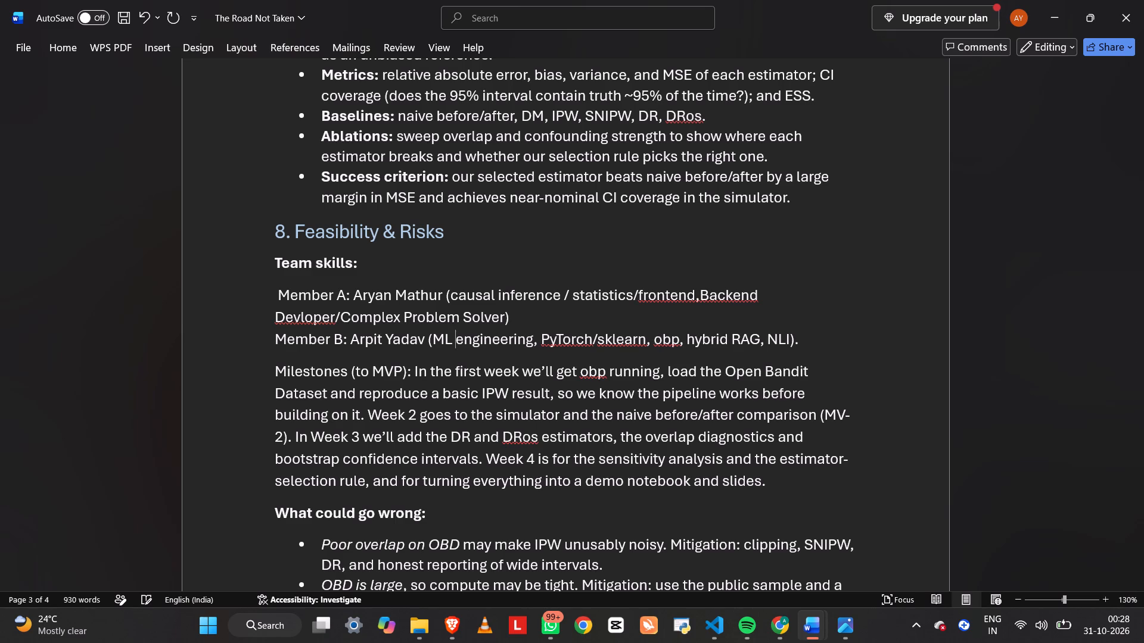
{"action": "type", "text": "/"}
{"action": "key", "text": "space"}
{"action": "type", "text": "DL"}
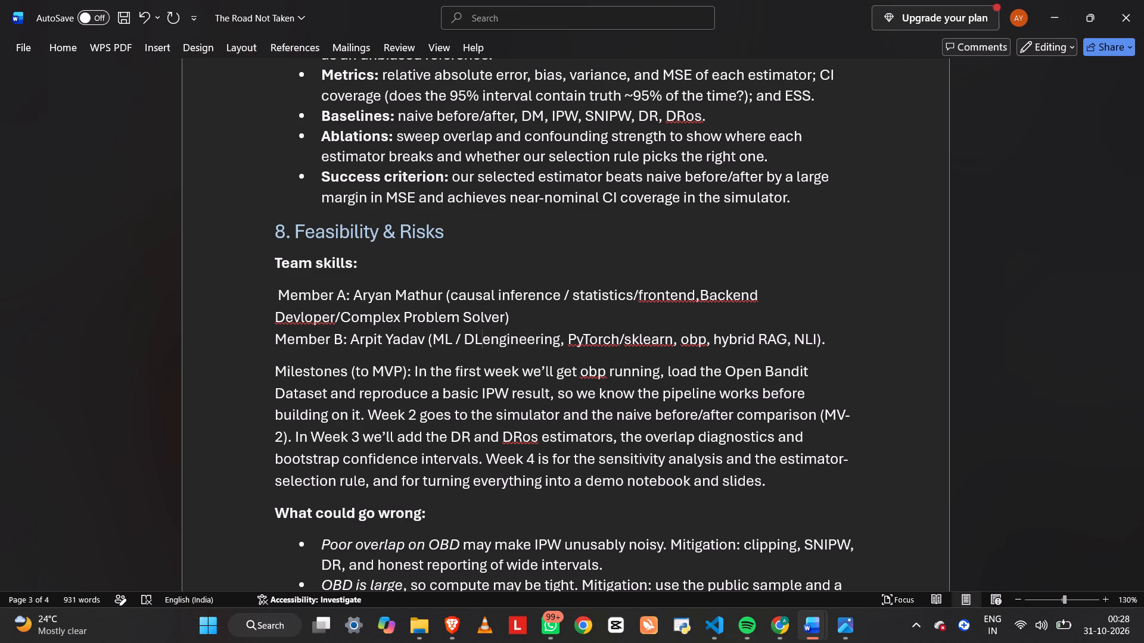
{"action": "scroll", "coordinate": [558, 351], "scroll_direction": "up", "scroll_amount": 4}
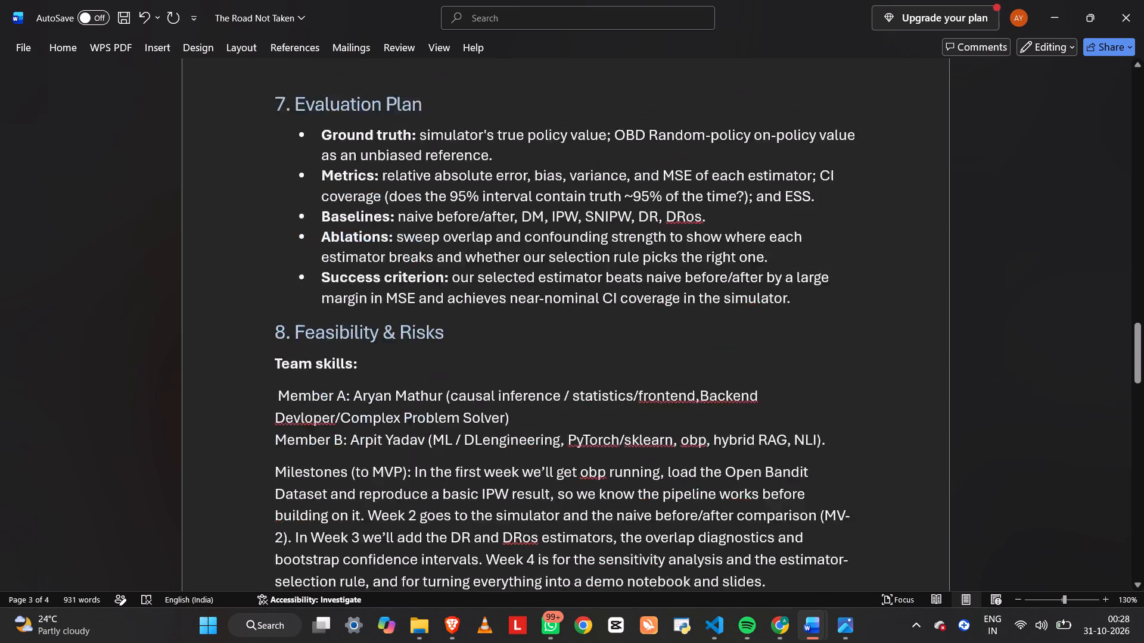
{"action": "scroll", "coordinate": [558, 351], "scroll_direction": "up", "scroll_amount": 1}
{"action": "scroll", "coordinate": [558, 351], "scroll_direction": "down", "scroll_amount": 5}
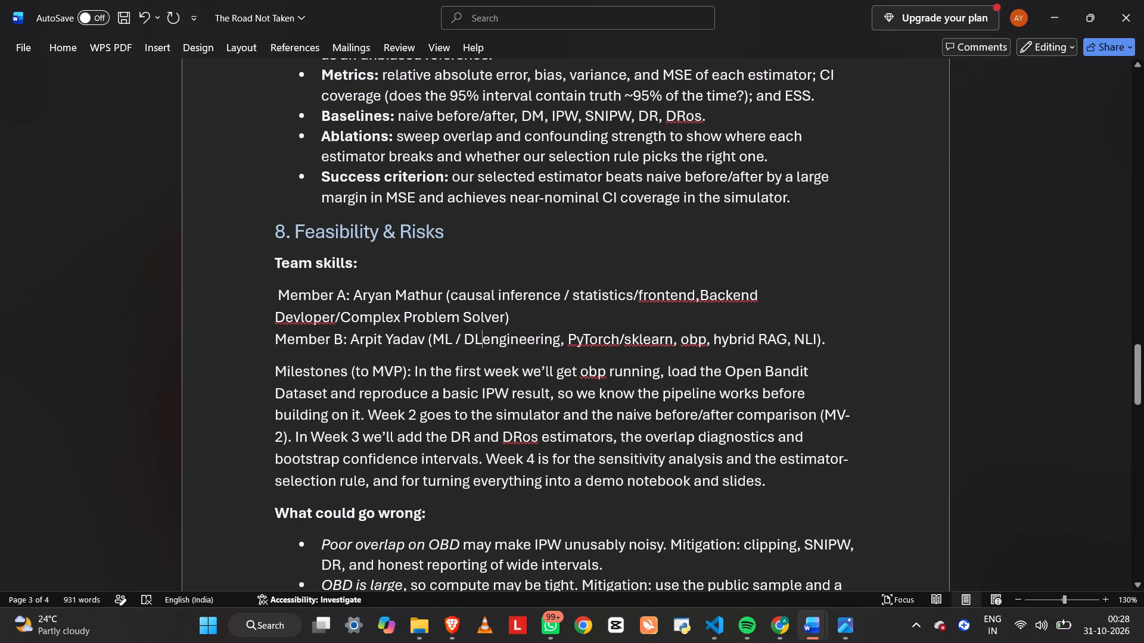
{"action": "key", "text": "space"}
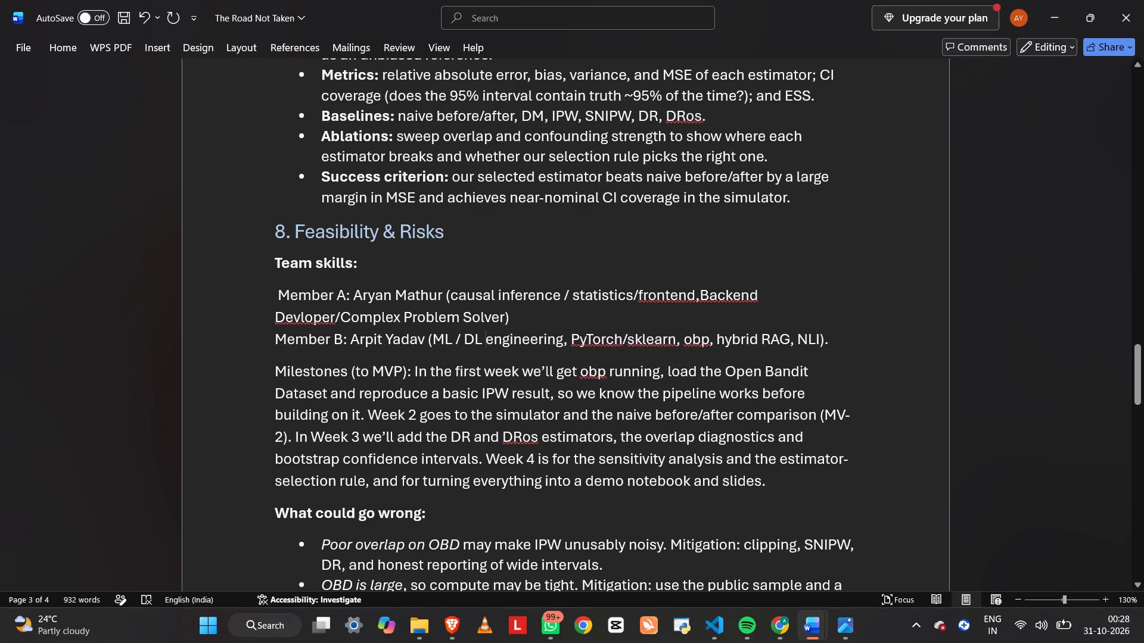
Review The Road Not Taken from Feasibility & Risks back to its title, checking the section content and text formatting.
{"action": "scroll", "coordinate": [533, 339], "scroll_direction": "up", "scroll_amount": 18}
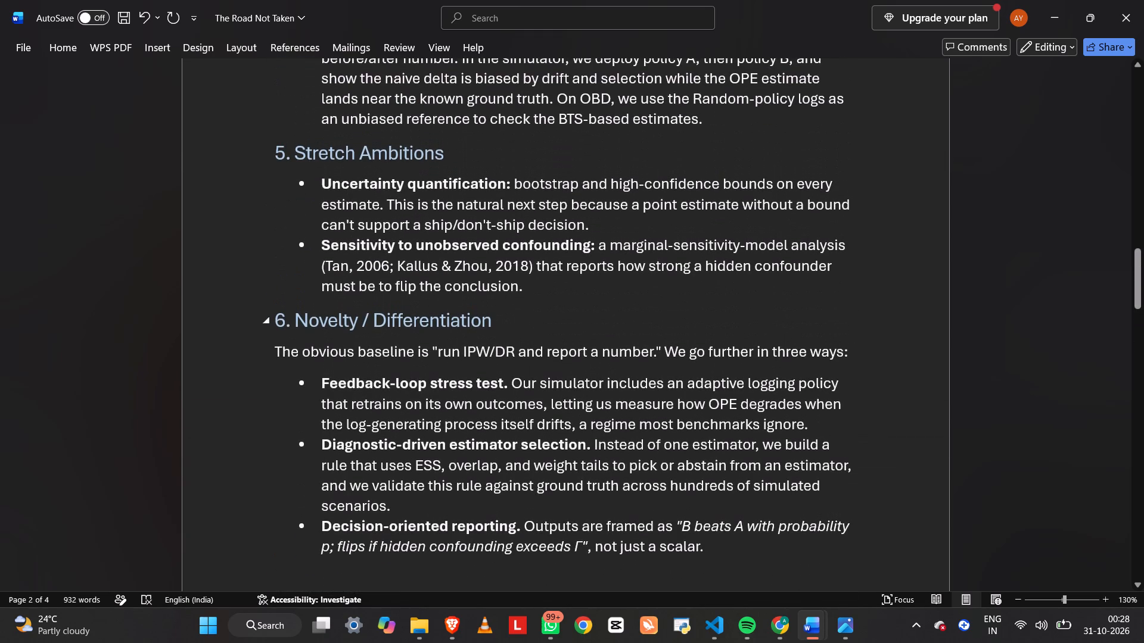
{"action": "scroll", "coordinate": [533, 339], "scroll_direction": "up", "scroll_amount": 11}
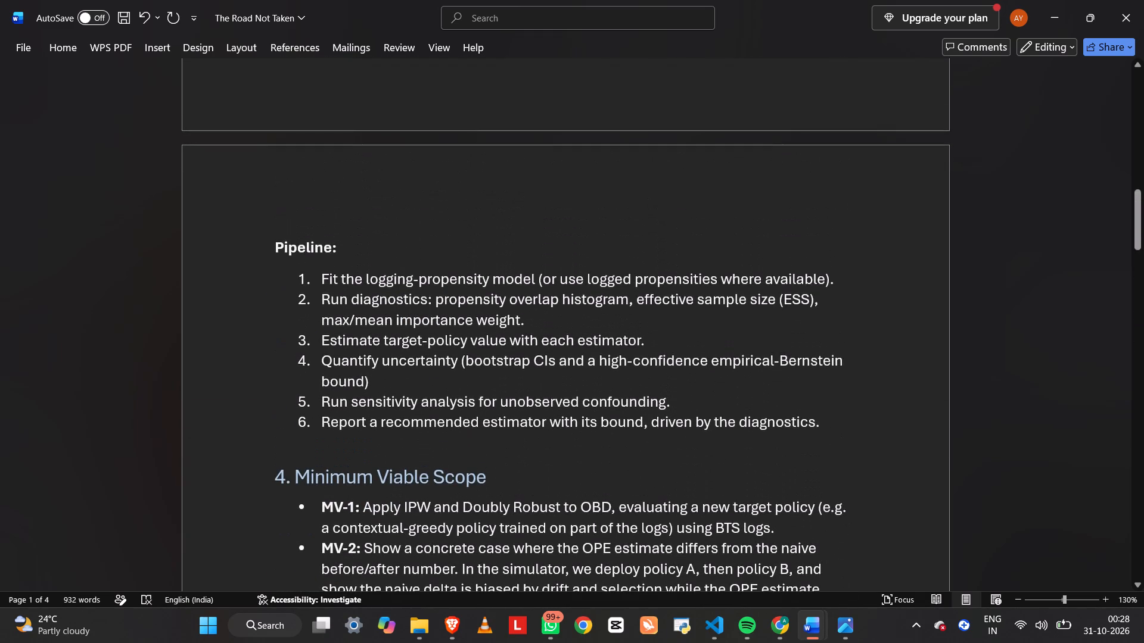
{"action": "scroll", "coordinate": [533, 339], "scroll_direction": "up", "scroll_amount": 11}
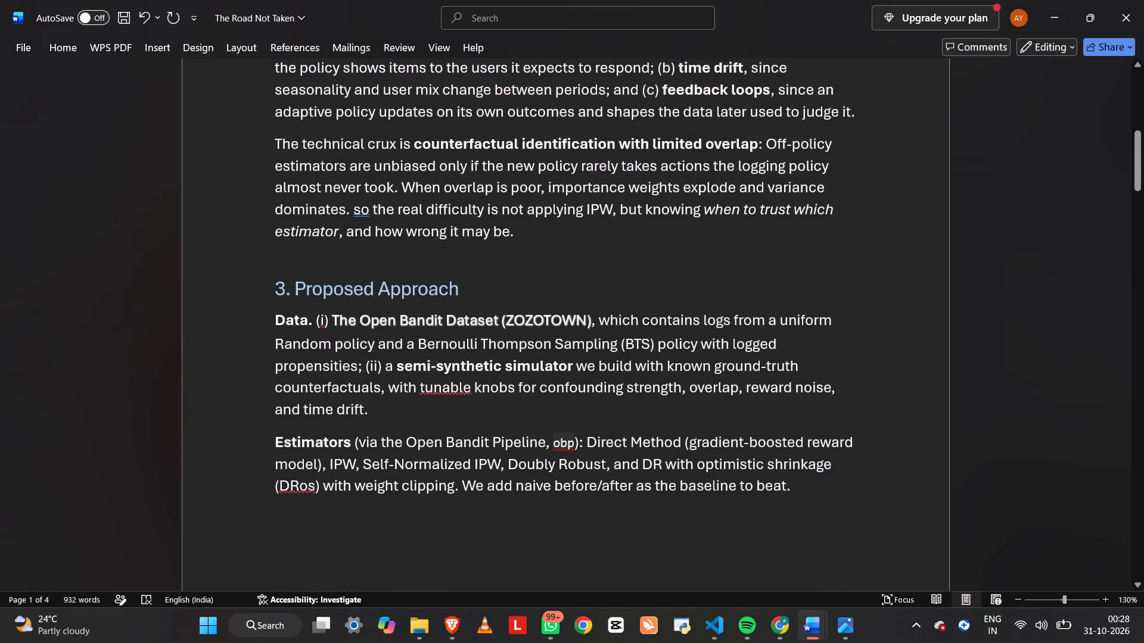
{"action": "scroll", "coordinate": [533, 339], "scroll_direction": "up", "scroll_amount": 16}
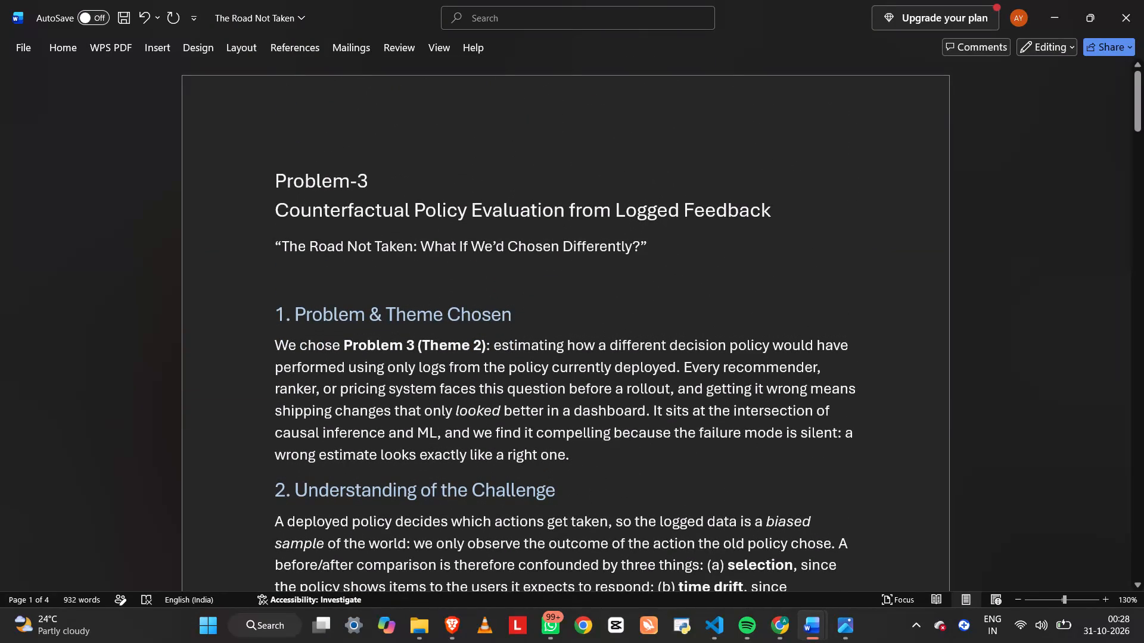
{"action": "scroll", "coordinate": [533, 339], "scroll_direction": "down", "scroll_amount": 2}
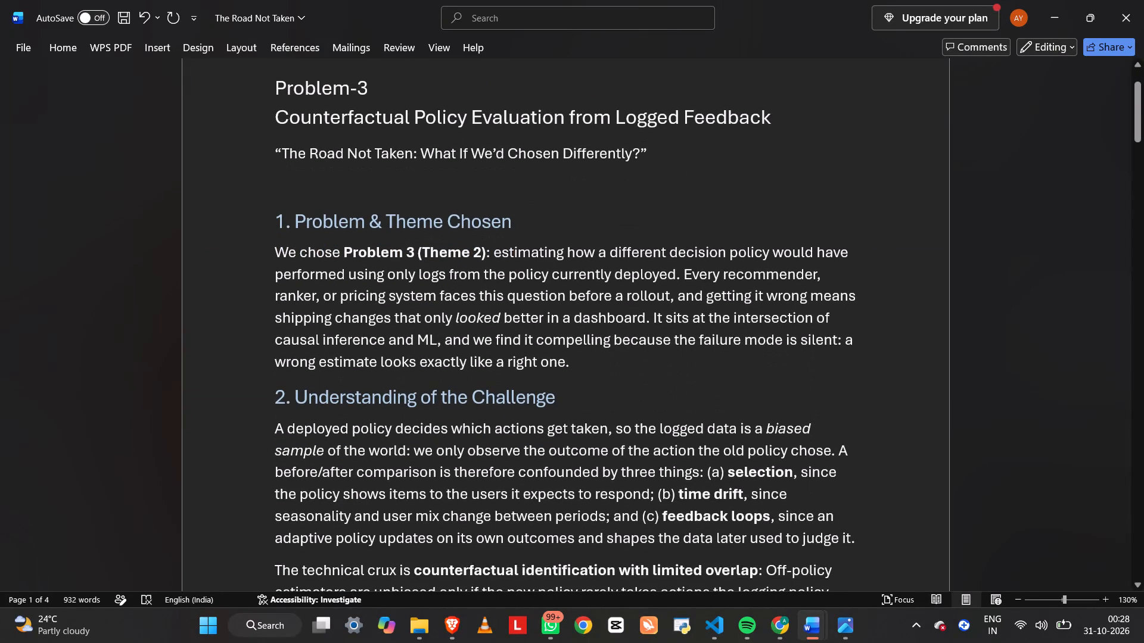
{"action": "scroll", "coordinate": [533, 339], "scroll_direction": "up", "scroll_amount": 3}
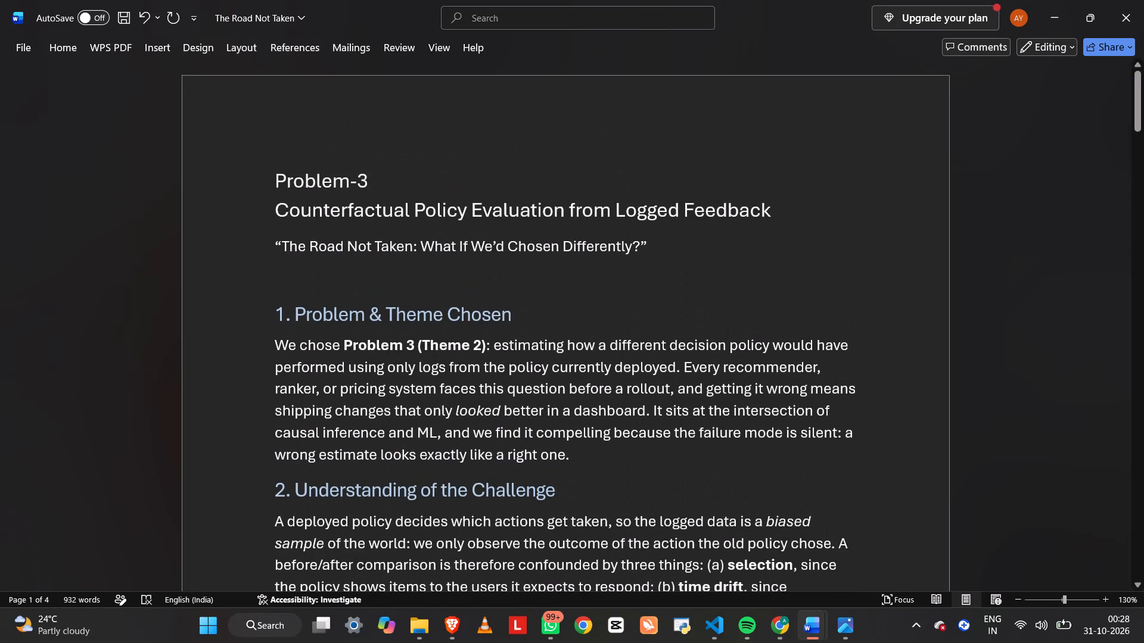
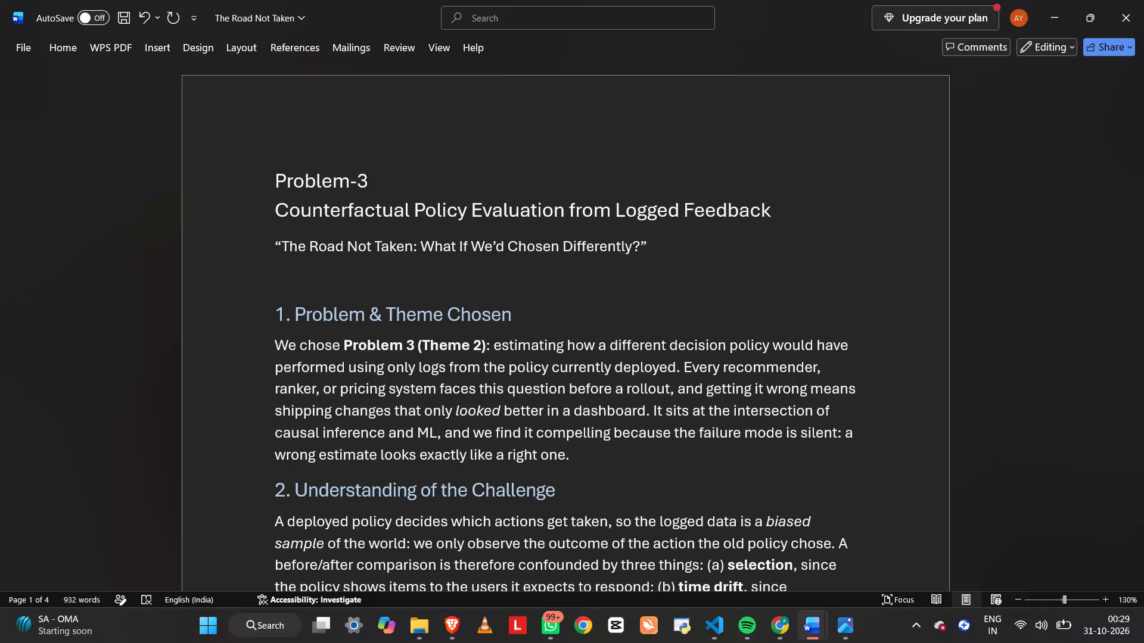
Remove three line breaks before the "Architecture" heading and insert two so it starts at the top of the diagram's page.
{"action": "scroll", "coordinate": [446, 322], "scroll_direction": "up", "scroll_amount": 5}
{"action": "scroll", "coordinate": [447, 322], "scroll_direction": "down", "scroll_amount": 16}
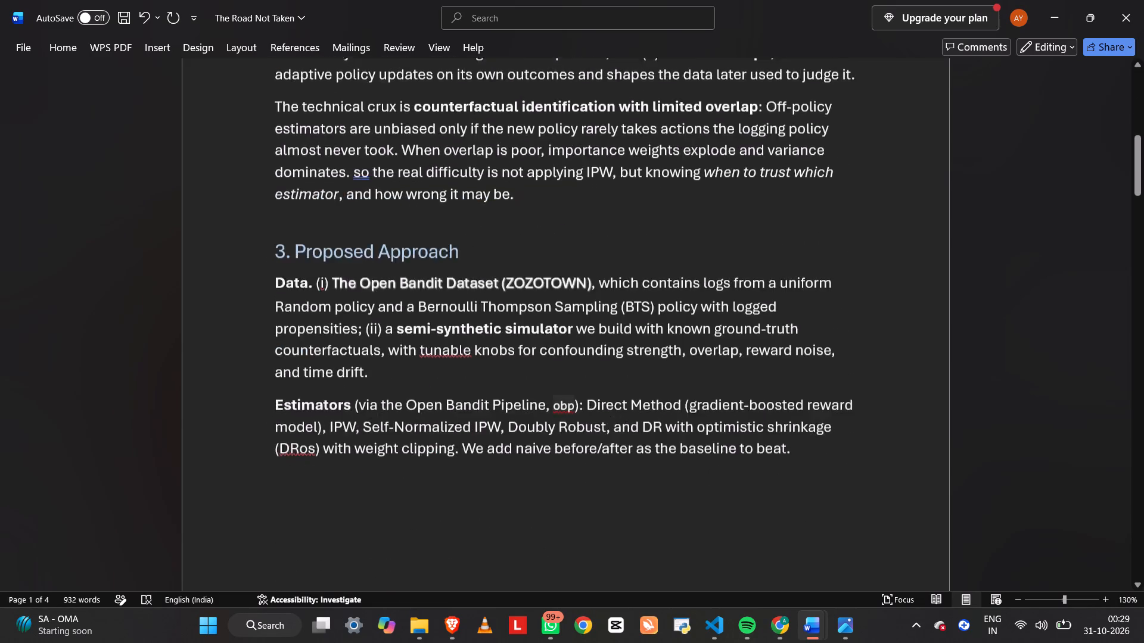
{"action": "scroll", "coordinate": [447, 323], "scroll_direction": "down", "scroll_amount": 20}
{"action": "scroll", "coordinate": [447, 323], "scroll_direction": "down", "scroll_amount": 20}
{"action": "scroll", "coordinate": [447, 323], "scroll_direction": "down", "scroll_amount": 7}
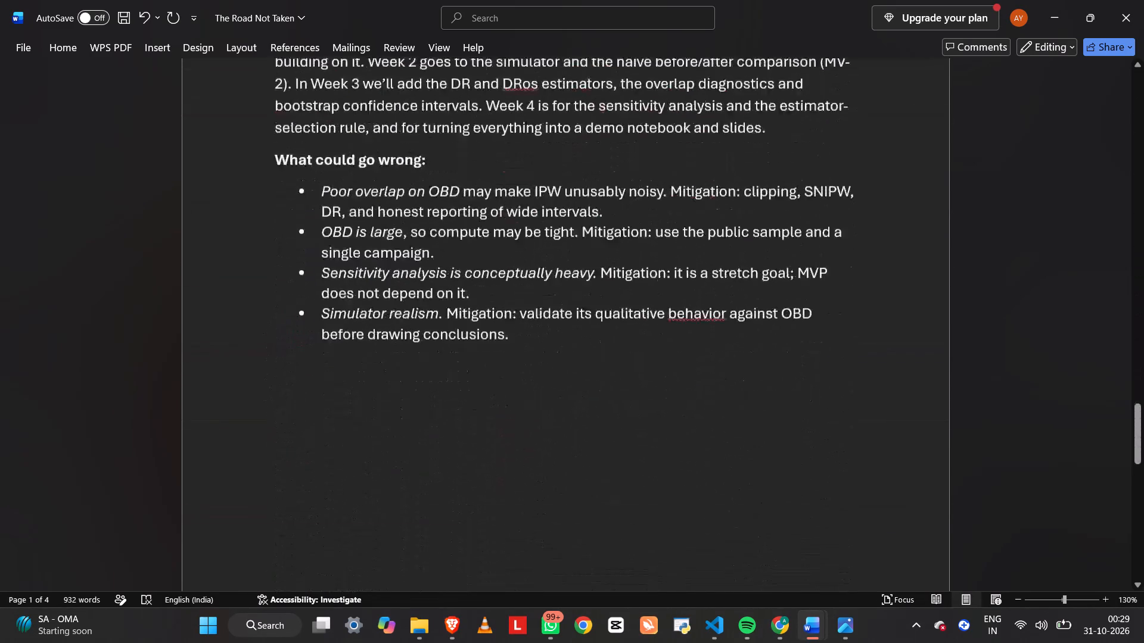
{"action": "scroll", "coordinate": [455, 323], "scroll_direction": "down", "scroll_amount": 2}
{"action": "scroll", "coordinate": [455, 323], "scroll_direction": "up", "scroll_amount": 7}
{"action": "scroll", "coordinate": [455, 323], "scroll_direction": "down", "scroll_amount": 9}
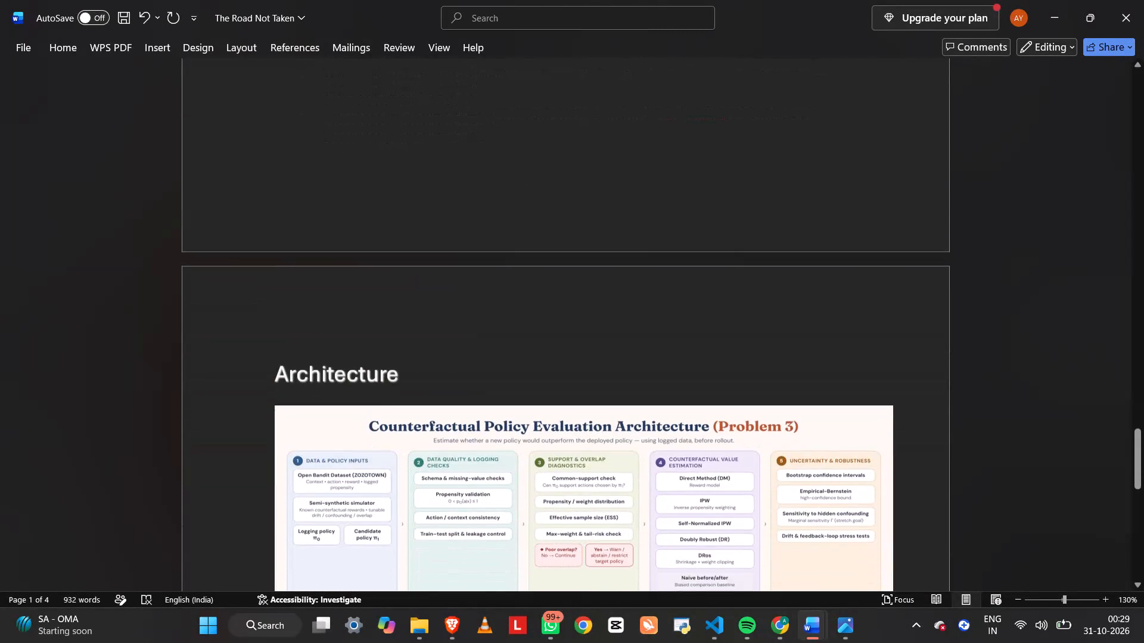
{"action": "left_click", "coordinate": [278, 373]}
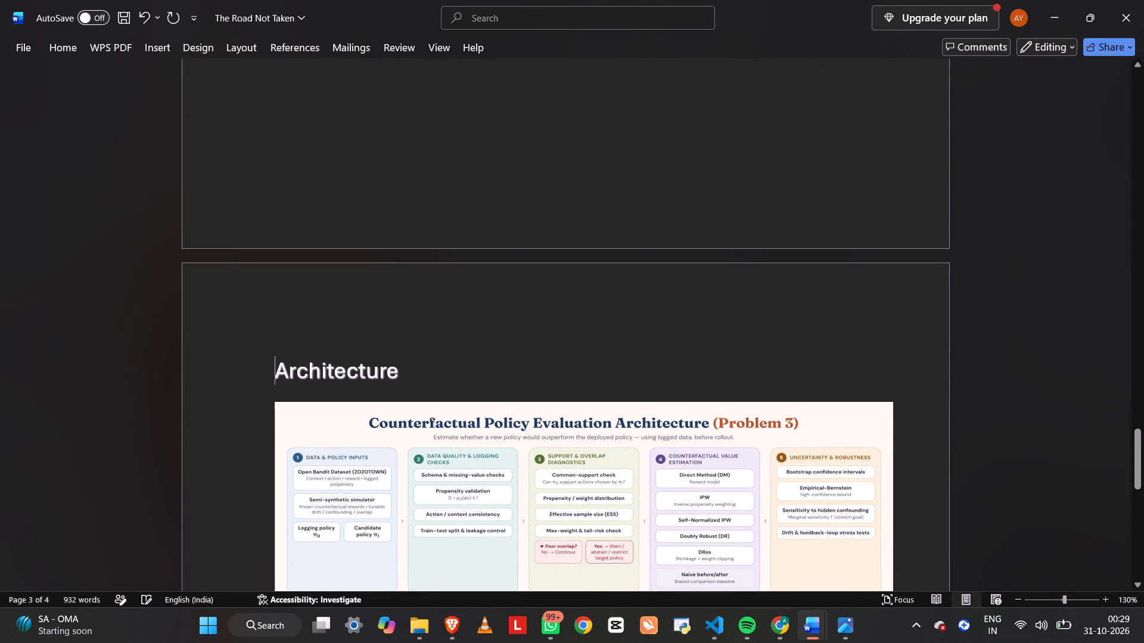
{"action": "key", "text": "BackSpace"}
{"action": "key", "text": "BackSpace"}
{"action": "key", "text": "BackSpace"}
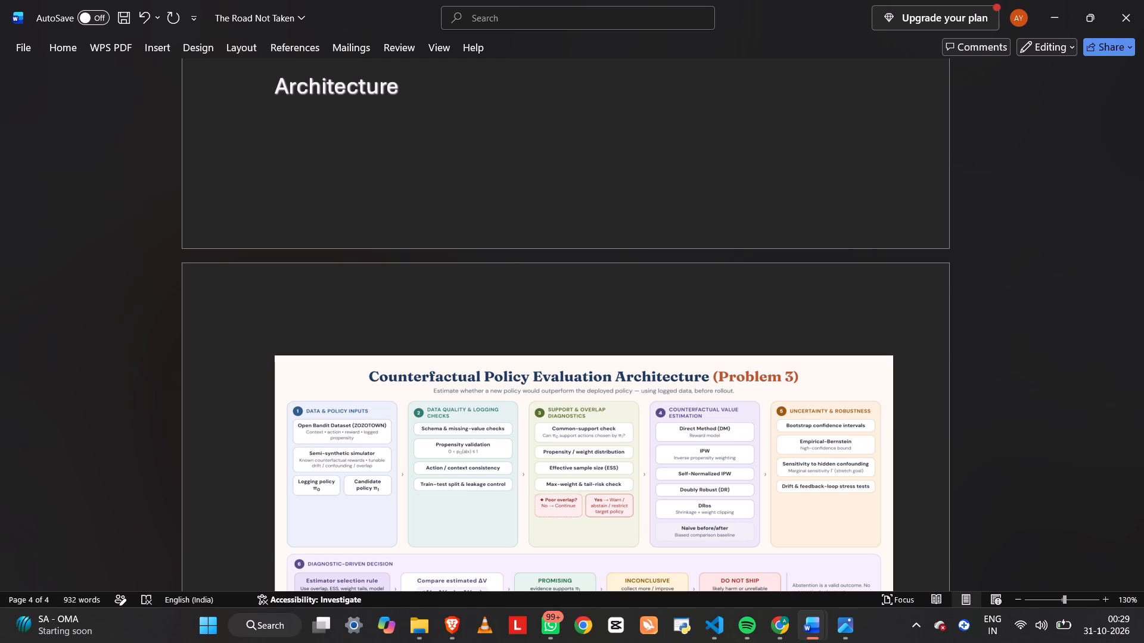
{"action": "key", "text": "Return"}
{"action": "key", "text": "Return"}
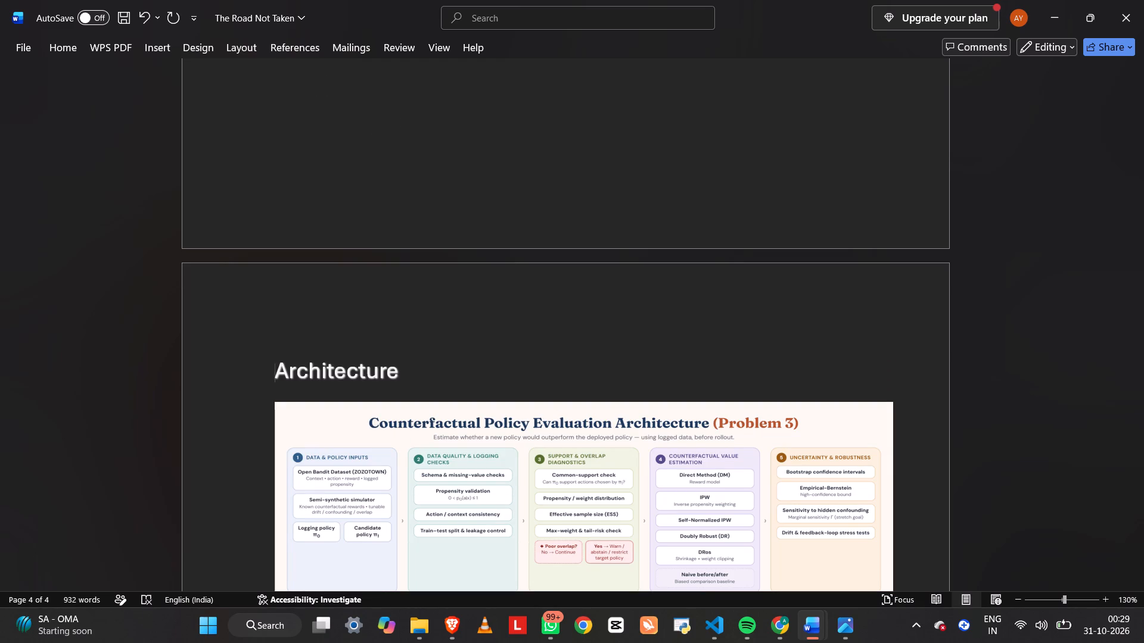
Review the document from the architecture diagram back to the title, checking section content, spacing and text formatting.
{"action": "scroll", "coordinate": [279, 369], "scroll_direction": "down", "scroll_amount": 5}
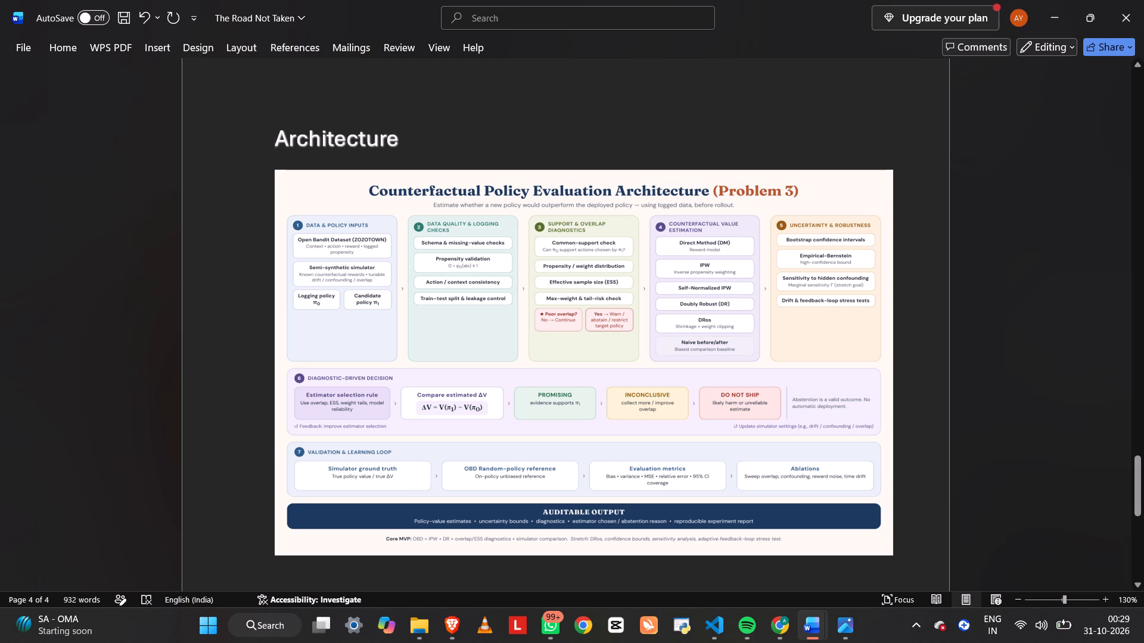
{"action": "scroll", "coordinate": [843, 185], "scroll_direction": "up", "scroll_amount": 1}
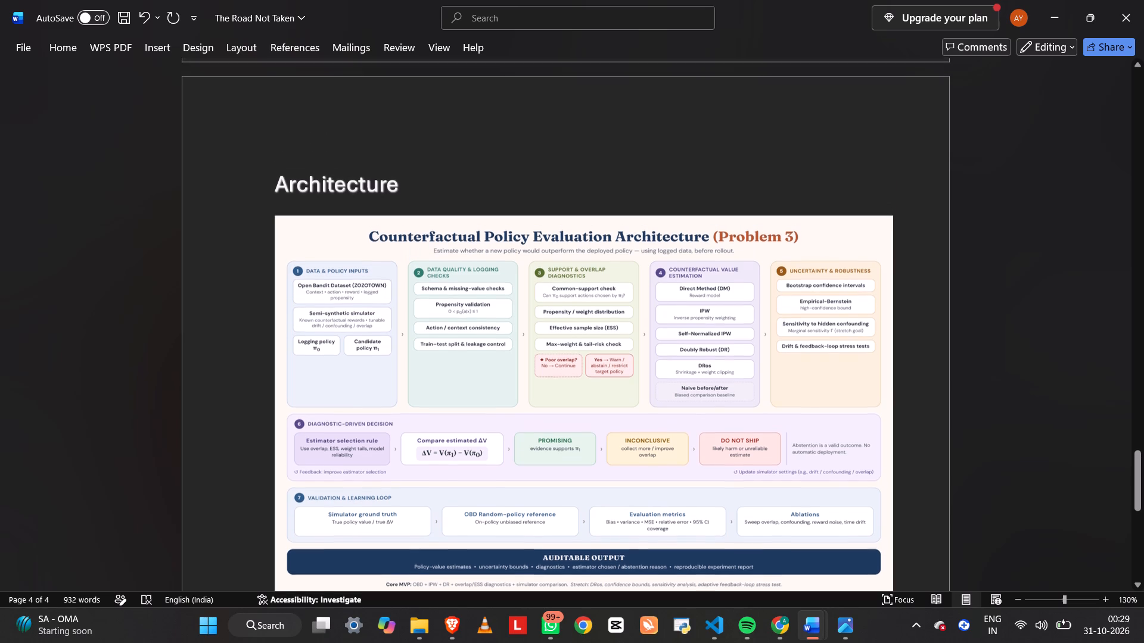
{"action": "scroll", "coordinate": [843, 185], "scroll_direction": "down", "scroll_amount": 4}
{"action": "scroll", "coordinate": [842, 184], "scroll_direction": "up", "scroll_amount": 17}
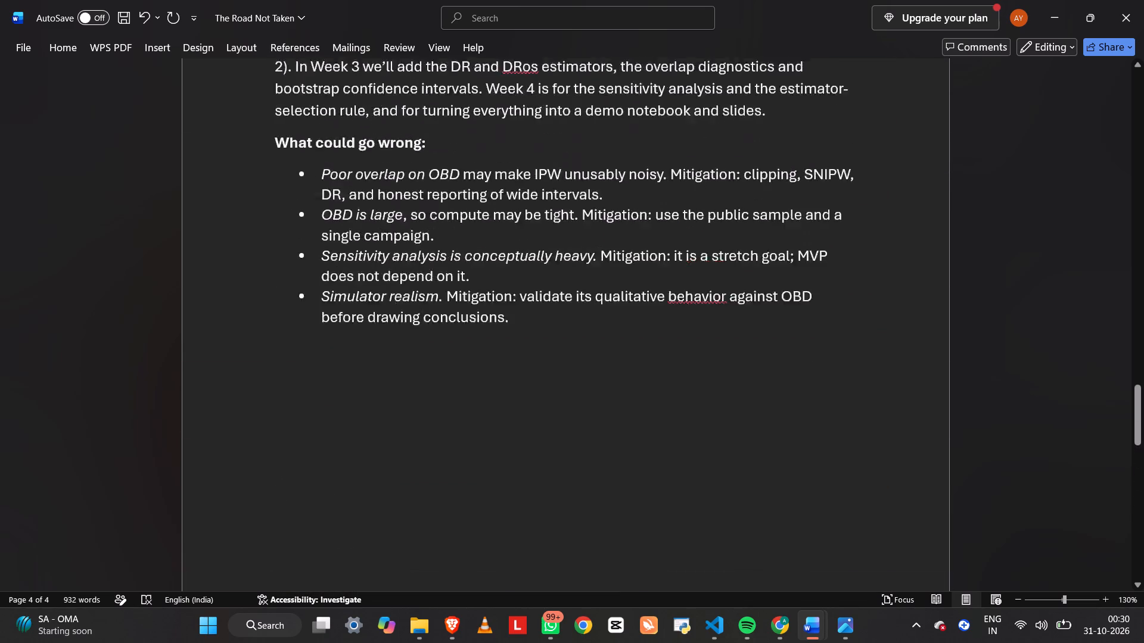
{"action": "scroll", "coordinate": [842, 179], "scroll_direction": "up", "scroll_amount": 3}
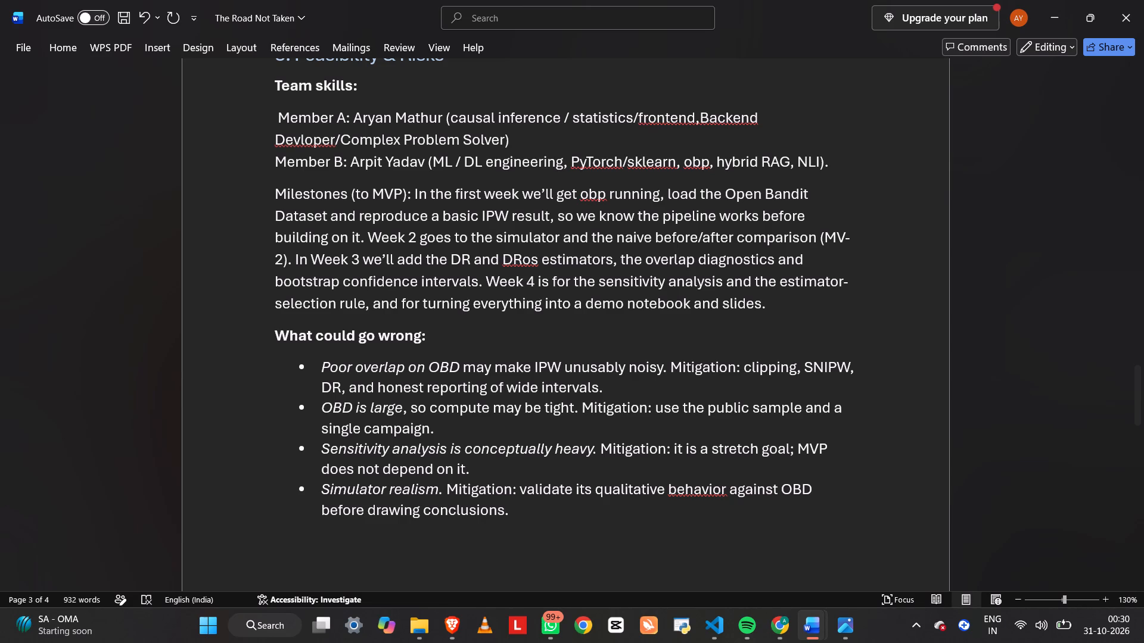
{"action": "scroll", "coordinate": [609, 152], "scroll_direction": "up", "scroll_amount": 2}
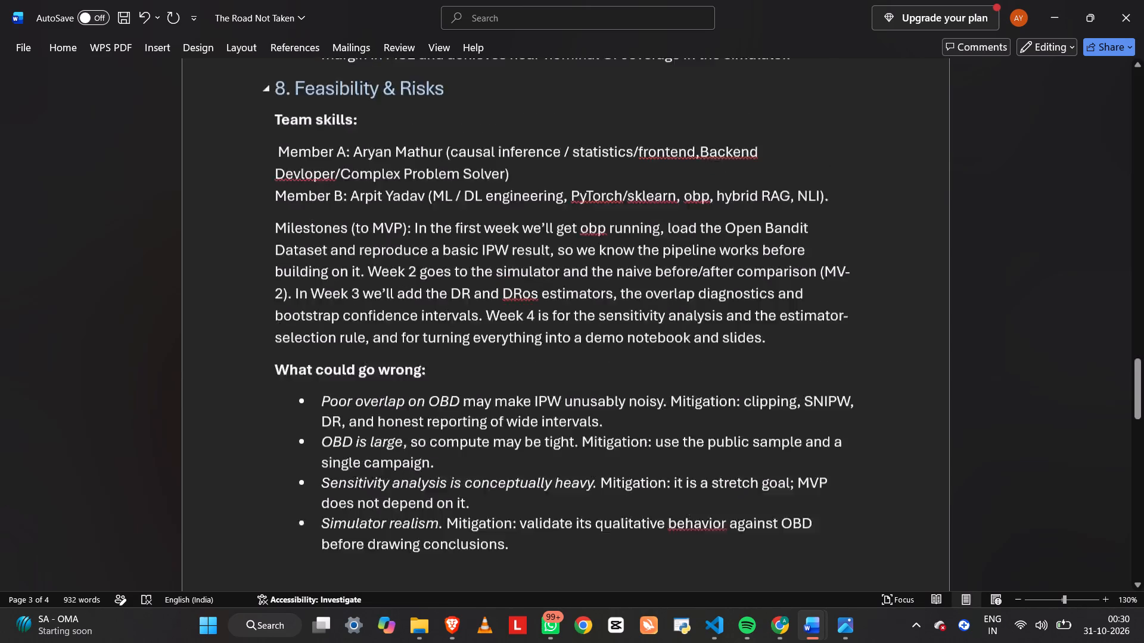
{"action": "scroll", "coordinate": [609, 152], "scroll_direction": "up", "scroll_amount": 15}
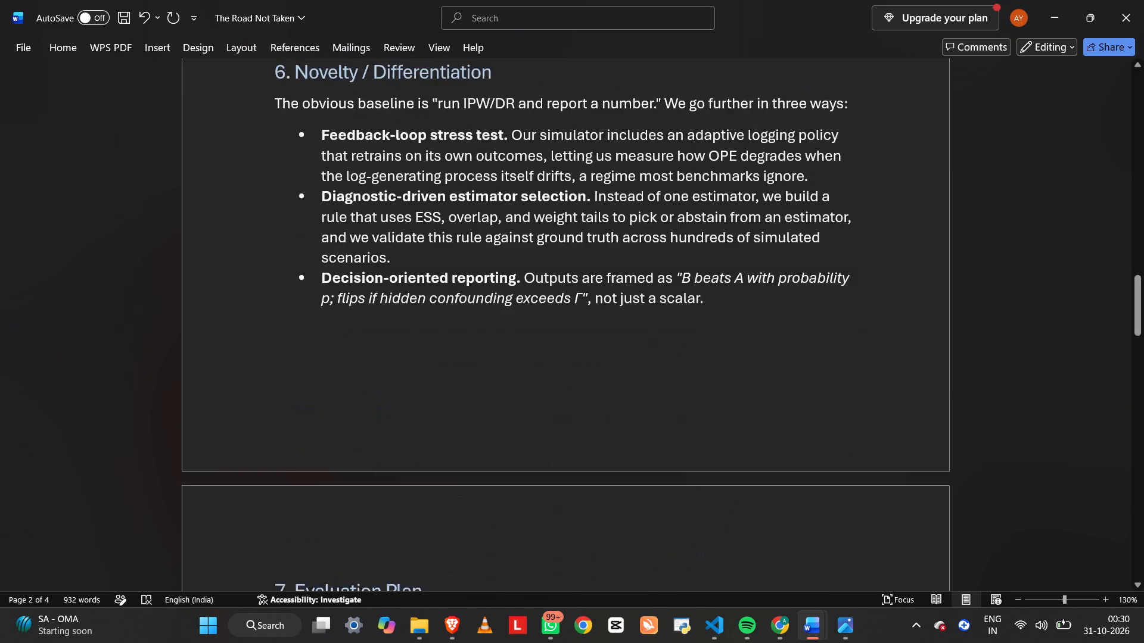
{"action": "scroll", "coordinate": [609, 152], "scroll_direction": "up", "scroll_amount": 6}
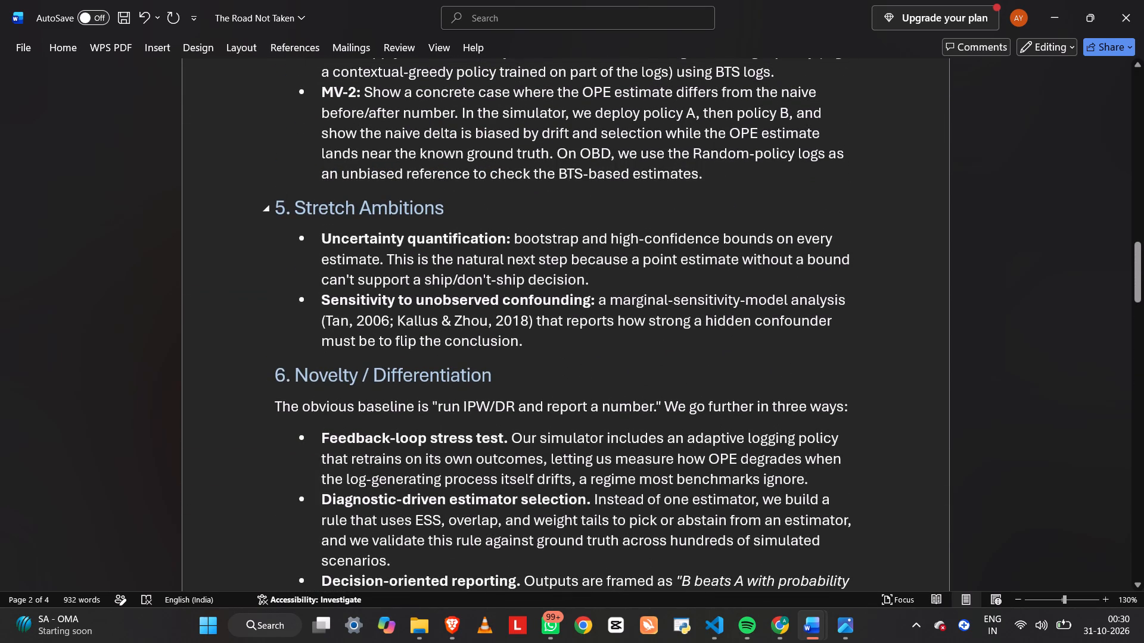
{"action": "scroll", "coordinate": [477, 208], "scroll_direction": "up", "scroll_amount": 8}
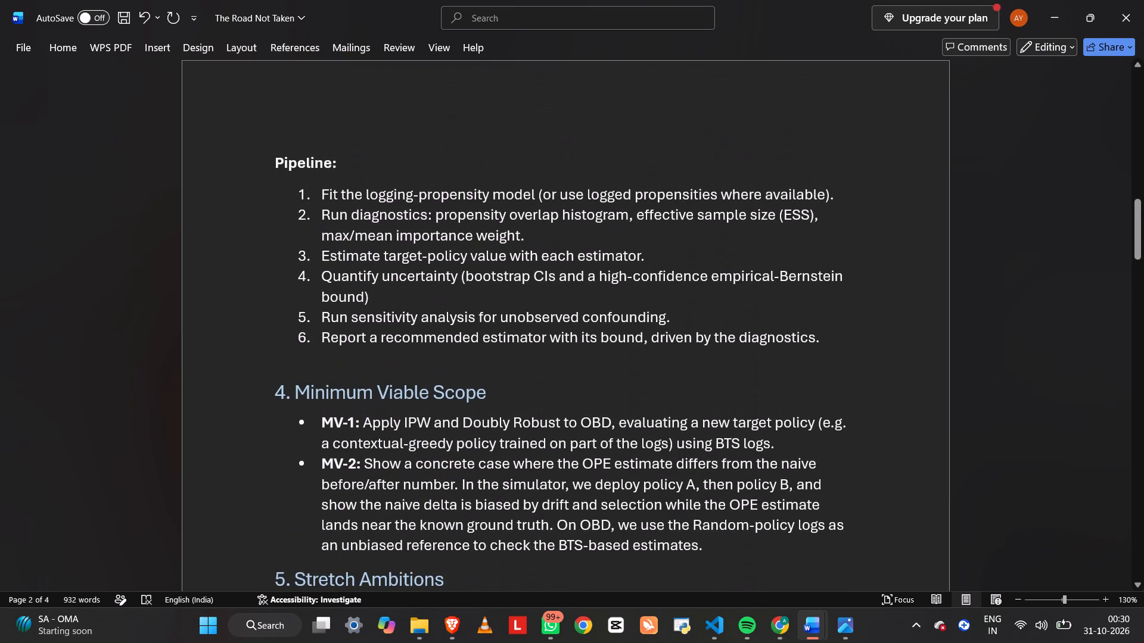
{"action": "scroll", "coordinate": [477, 208], "scroll_direction": "up", "scroll_amount": 17}
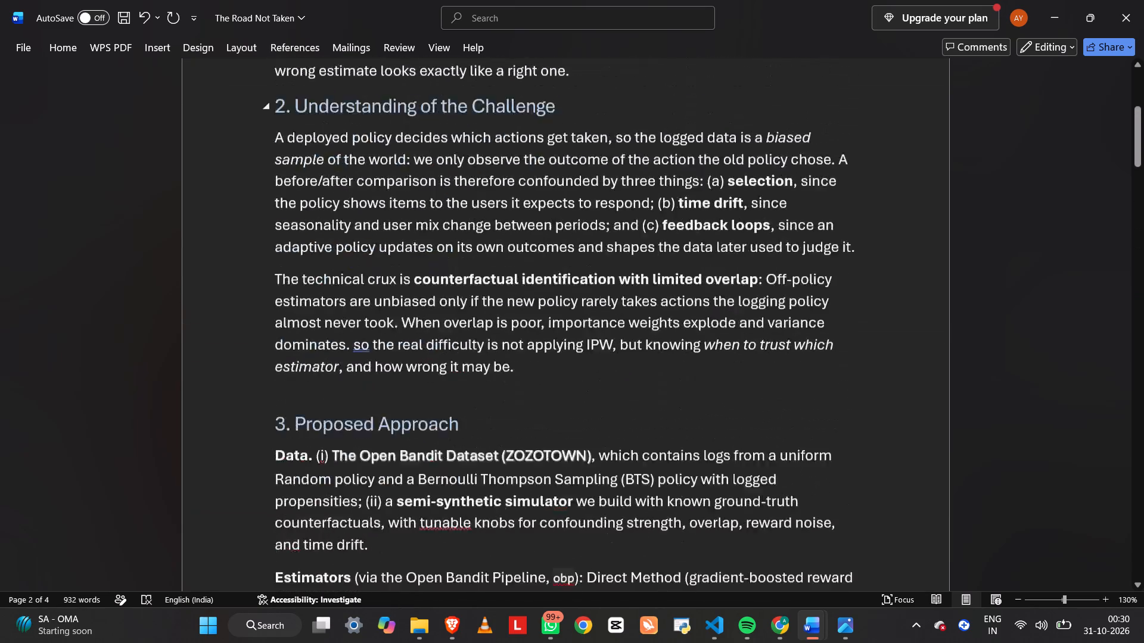
{"action": "scroll", "coordinate": [477, 209], "scroll_direction": "up", "scroll_amount": 20}
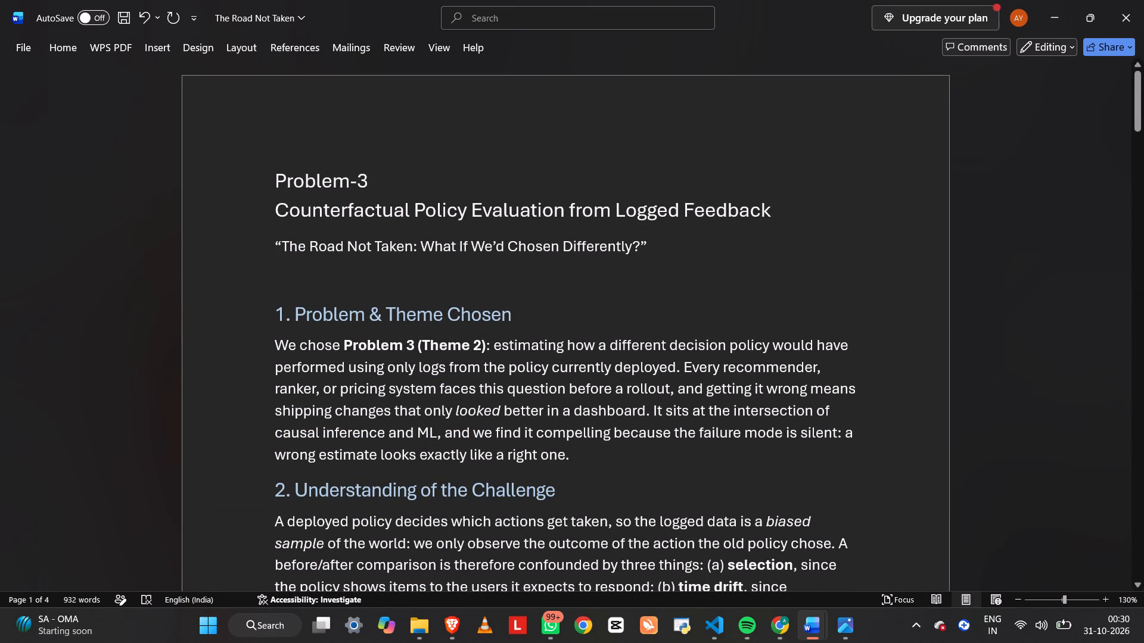
Apply the first preset text effect to the title line "Counterfactual Policy Evaluation from Logged Feedback".
{"action": "left_click_drag", "start_coordinate": [269, 213], "coordinate": [640, 208]}
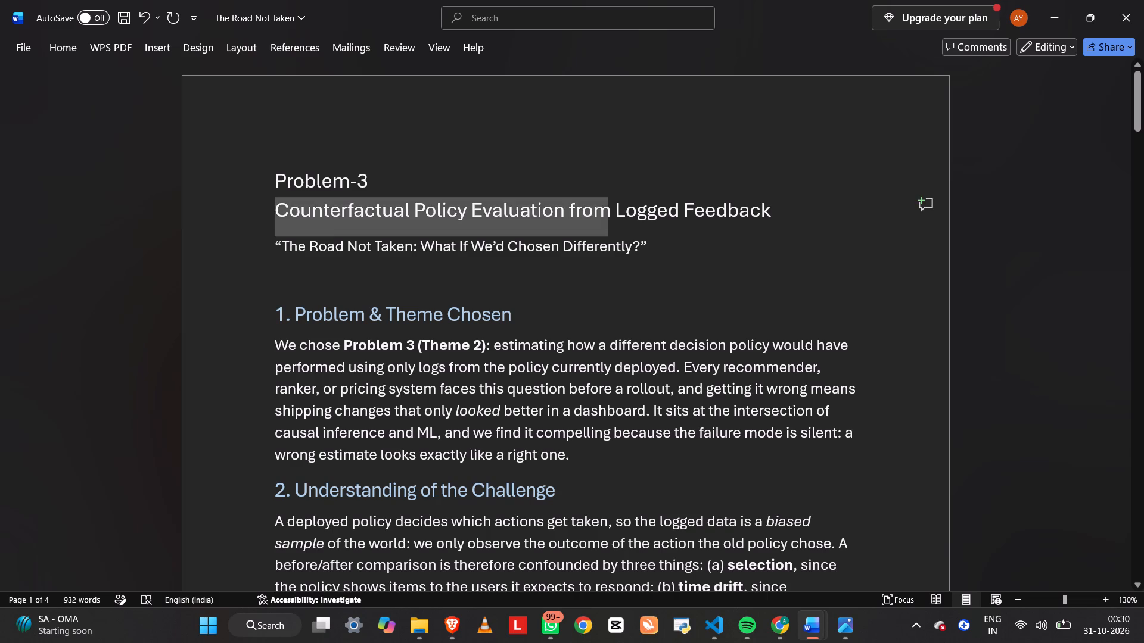
{"action": "left_click_drag", "start_coordinate": [640, 208], "coordinate": [820, 204]}
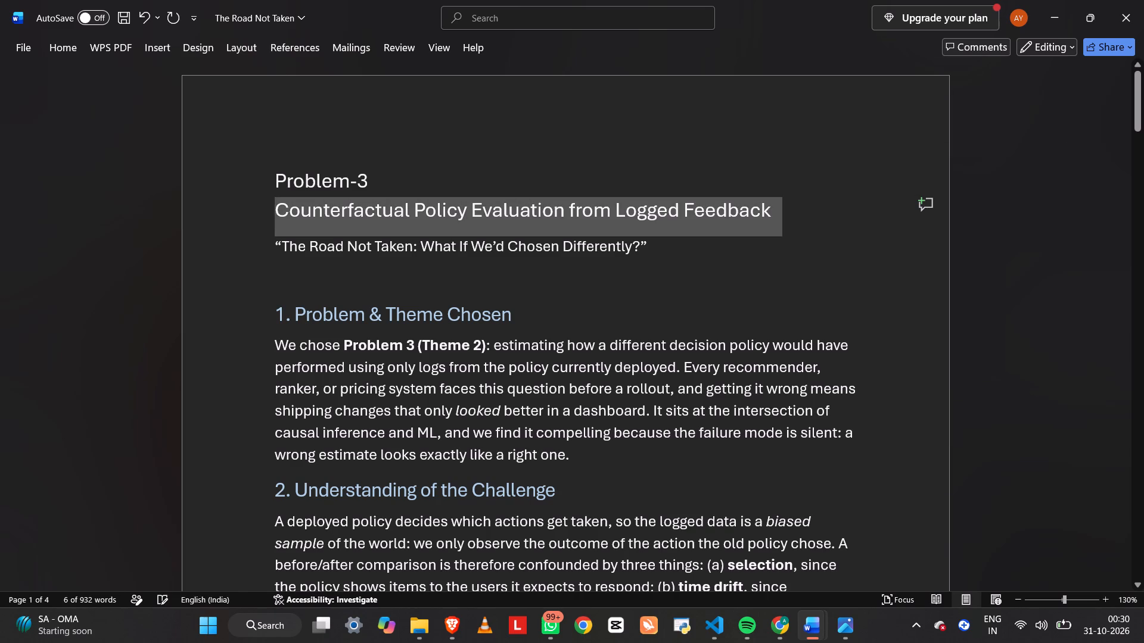
{"action": "left_click", "coordinate": [78, 48]}
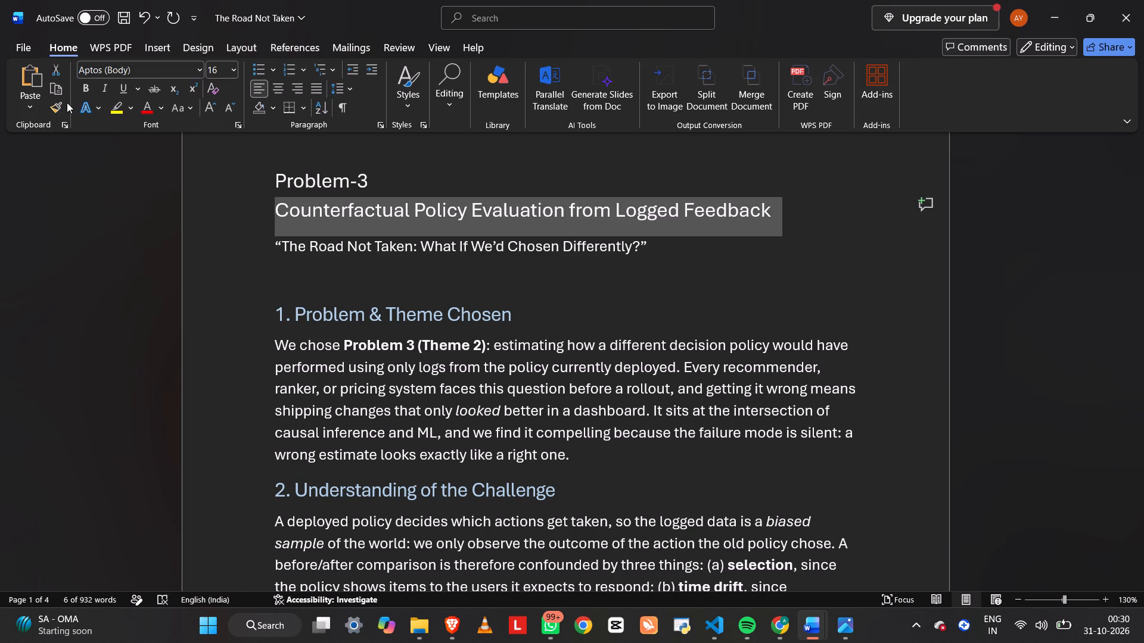
{"action": "left_click", "coordinate": [89, 103]}
{"action": "left_click", "coordinate": [93, 132]}
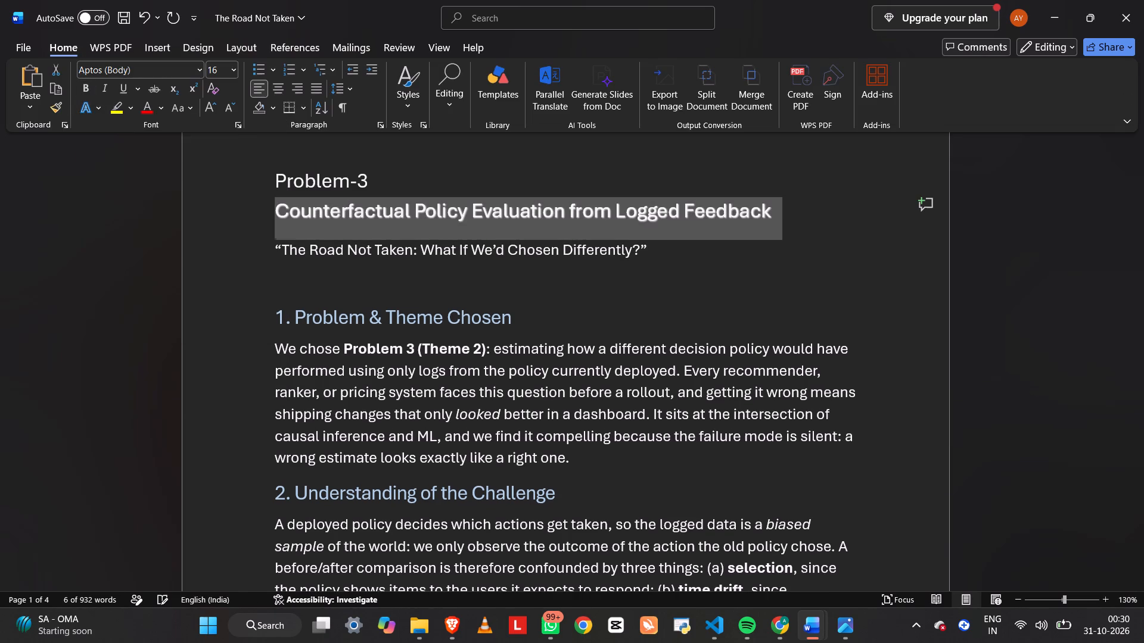
{"action": "left_click", "coordinate": [471, 237]}
Apply the first preset text effect to the quoted subtitle "The Road Not Taken: What If We'd Chosen Differently?".
{"action": "left_click", "coordinate": [682, 256]}
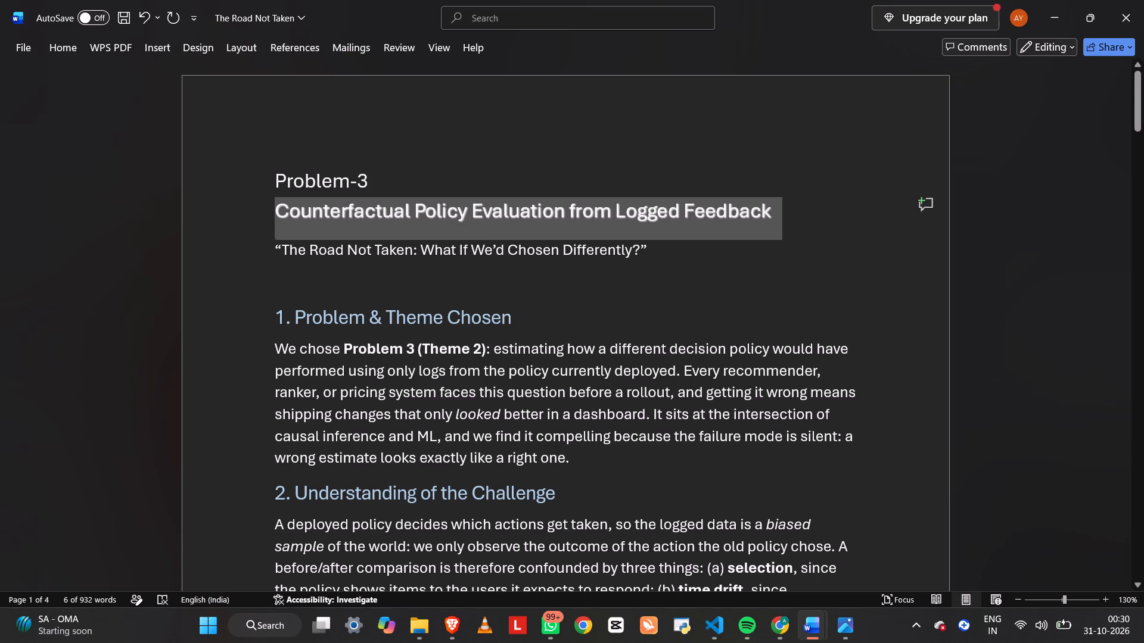
{"action": "left_click_drag", "start_coordinate": [661, 253], "coordinate": [280, 243]}
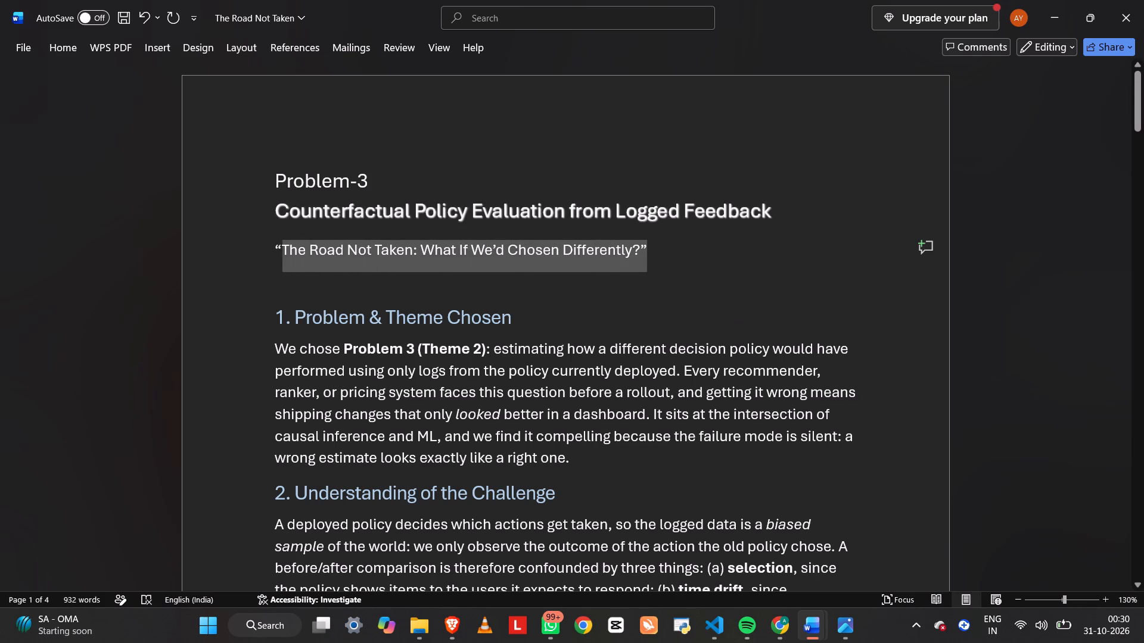
{"action": "left_click_drag", "start_coordinate": [280, 243], "coordinate": [273, 243]}
{"action": "left_click", "coordinate": [64, 48]}
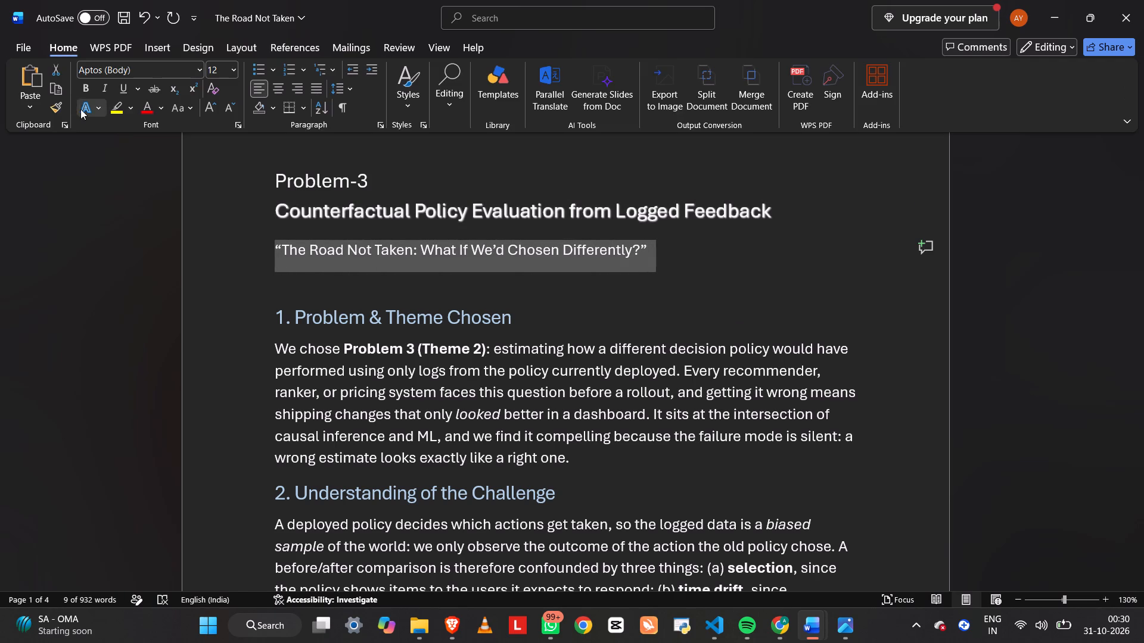
{"action": "left_click", "coordinate": [83, 110]}
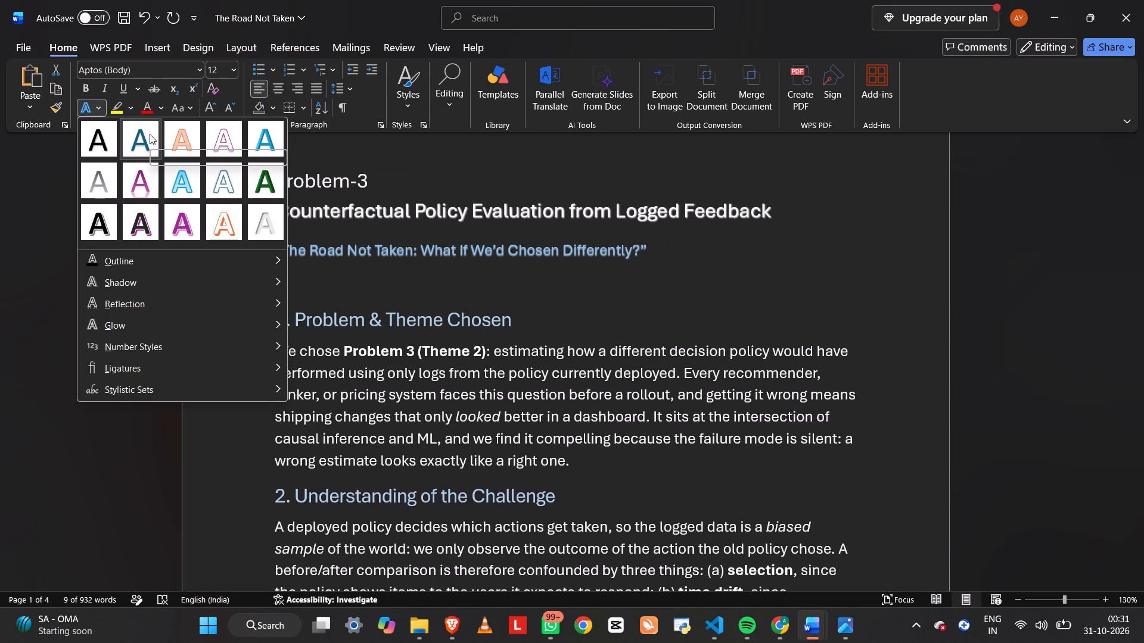
{"action": "left_click", "coordinate": [93, 141]}
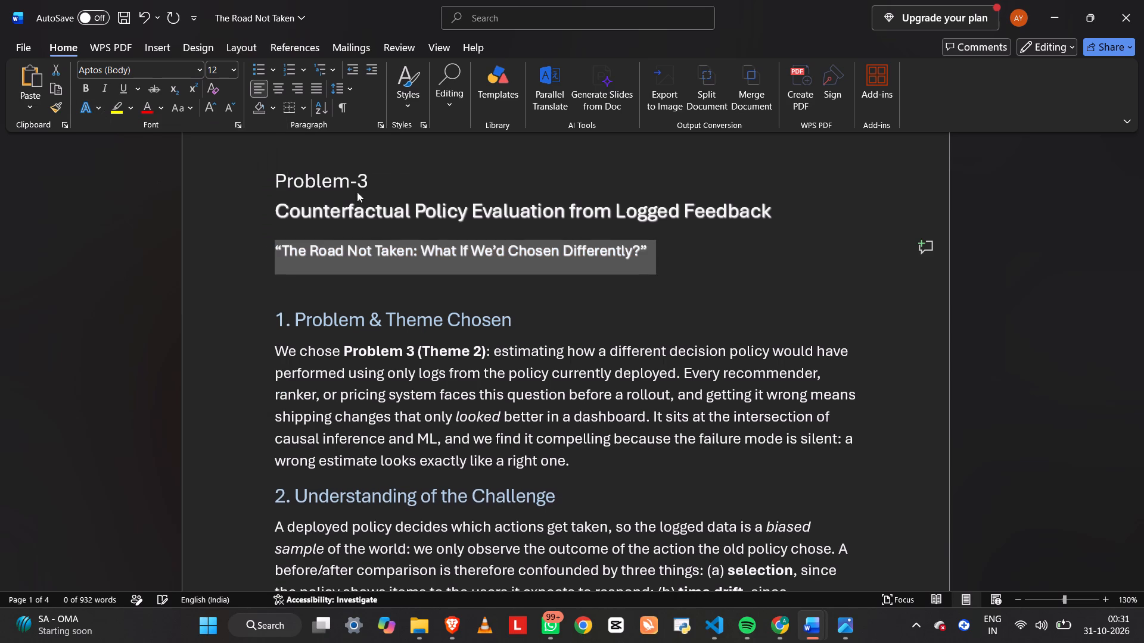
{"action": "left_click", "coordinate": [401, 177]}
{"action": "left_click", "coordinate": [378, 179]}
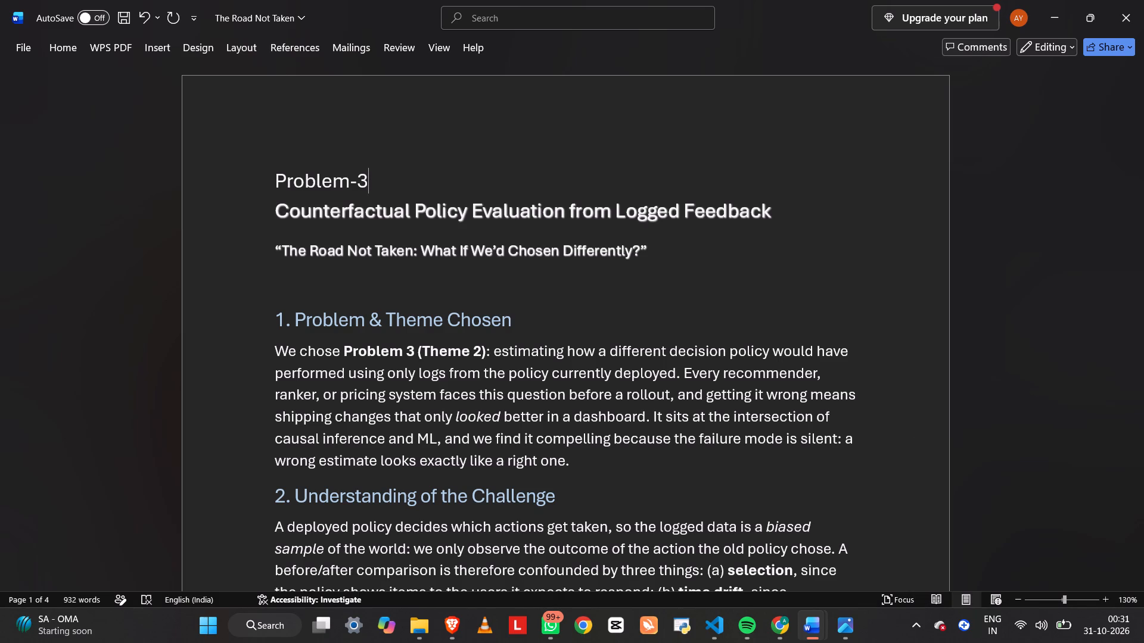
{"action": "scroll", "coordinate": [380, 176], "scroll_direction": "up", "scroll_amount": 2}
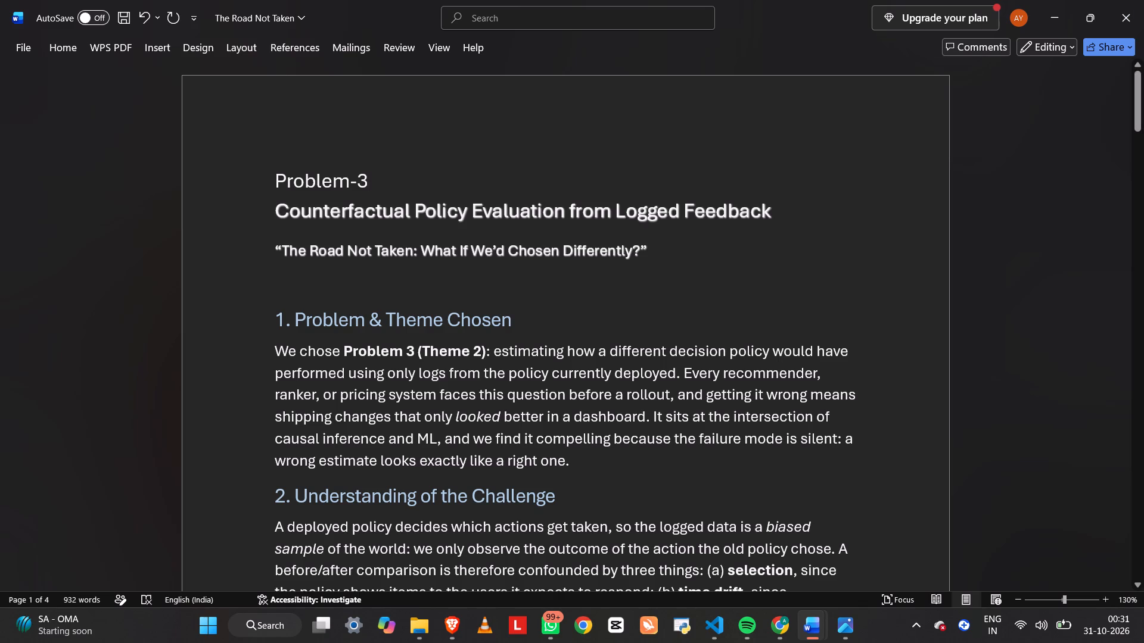
Select the quoted subtitle "The Road Not Taken: What If We'd Chosen Differently?" and bring up the font formatting options for it.
{"action": "scroll", "coordinate": [599, 349], "scroll_direction": "down", "scroll_amount": 2}
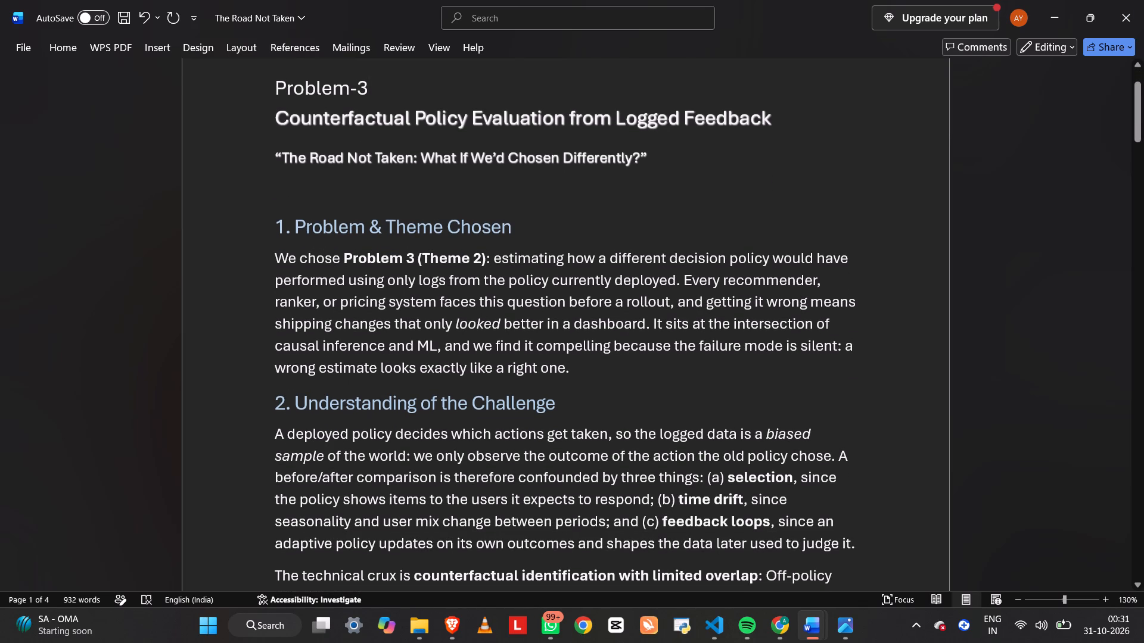
{"action": "left_click_drag", "start_coordinate": [272, 155], "coordinate": [306, 158]}
{"action": "left_click_drag", "start_coordinate": [306, 158], "coordinate": [663, 159]}
{"action": "left_click", "coordinate": [53, 37]}
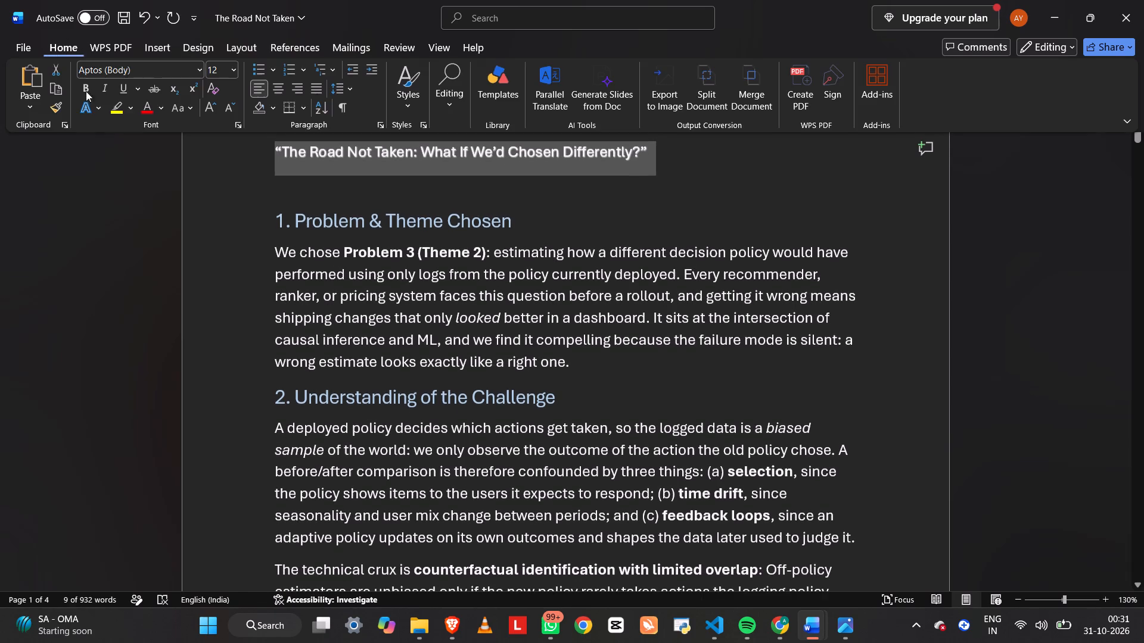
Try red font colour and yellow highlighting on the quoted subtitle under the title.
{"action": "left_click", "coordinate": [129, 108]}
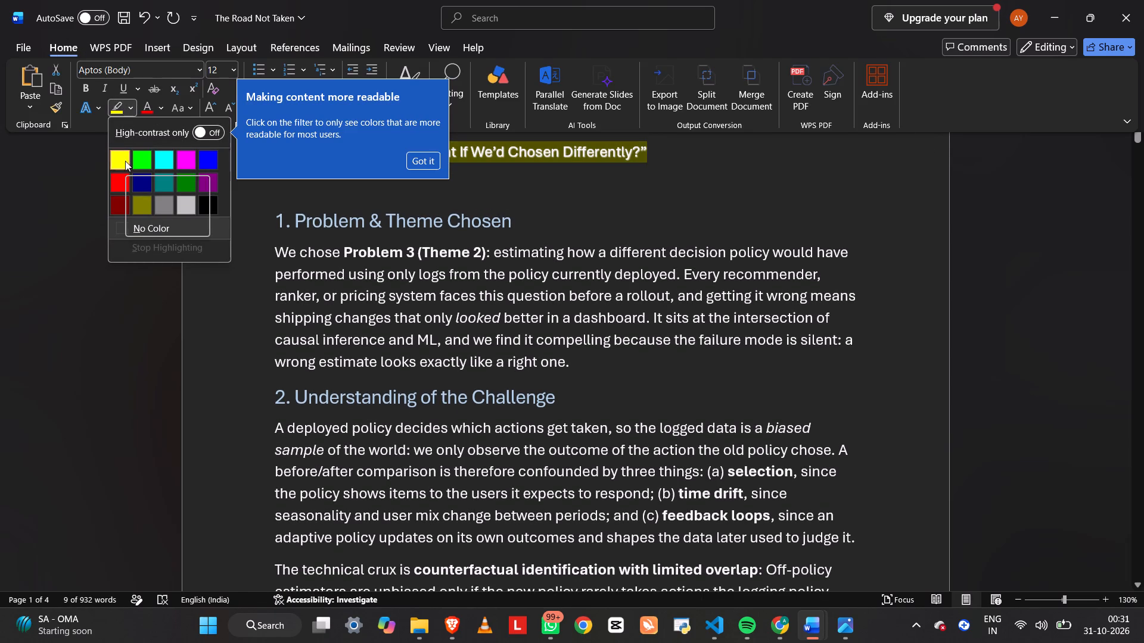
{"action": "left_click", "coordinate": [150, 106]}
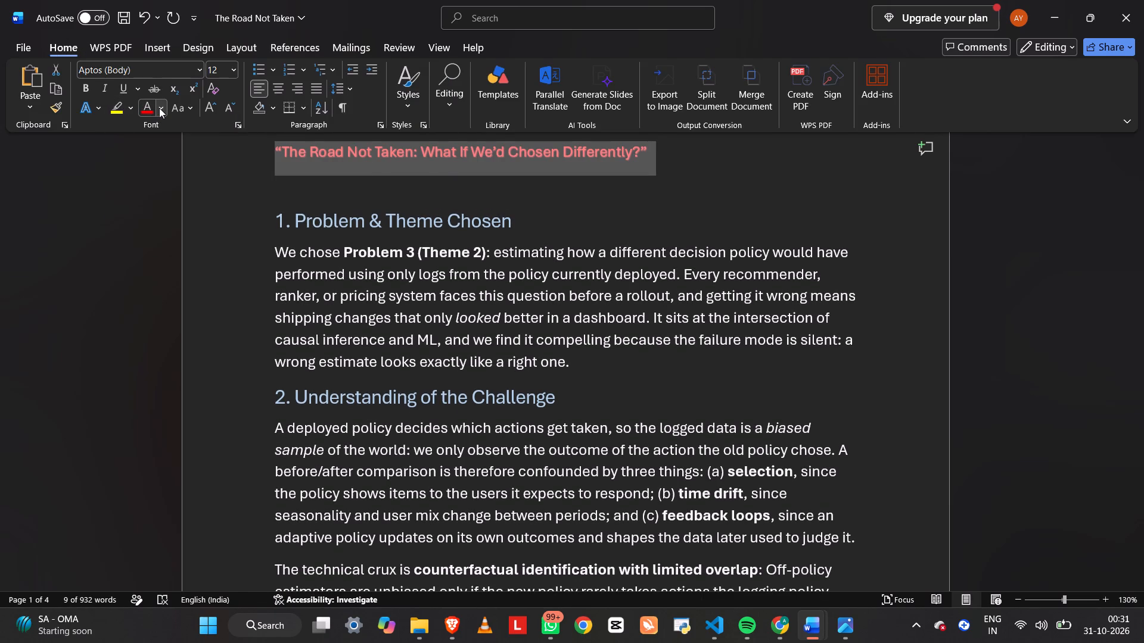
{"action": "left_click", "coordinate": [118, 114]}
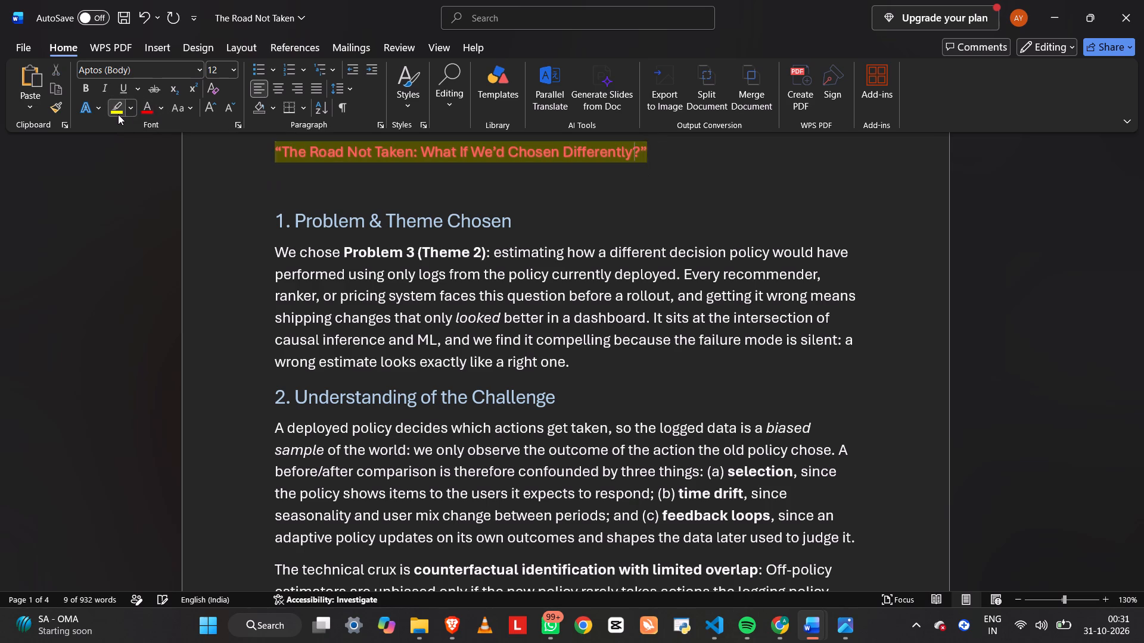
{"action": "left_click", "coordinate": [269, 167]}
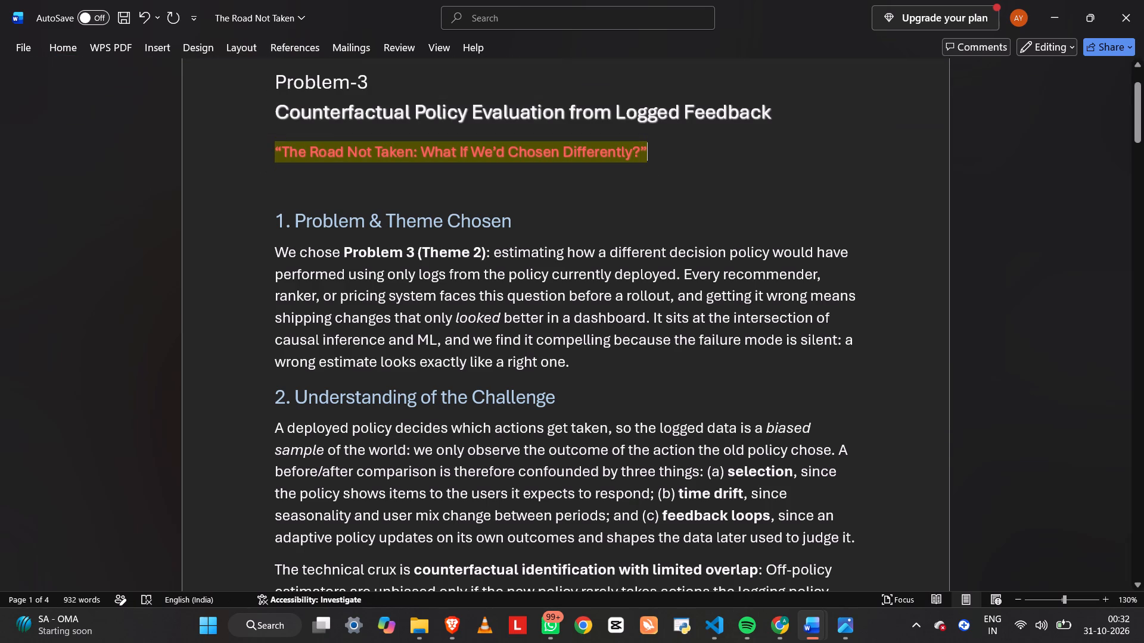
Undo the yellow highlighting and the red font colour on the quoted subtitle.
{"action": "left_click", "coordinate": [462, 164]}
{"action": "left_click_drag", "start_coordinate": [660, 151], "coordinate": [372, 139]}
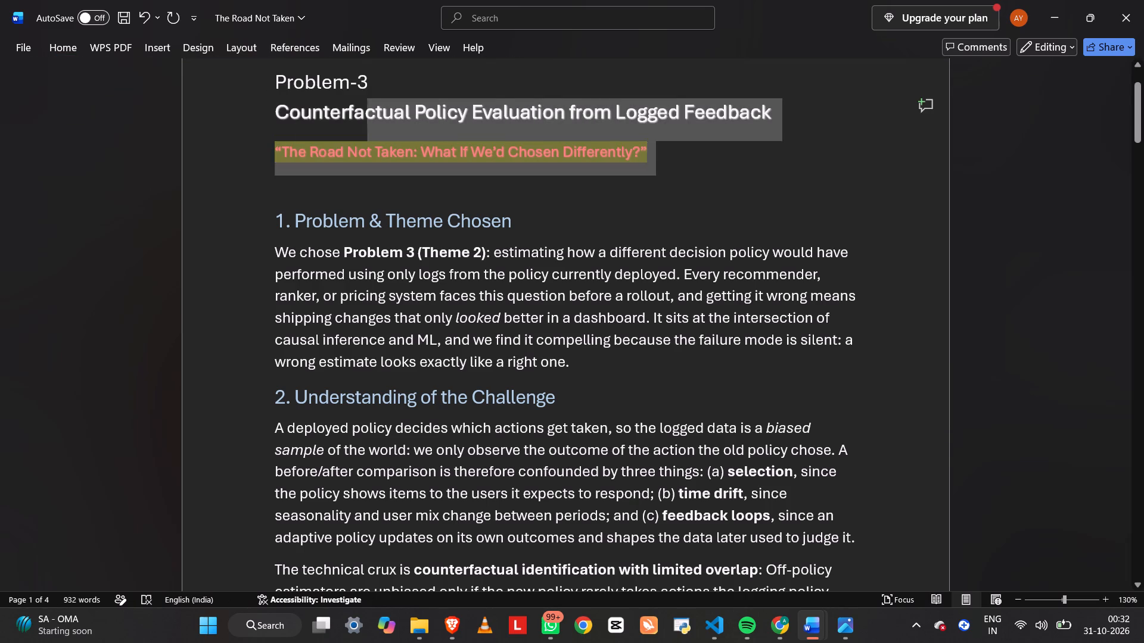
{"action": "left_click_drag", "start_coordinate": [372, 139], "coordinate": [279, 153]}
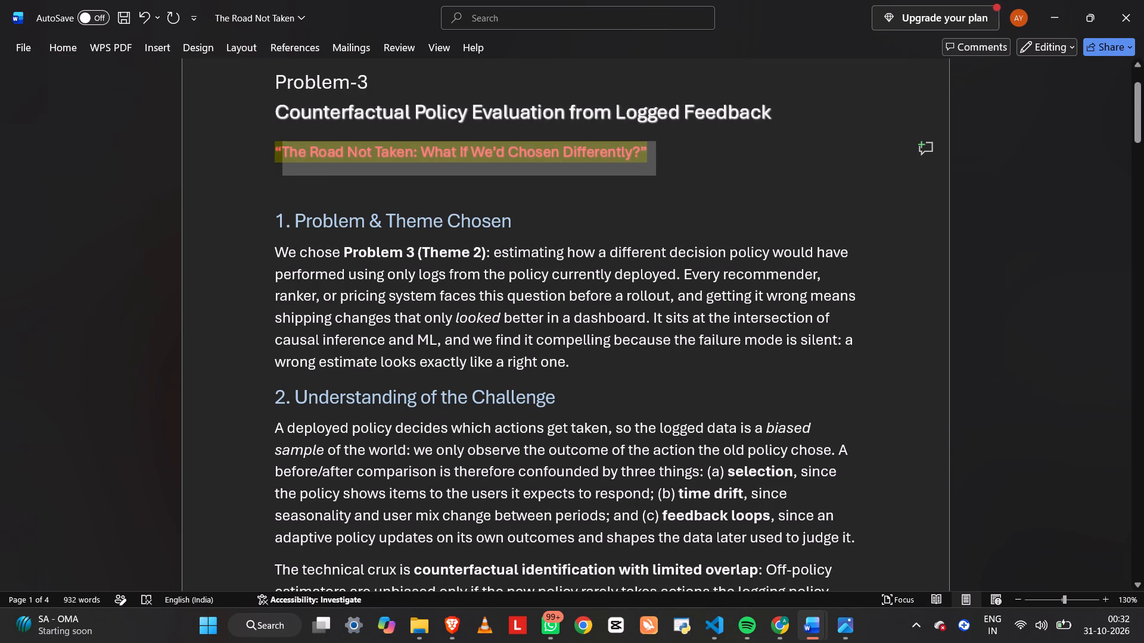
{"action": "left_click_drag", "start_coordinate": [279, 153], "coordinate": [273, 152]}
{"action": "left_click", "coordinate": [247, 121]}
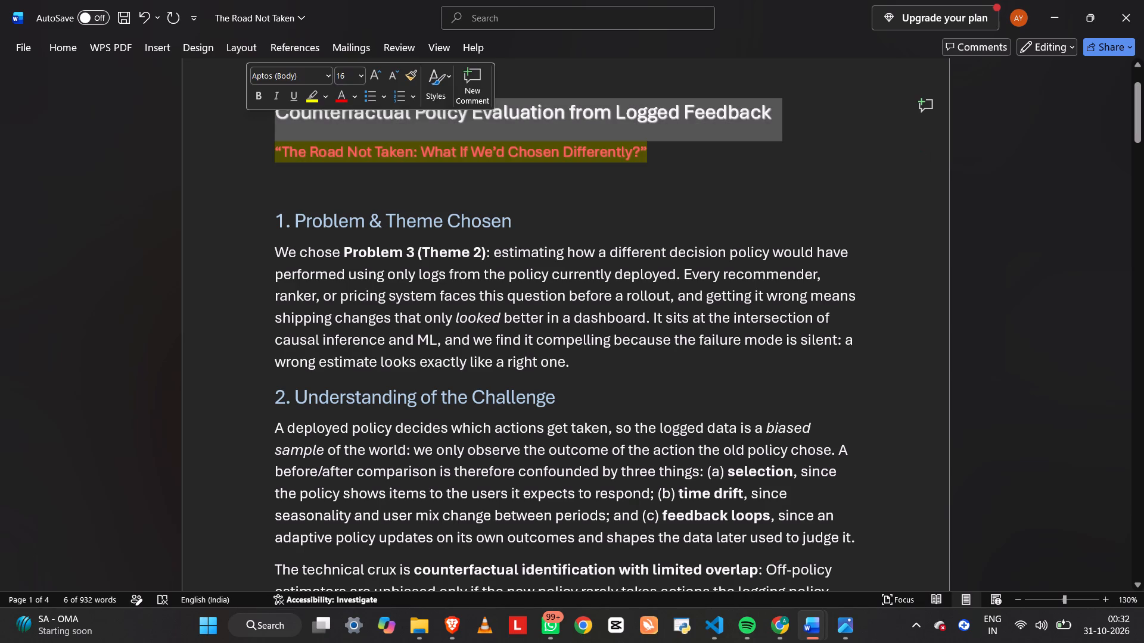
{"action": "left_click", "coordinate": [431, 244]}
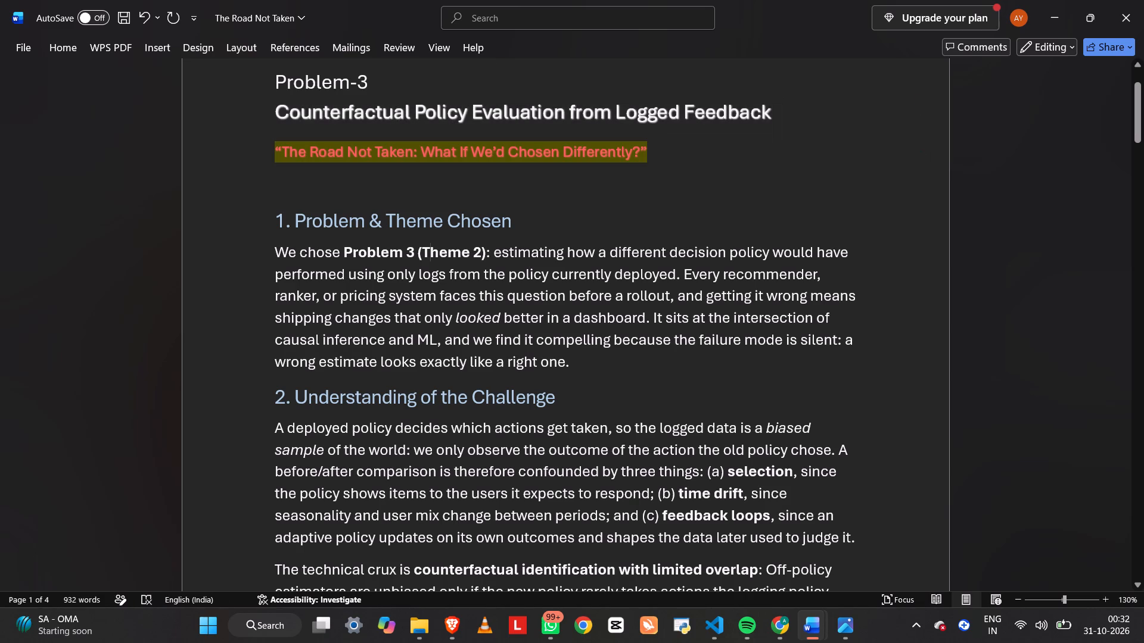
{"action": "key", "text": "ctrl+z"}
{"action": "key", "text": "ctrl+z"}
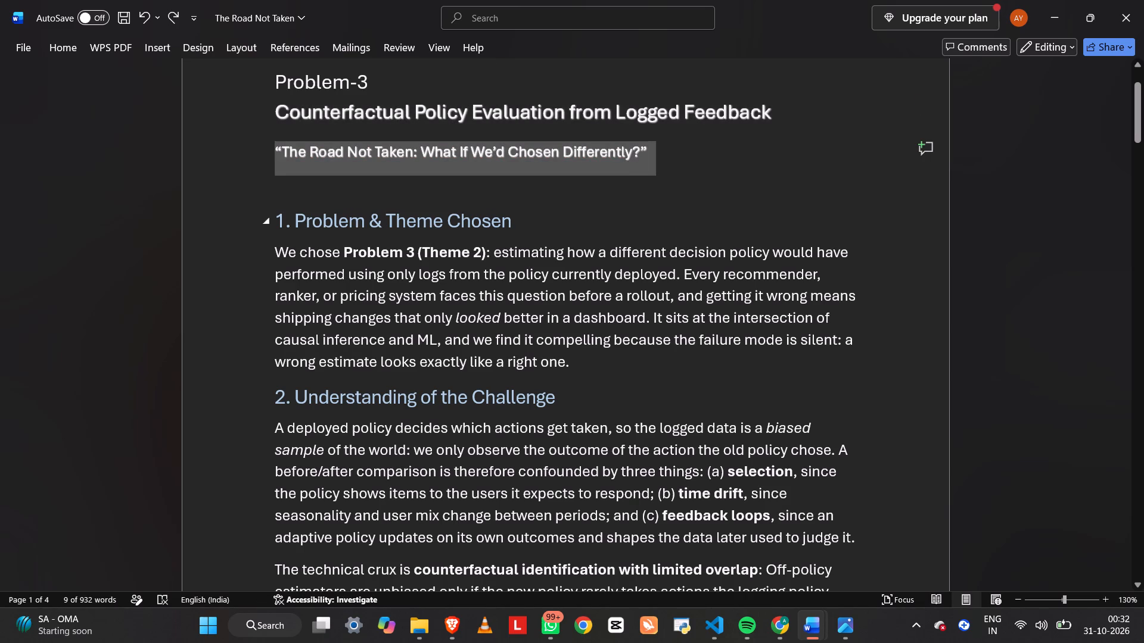
Apply a double underline to the quoted subtitle "The Road Not Taken: What If We'd Chosen Differently?".
{"action": "left_click", "coordinate": [65, 46]}
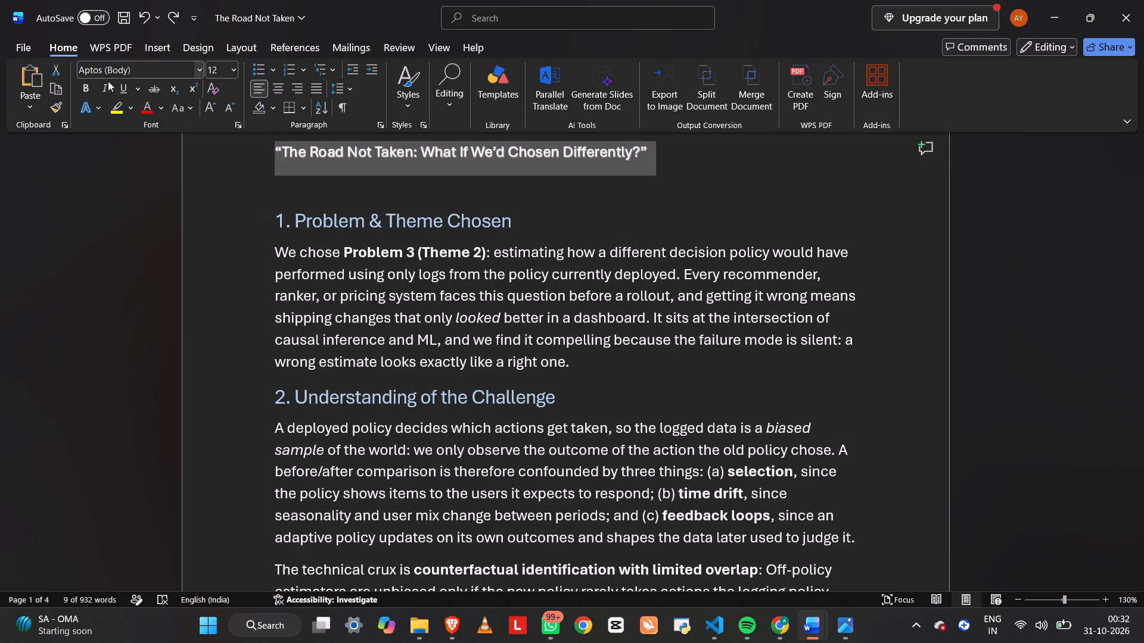
{"action": "left_click", "coordinate": [129, 89]}
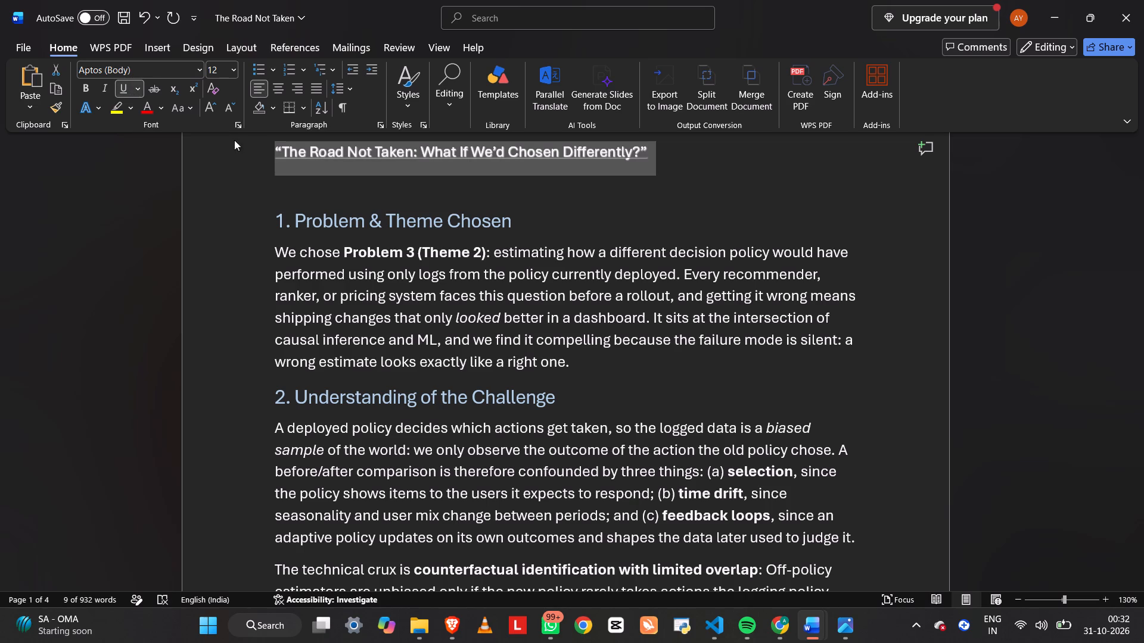
{"action": "left_click", "coordinate": [141, 93]}
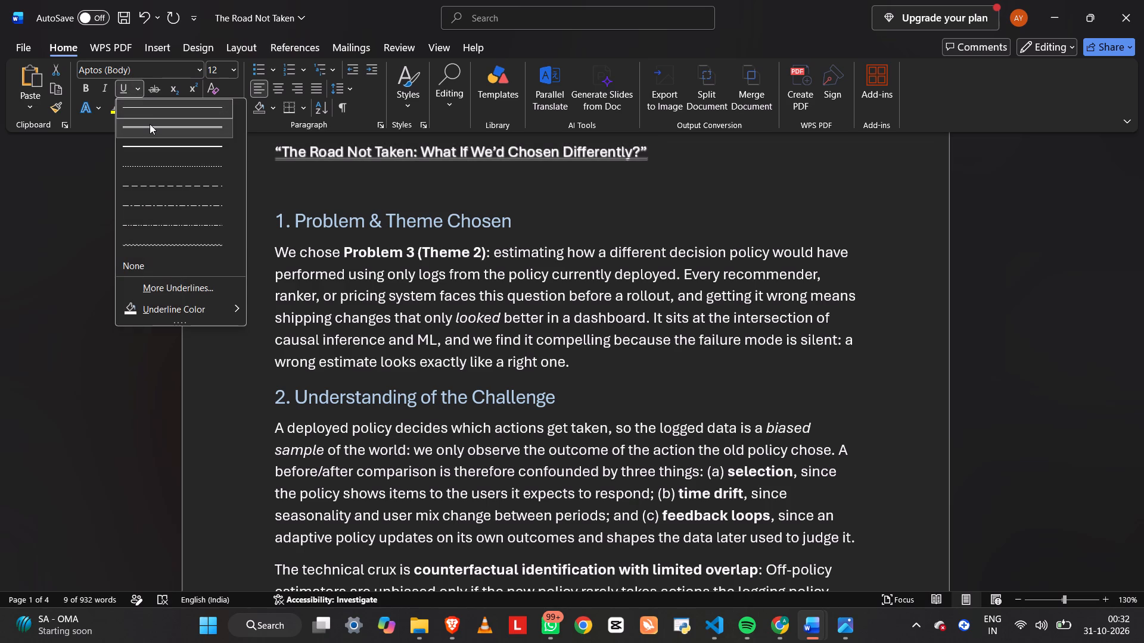
{"action": "left_click", "coordinate": [150, 124]}
{"action": "left_click", "coordinate": [313, 182]}
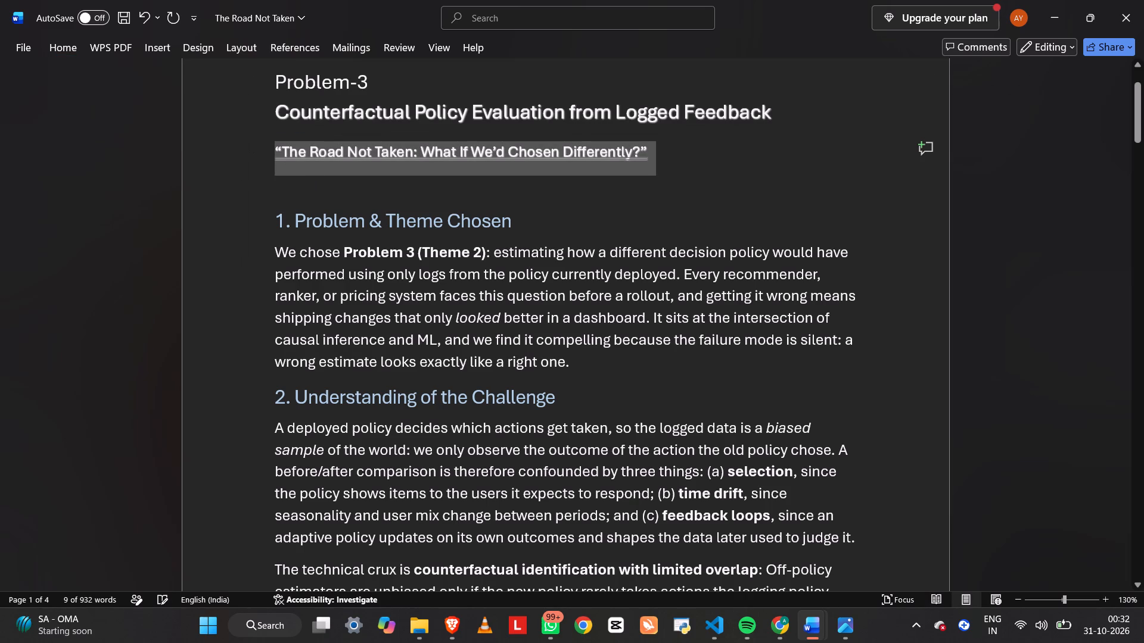
Apply a single underline to the heading 1 text "Problem & Theme Chosen", leaving out its number.
{"action": "scroll", "coordinate": [333, 233], "scroll_direction": "up", "scroll_amount": 2}
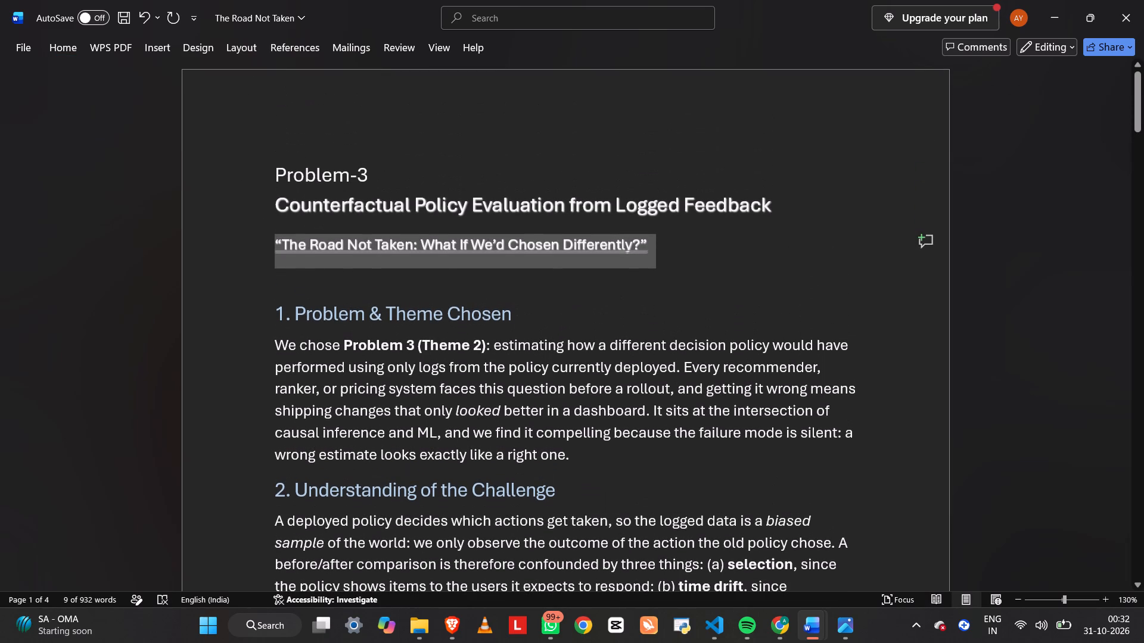
{"action": "left_click", "coordinate": [358, 208]}
{"action": "left_click_drag", "start_coordinate": [294, 317], "coordinate": [394, 313]}
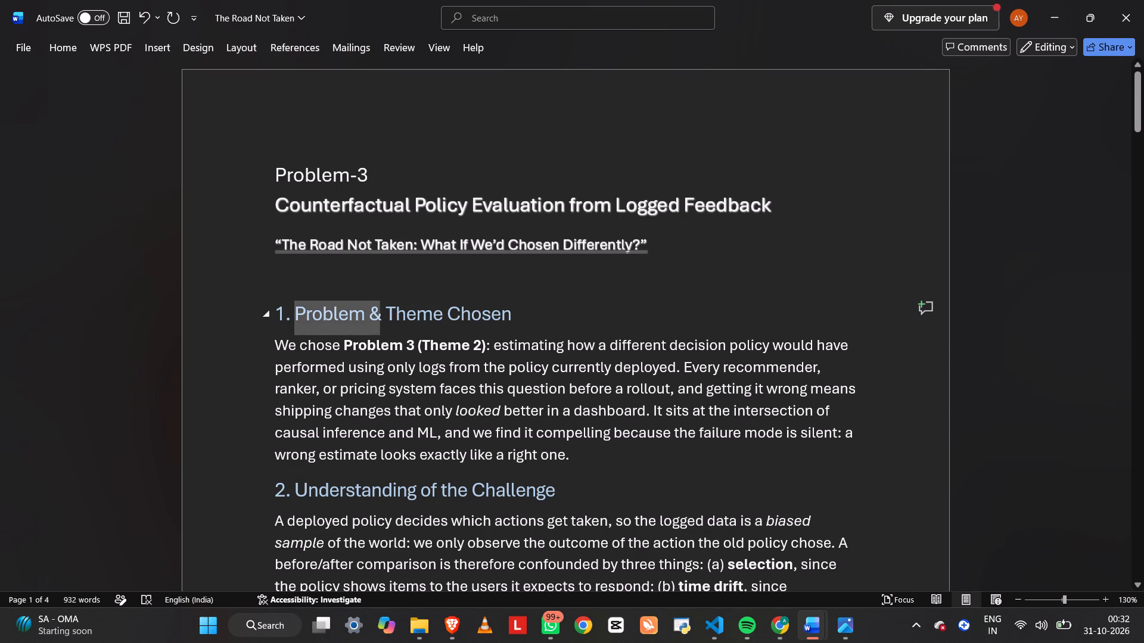
{"action": "left_click_drag", "start_coordinate": [394, 313], "coordinate": [510, 317]}
{"action": "left_click", "coordinate": [60, 50]}
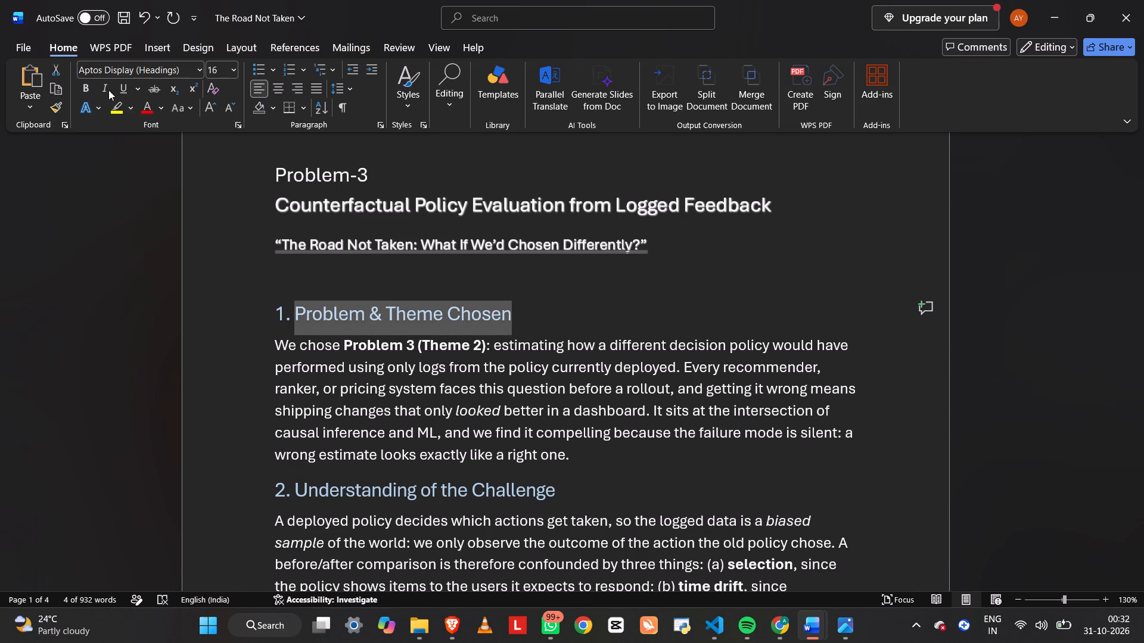
{"action": "left_click", "coordinate": [136, 86]}
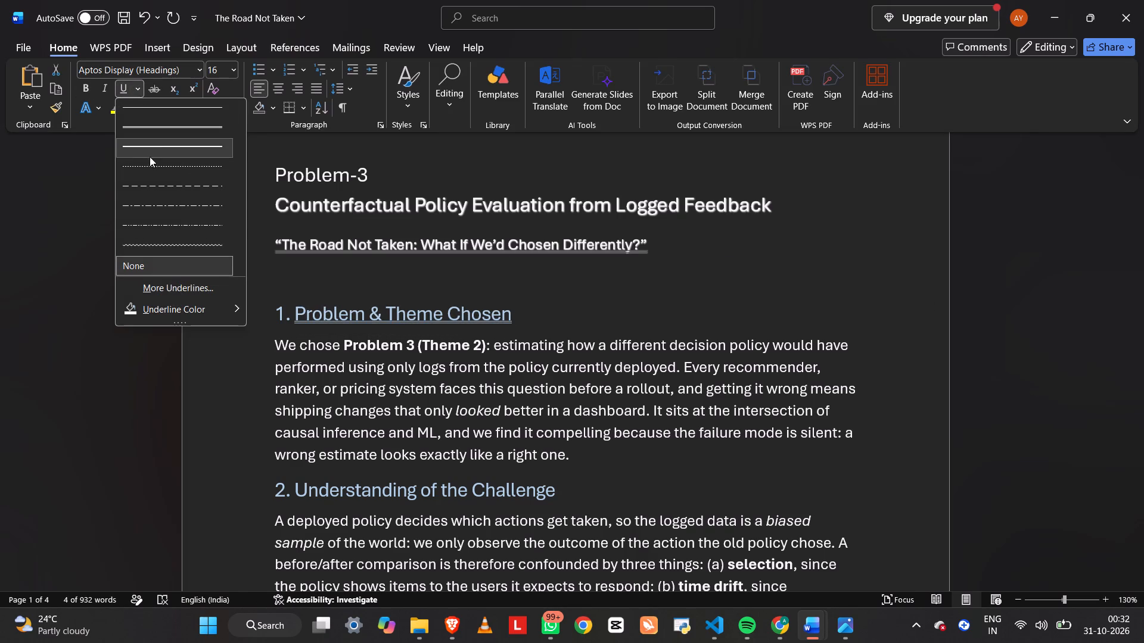
{"action": "left_click", "coordinate": [145, 111]}
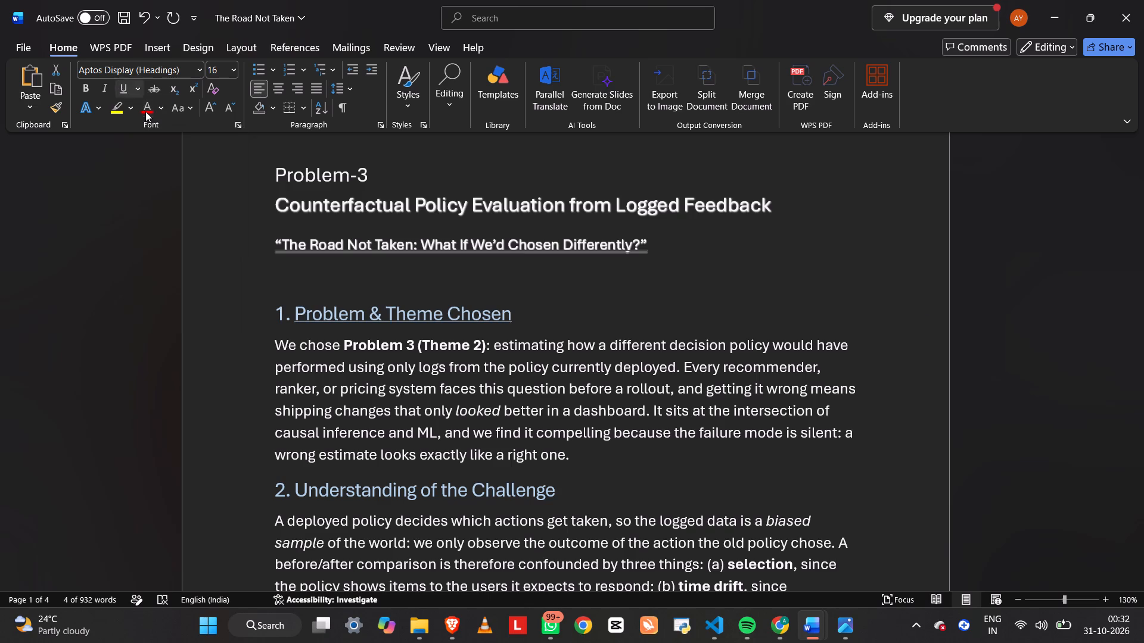
Apply a single underline to the heading 2 text "Understanding of the Challenge", leaving out its number.
{"action": "scroll", "coordinate": [289, 228], "scroll_direction": "down", "scroll_amount": 2}
{"action": "left_click_drag", "start_coordinate": [289, 394], "coordinate": [293, 394]}
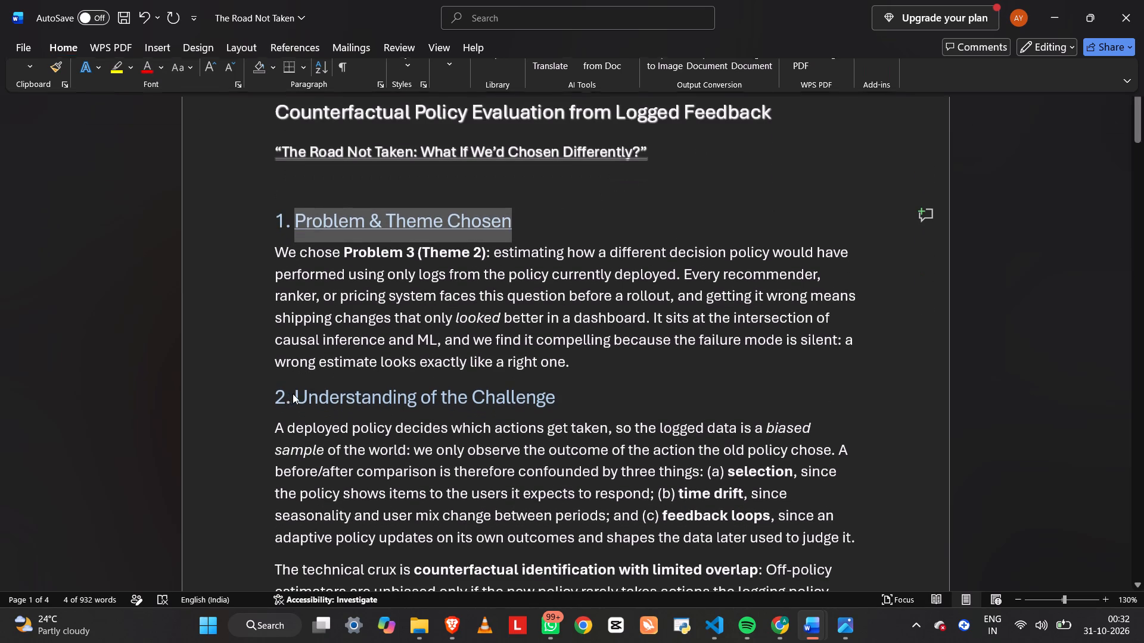
{"action": "left_click_drag", "start_coordinate": [293, 394], "coordinate": [411, 392]}
{"action": "left_click_drag", "start_coordinate": [559, 398], "coordinate": [330, 386]}
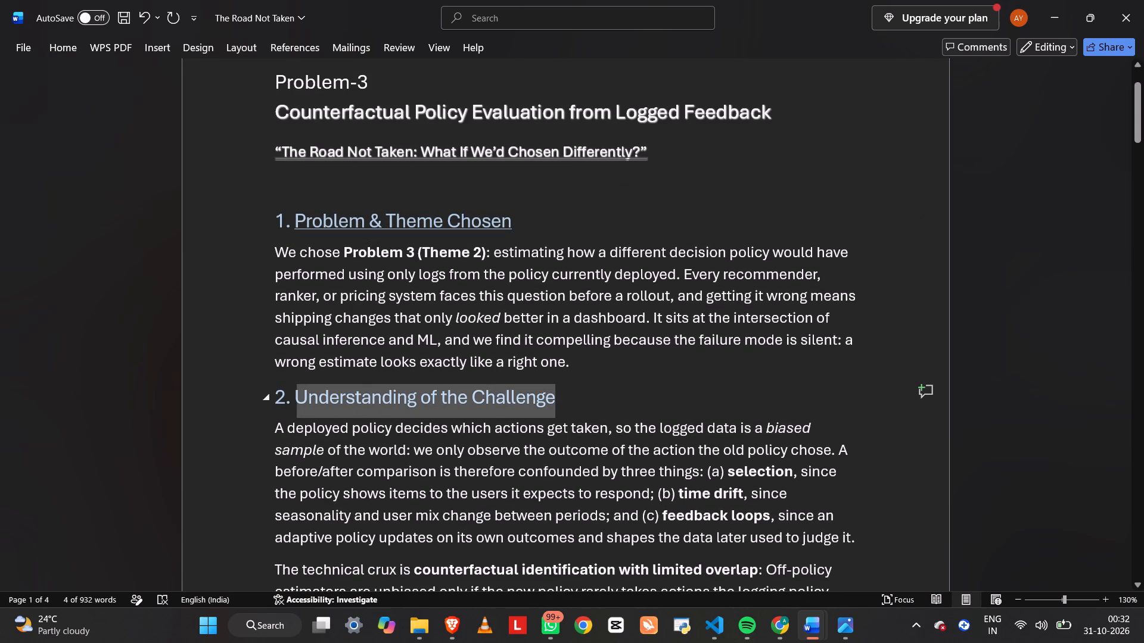
{"action": "left_click_drag", "start_coordinate": [330, 386], "coordinate": [321, 380]}
{"action": "left_click", "coordinate": [69, 50]}
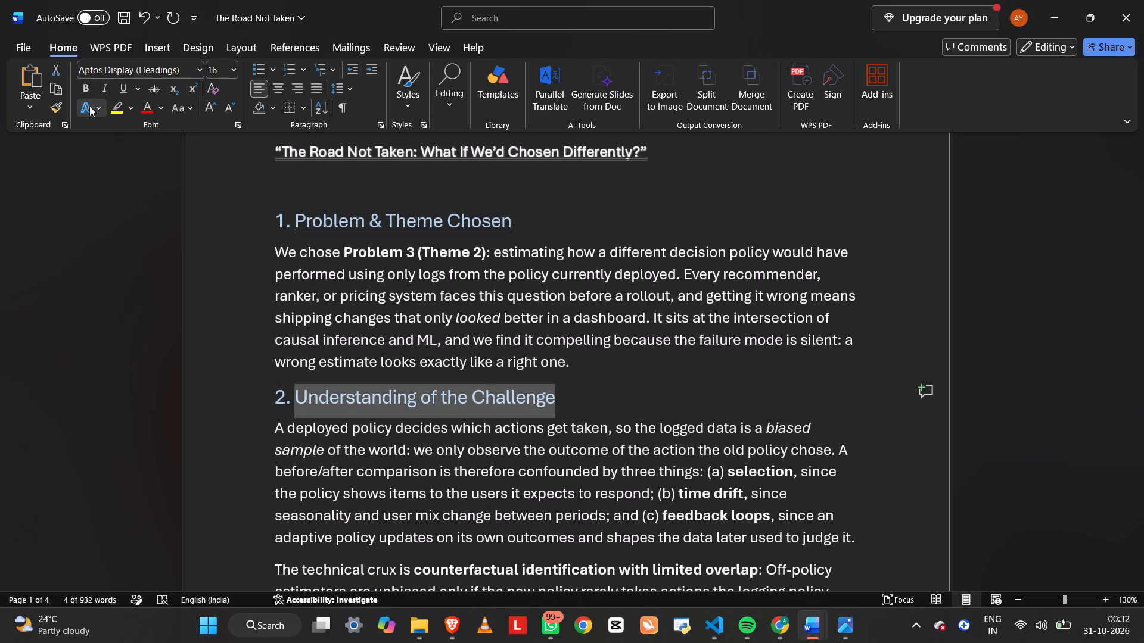
{"action": "left_click", "coordinate": [135, 89]}
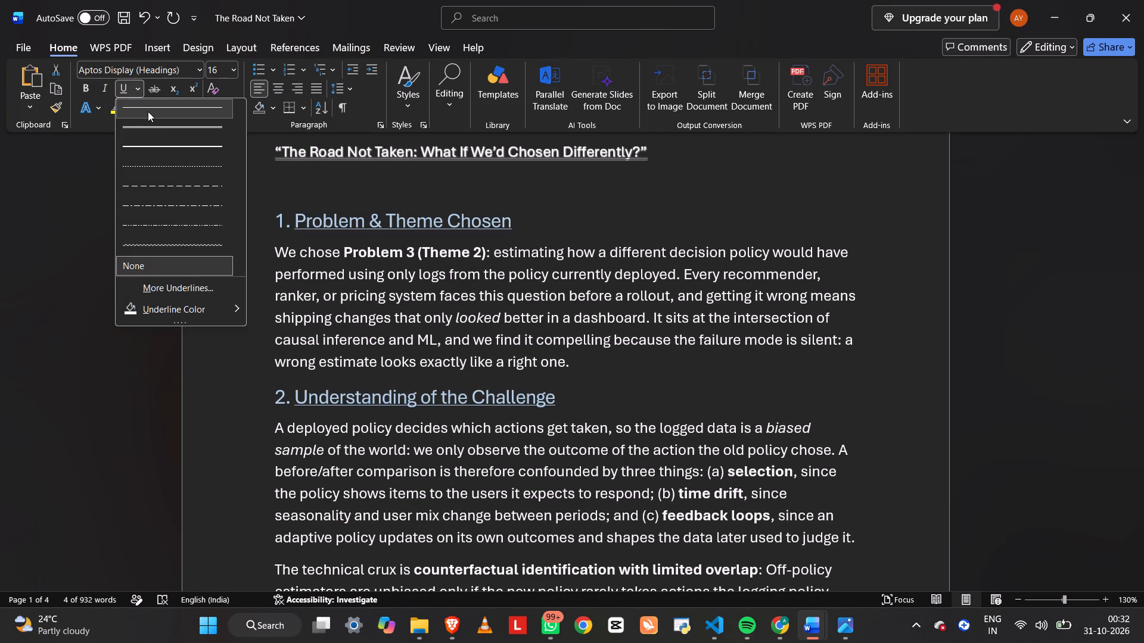
{"action": "left_click", "coordinate": [148, 111]}
Apply a single underline to the heading 3 text "Proposed Approach", leaving out its number.
{"action": "scroll", "coordinate": [353, 239], "scroll_direction": "down", "scroll_amount": 9}
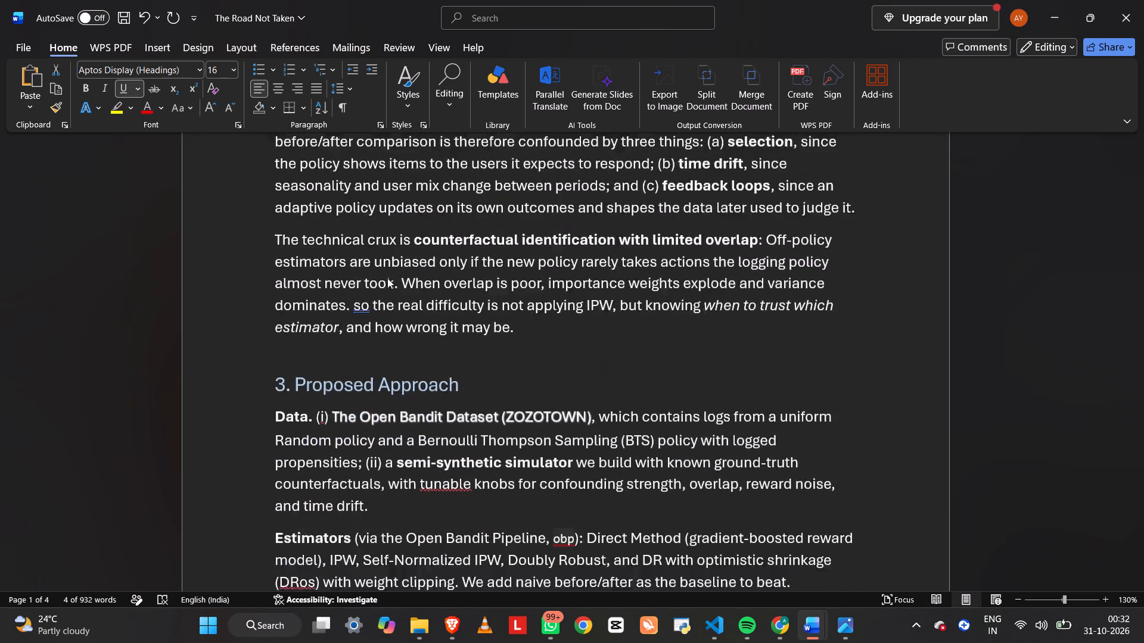
{"action": "left_click_drag", "start_coordinate": [460, 298], "coordinate": [349, 292]}
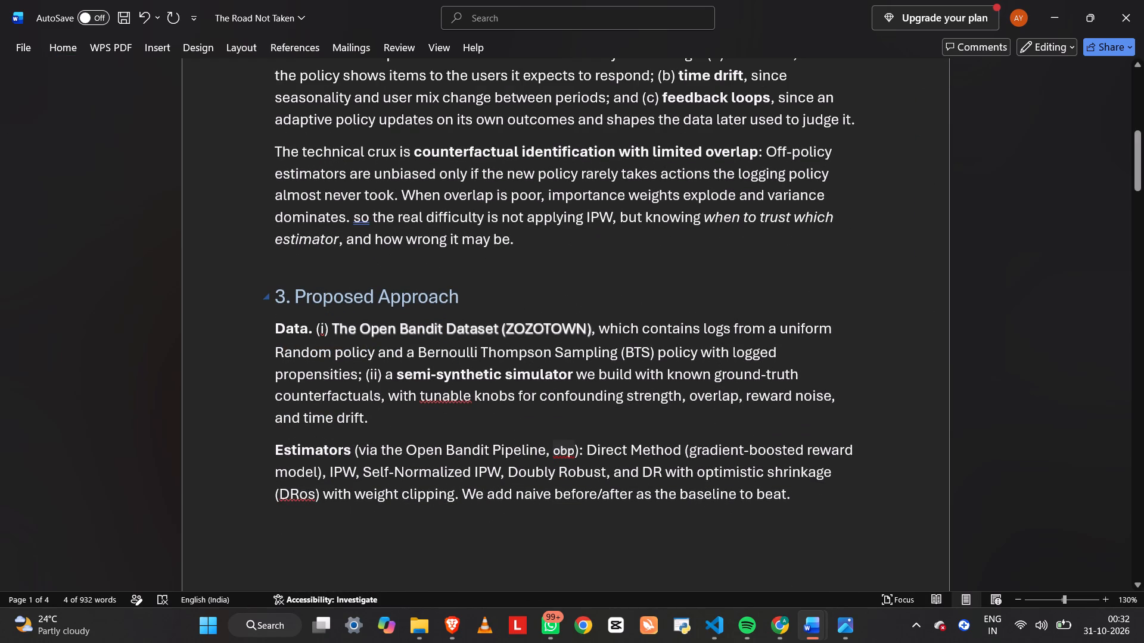
{"action": "left_click_drag", "start_coordinate": [296, 299], "coordinate": [307, 299]}
{"action": "left_click_drag", "start_coordinate": [307, 299], "coordinate": [457, 294]}
{"action": "left_click", "coordinate": [75, 48]}
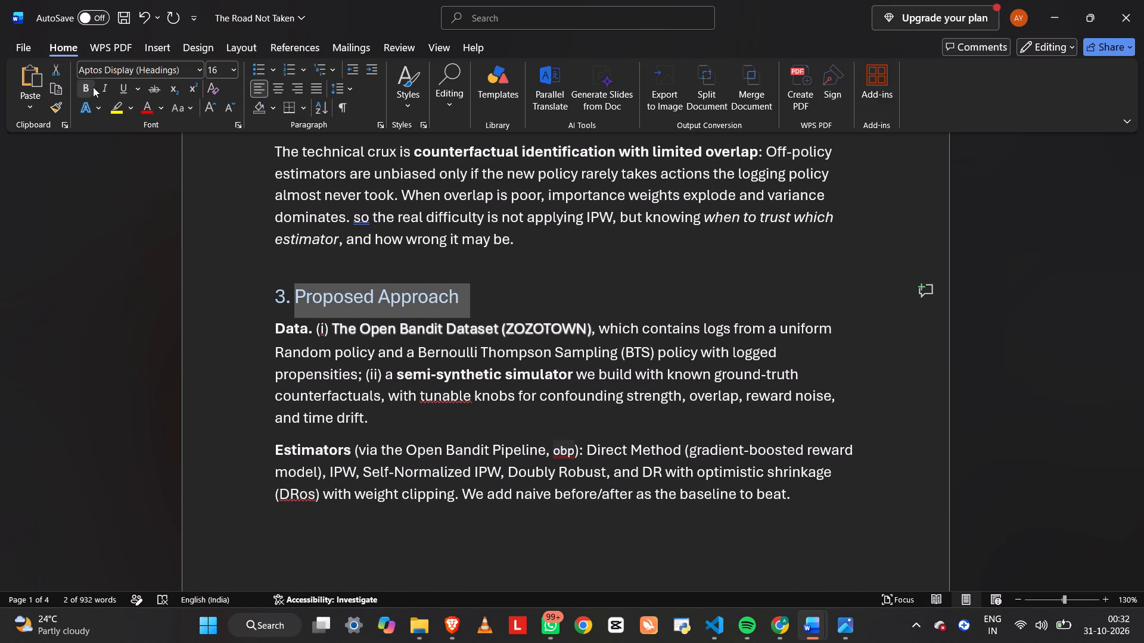
{"action": "left_click", "coordinate": [136, 91]}
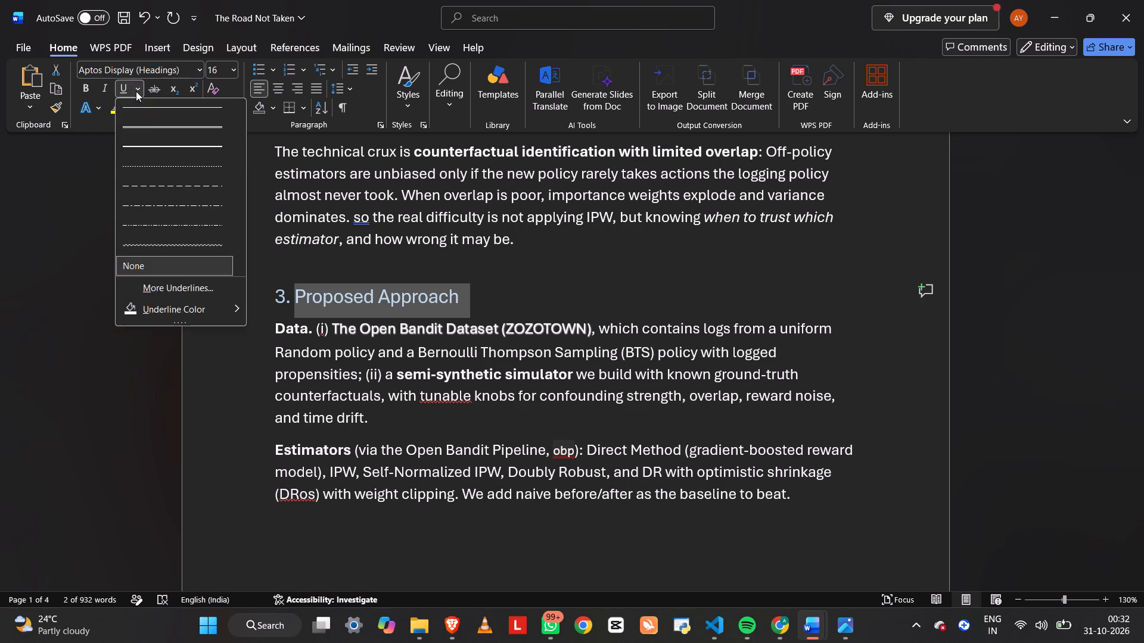
{"action": "left_click", "coordinate": [142, 108]}
Apply a single underline to the heading 4 text "Minimum Viable Scope", leaving out its number.
{"action": "scroll", "coordinate": [241, 199], "scroll_direction": "down", "scroll_amount": 11}
{"action": "scroll", "coordinate": [296, 274], "scroll_direction": "down", "scroll_amount": 5}
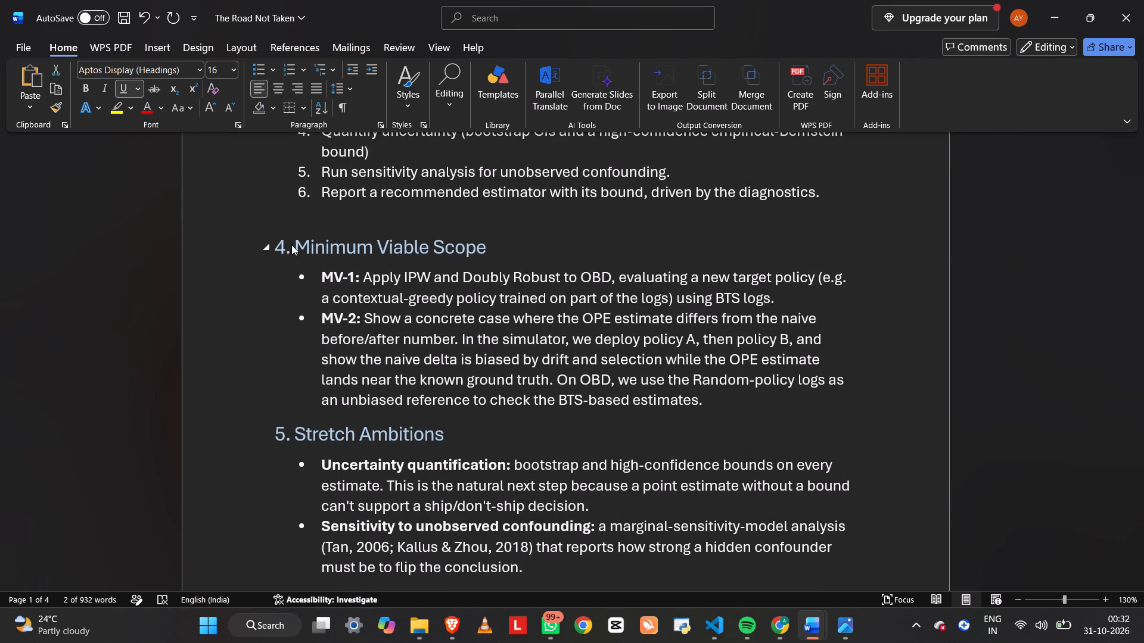
{"action": "left_click_drag", "start_coordinate": [486, 249], "coordinate": [409, 242]}
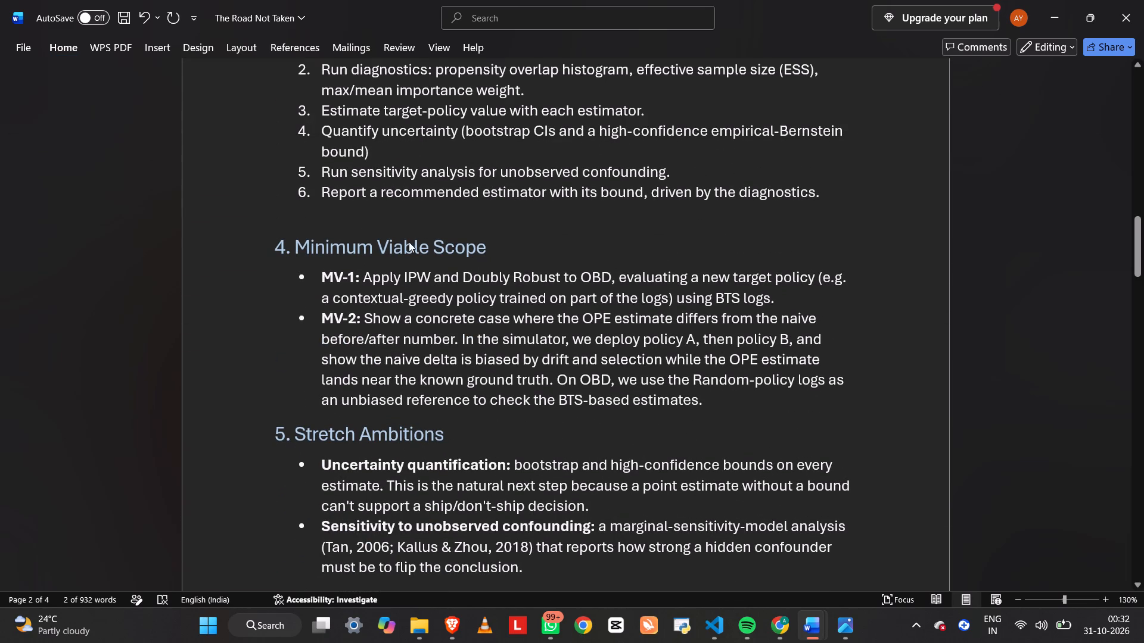
{"action": "left_click_drag", "start_coordinate": [409, 242], "coordinate": [383, 239]}
{"action": "left_click_drag", "start_coordinate": [295, 251], "coordinate": [491, 248]}
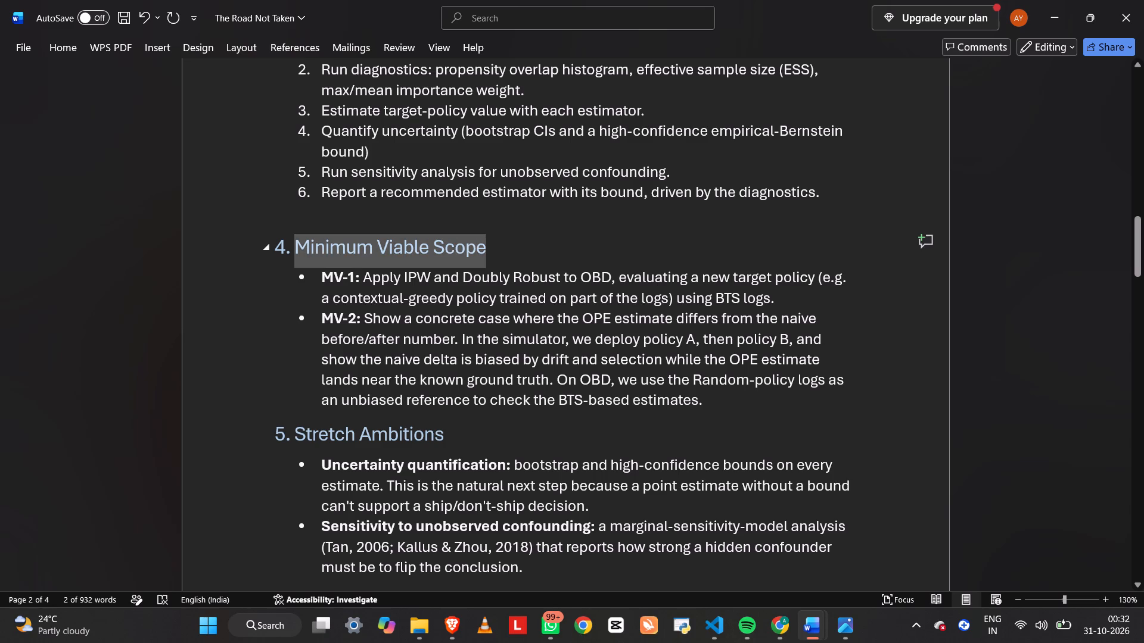
{"action": "left_click_drag", "start_coordinate": [491, 248], "coordinate": [473, 240]}
{"action": "left_click", "coordinate": [66, 50]}
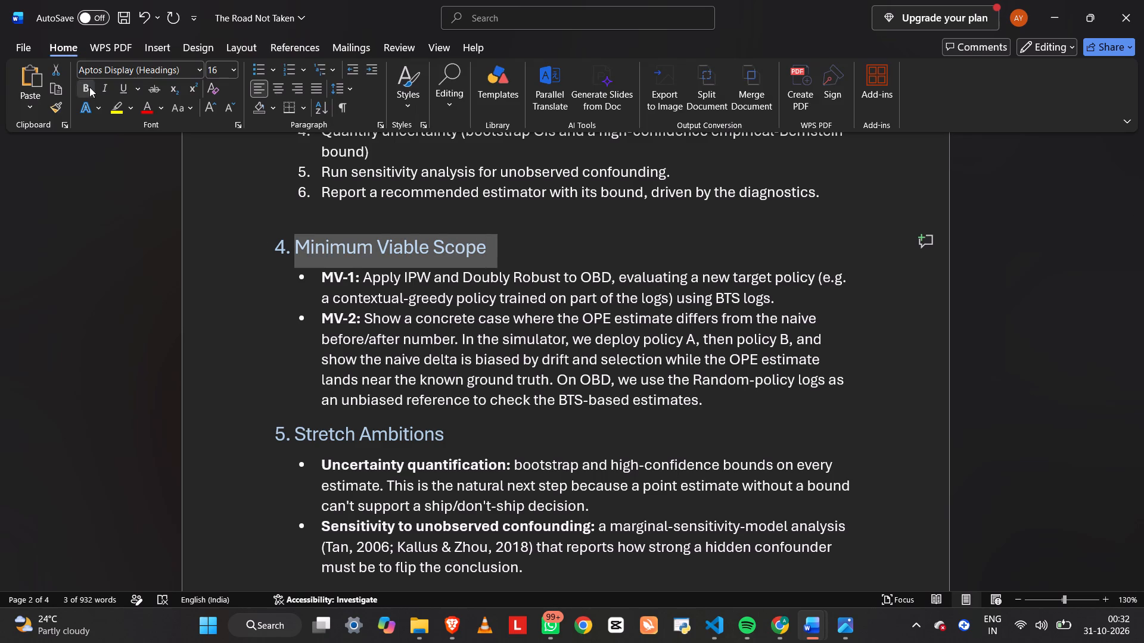
{"action": "left_click", "coordinate": [144, 89]}
{"action": "left_click", "coordinate": [148, 108]}
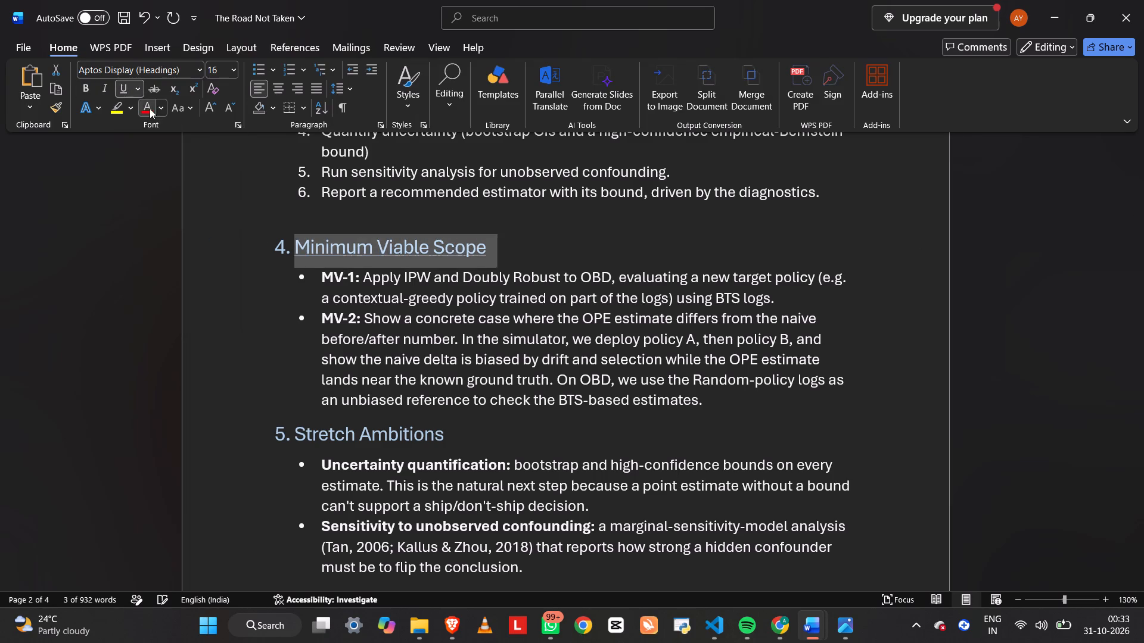
Apply a single underline to the heading 5 text "Stretch Ambitions", leaving out its number.
{"action": "scroll", "coordinate": [261, 190], "scroll_direction": "down", "scroll_amount": 4}
{"action": "left_click", "coordinate": [301, 251]}
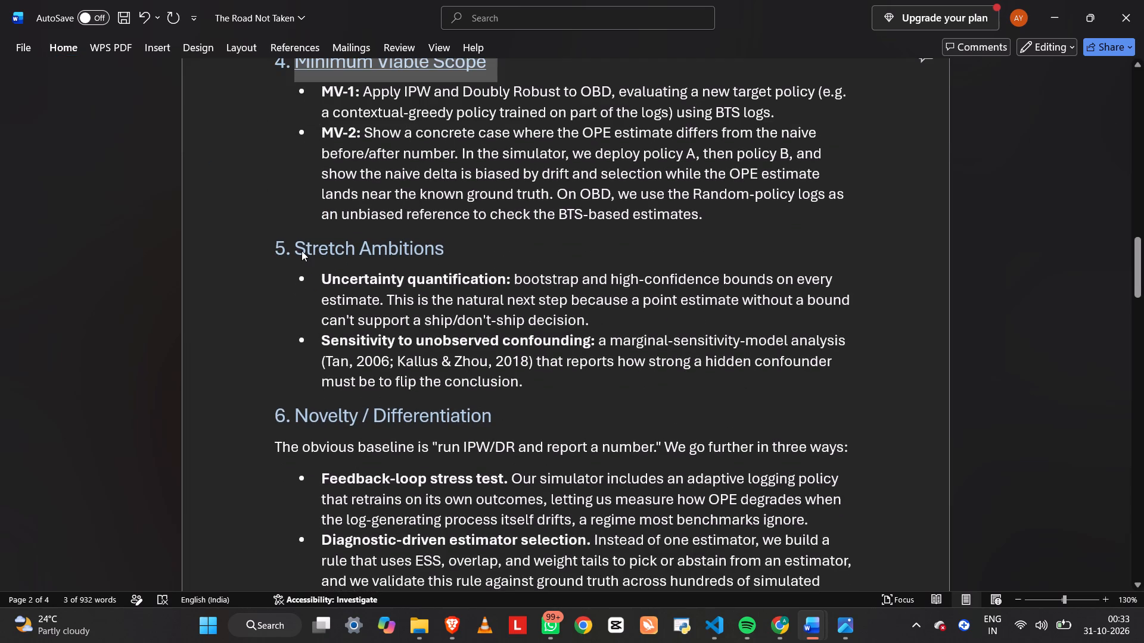
{"action": "left_click_drag", "start_coordinate": [291, 251], "coordinate": [461, 248]}
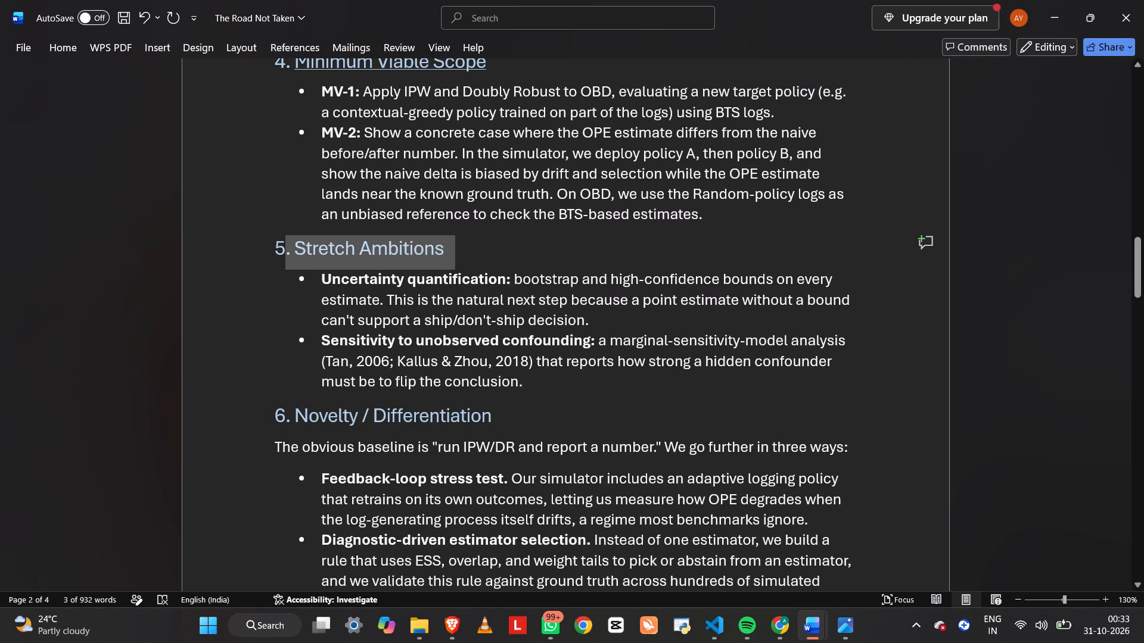
{"action": "left_click_drag", "start_coordinate": [492, 253], "coordinate": [481, 252]}
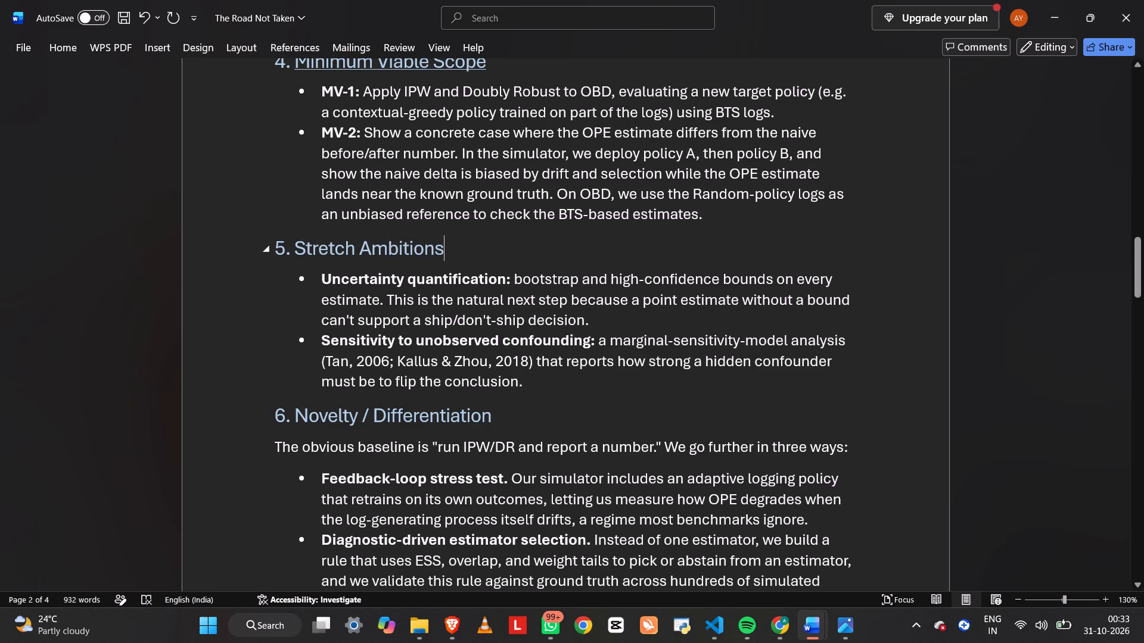
{"action": "left_click_drag", "start_coordinate": [294, 247], "coordinate": [447, 242]}
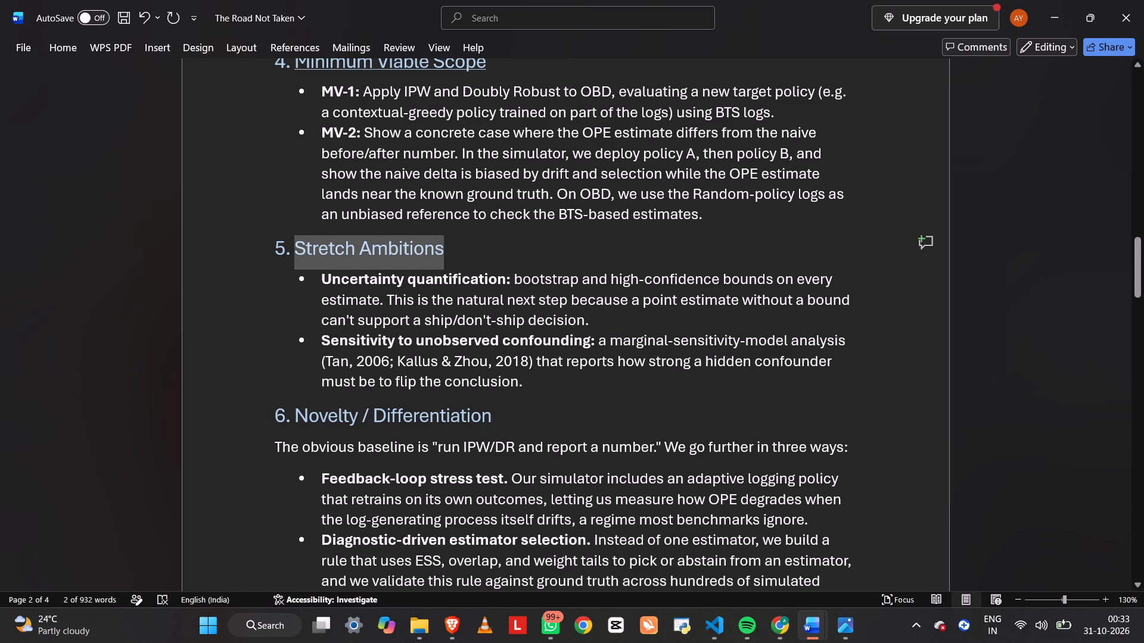
{"action": "left_click", "coordinate": [71, 52]}
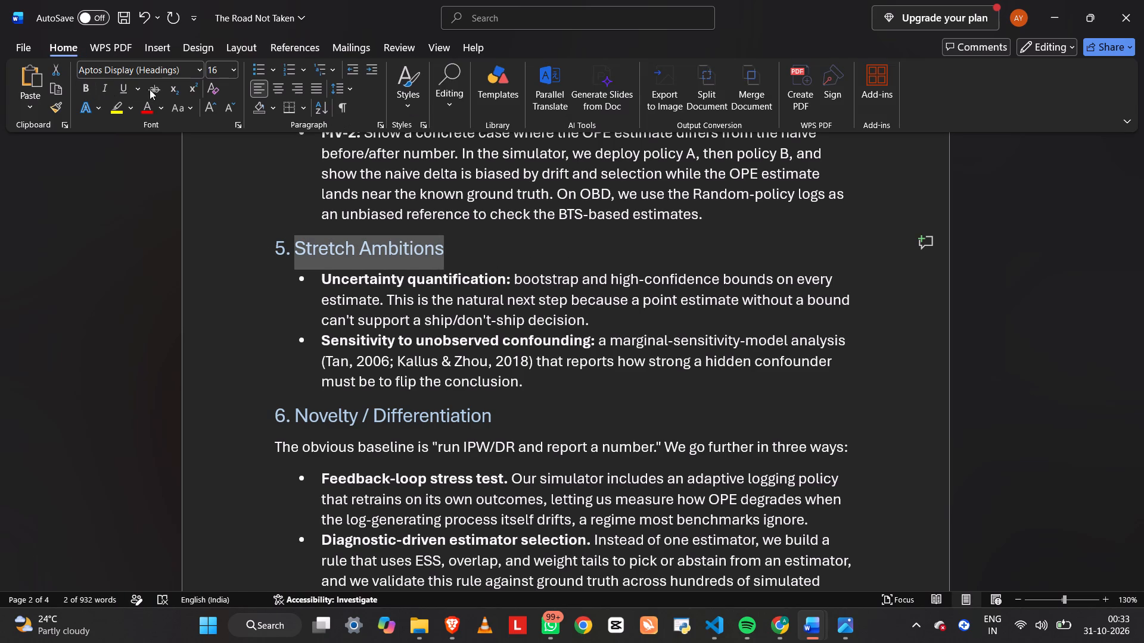
{"action": "left_click", "coordinate": [141, 89]}
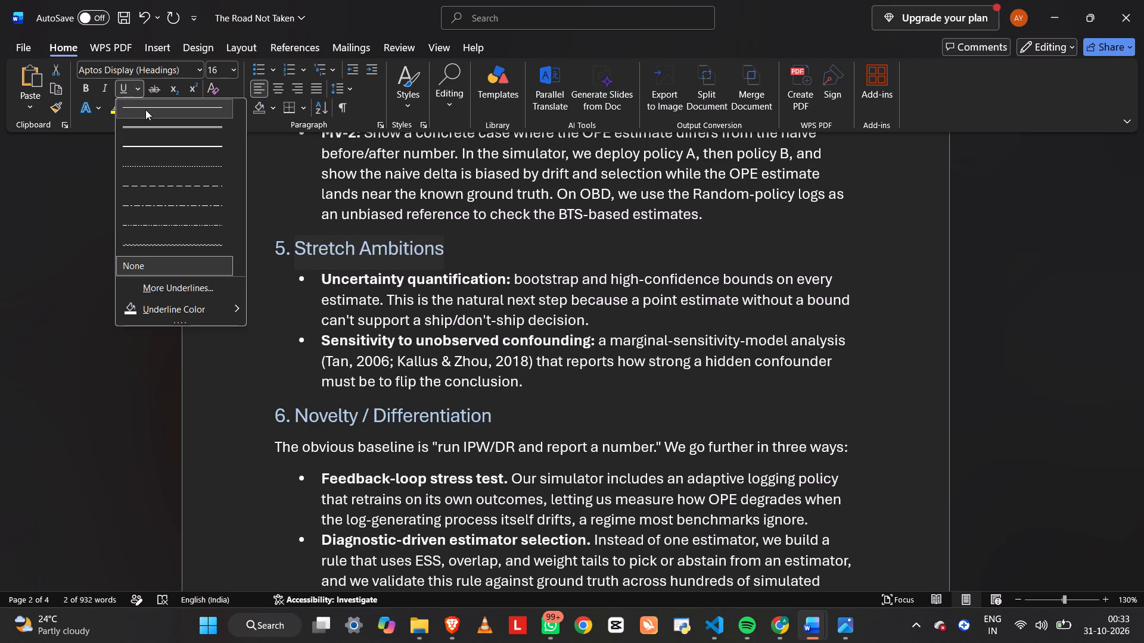
{"action": "left_click", "coordinate": [145, 109]}
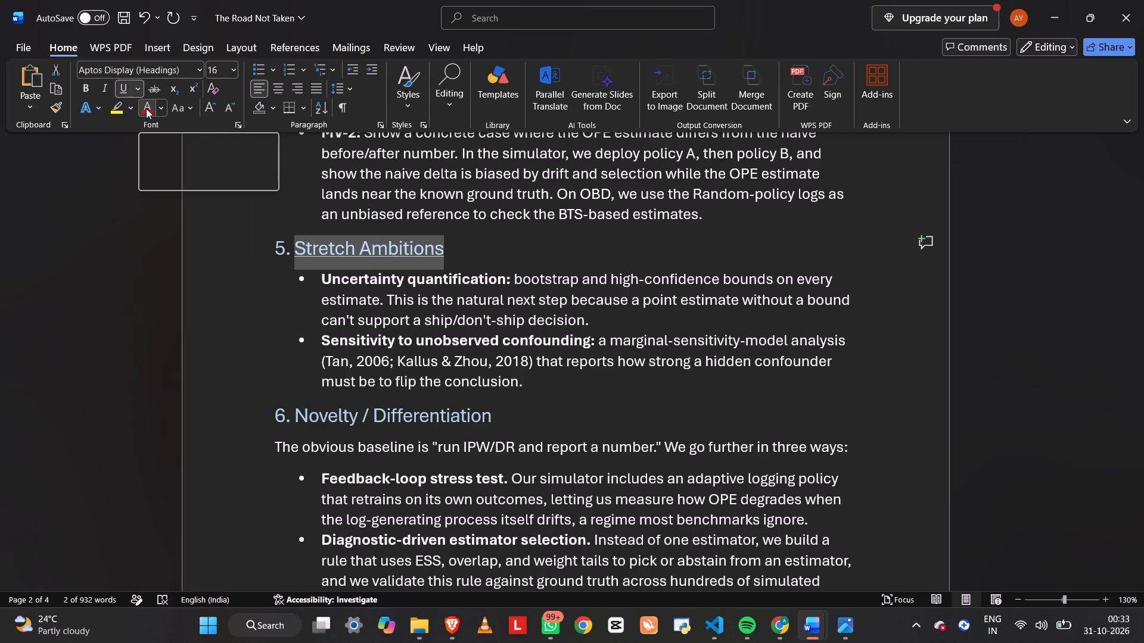
Apply a single underline to the heading 6 text "Novelty / Differentiation", leaving out its number.
{"action": "scroll", "coordinate": [309, 156], "scroll_direction": "down", "scroll_amount": 4}
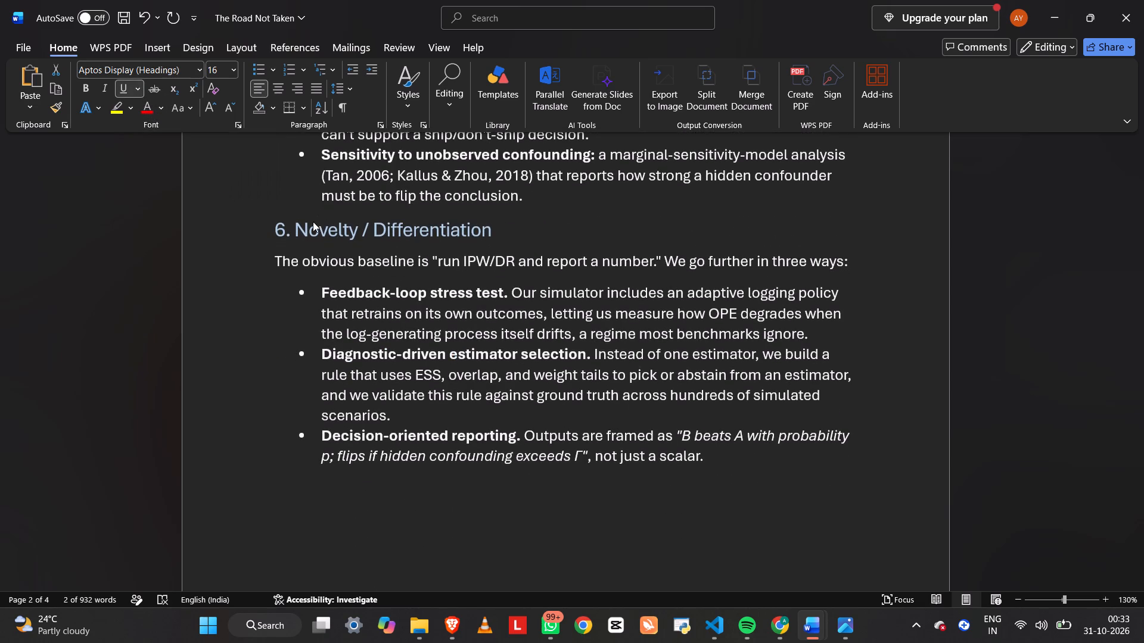
{"action": "left_click", "coordinate": [309, 226]}
{"action": "left_click_drag", "start_coordinate": [294, 230], "coordinate": [486, 225]}
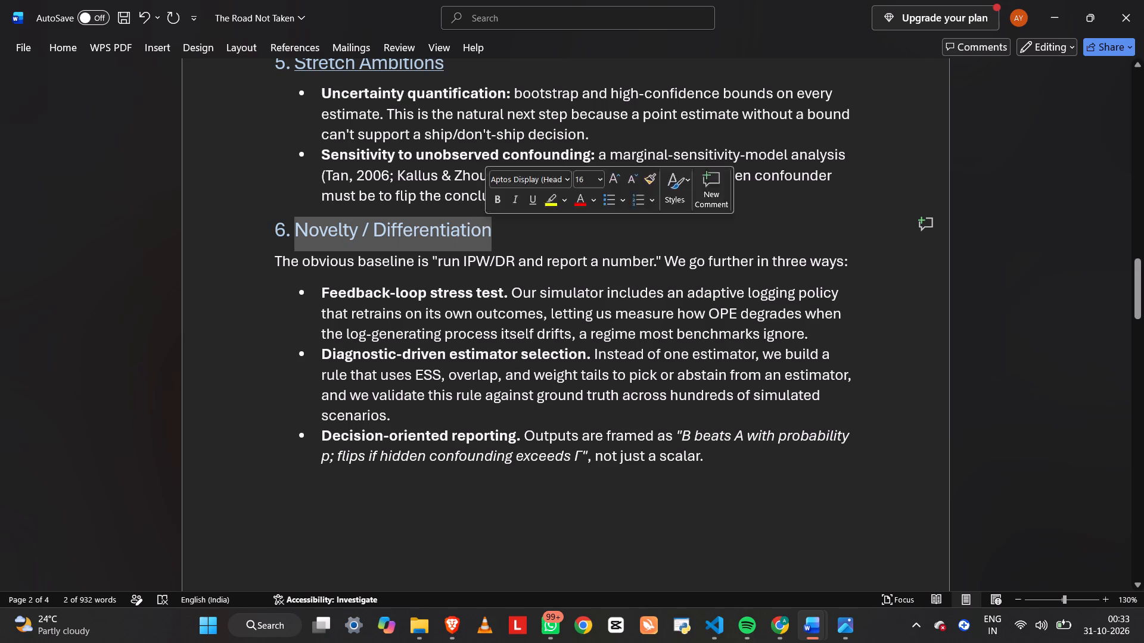
{"action": "left_click", "coordinate": [73, 49]}
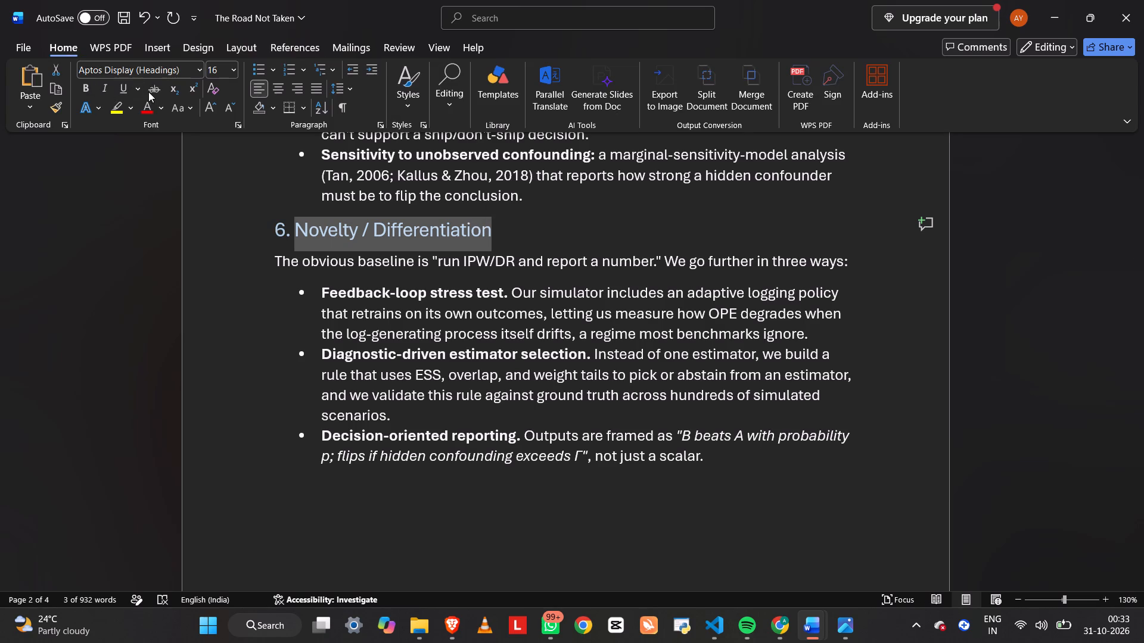
{"action": "left_click", "coordinate": [139, 92]}
{"action": "left_click", "coordinate": [145, 105]}
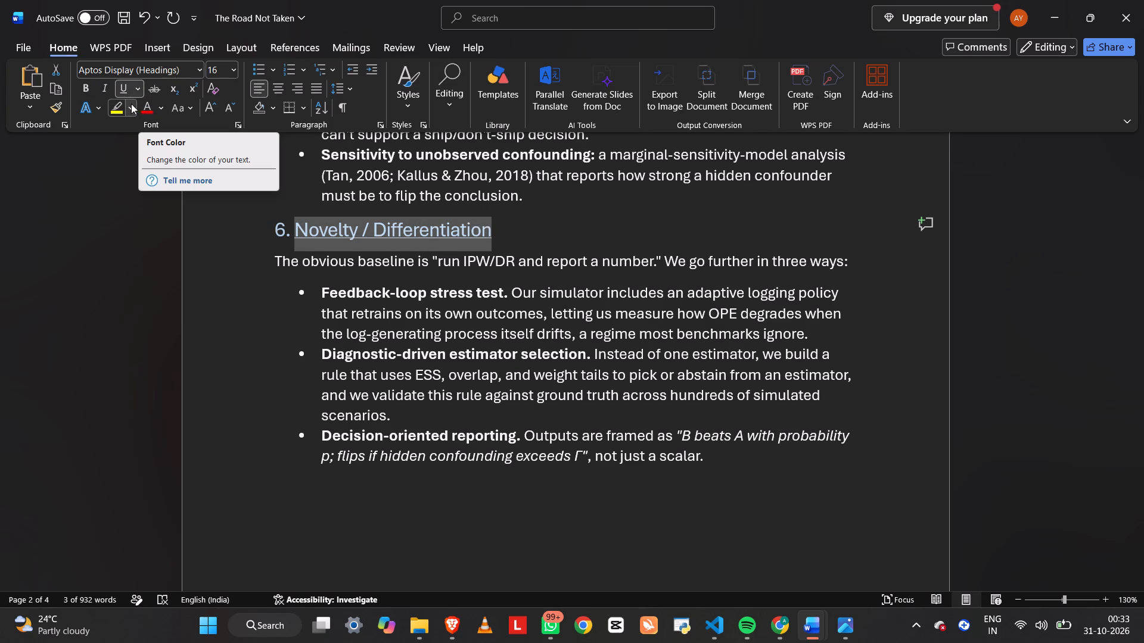
Apply a single underline to the heading 7 text "Evaluation Plan", leaving out its number.
{"action": "scroll", "coordinate": [197, 332], "scroll_direction": "down", "scroll_amount": 11}
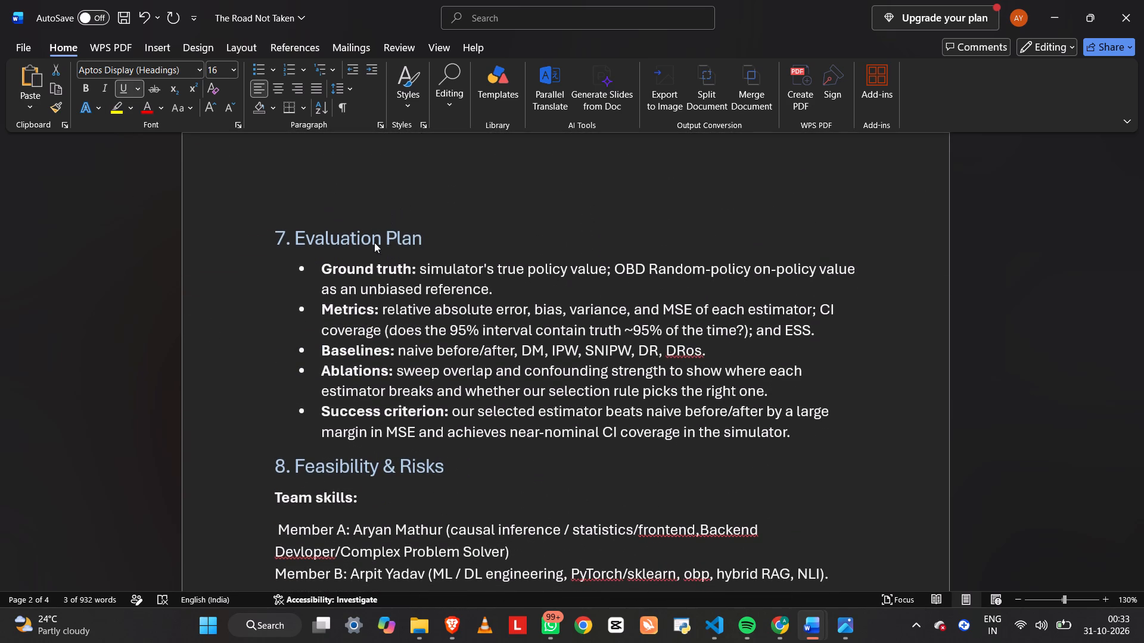
{"action": "left_click", "coordinate": [310, 250]}
{"action": "left_click_drag", "start_coordinate": [296, 236], "coordinate": [443, 229]}
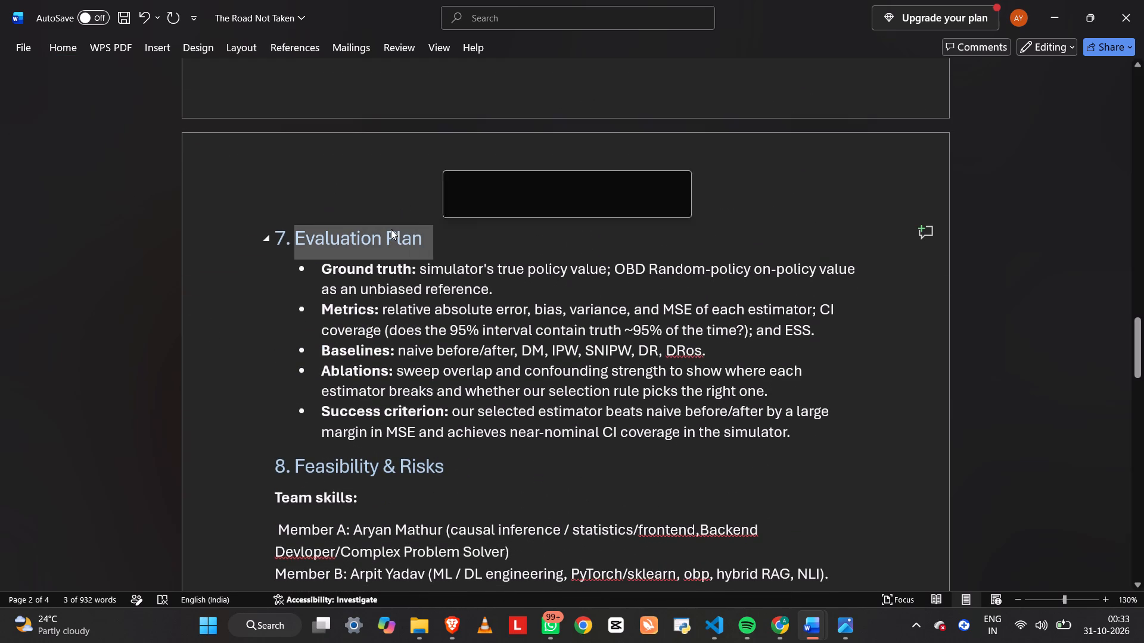
{"action": "left_click", "coordinate": [61, 45]}
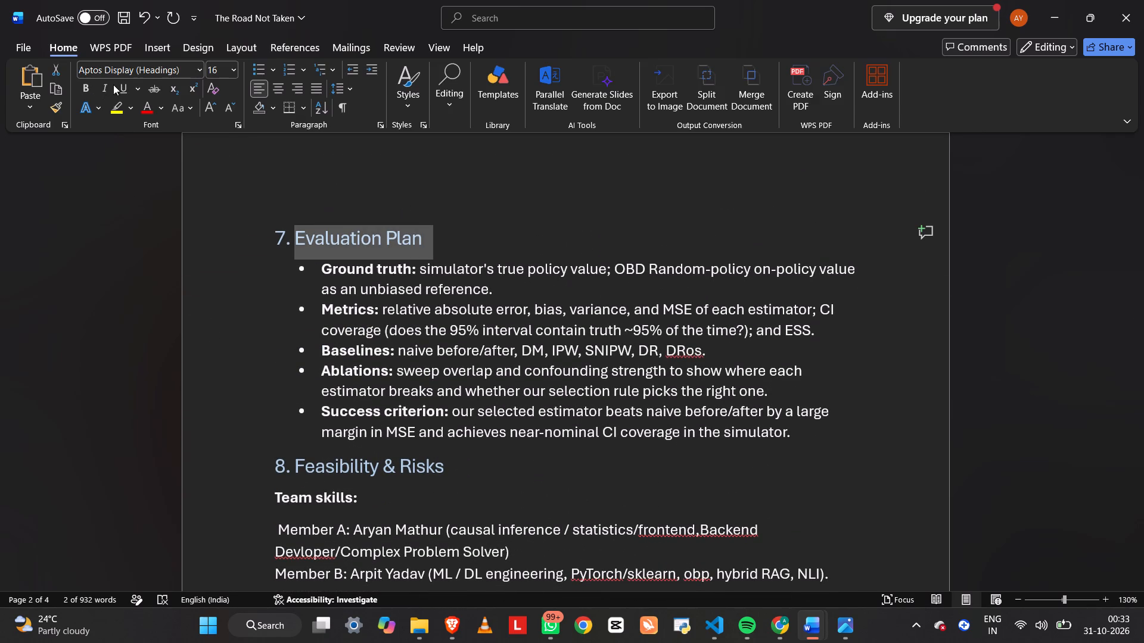
{"action": "left_click", "coordinate": [136, 83]}
{"action": "left_click", "coordinate": [142, 108]}
Apply a single underline to the heading 8 text "Feasibility & Risks", leaving out its number.
{"action": "scroll", "coordinate": [294, 243], "scroll_direction": "down", "scroll_amount": 4}
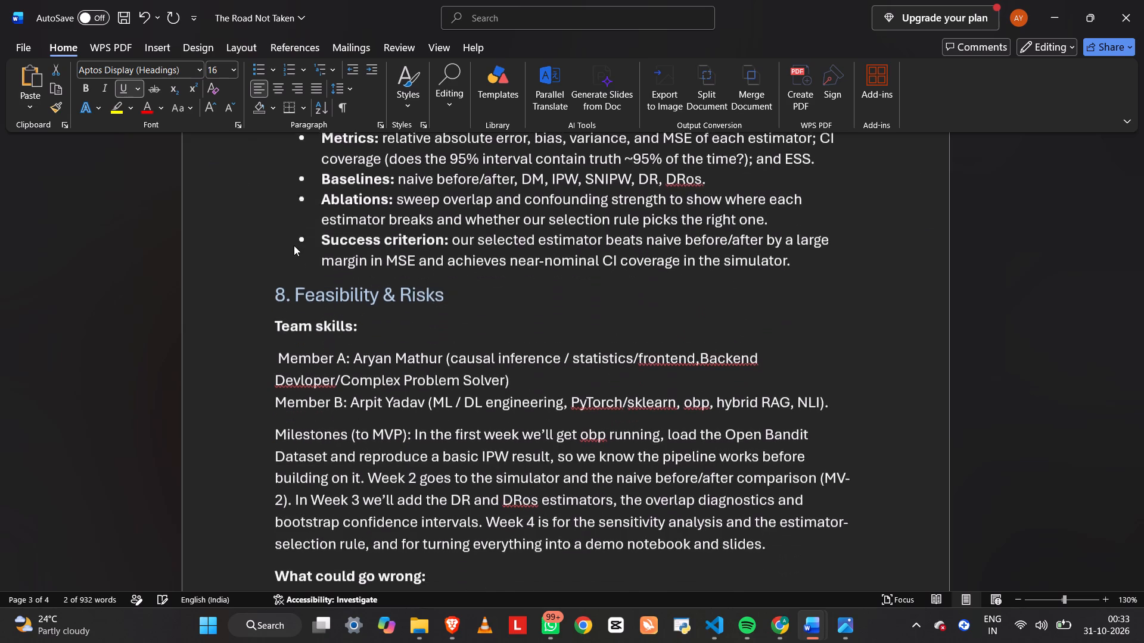
{"action": "left_click", "coordinate": [299, 281]}
{"action": "left_click_drag", "start_coordinate": [290, 279], "coordinate": [447, 276]}
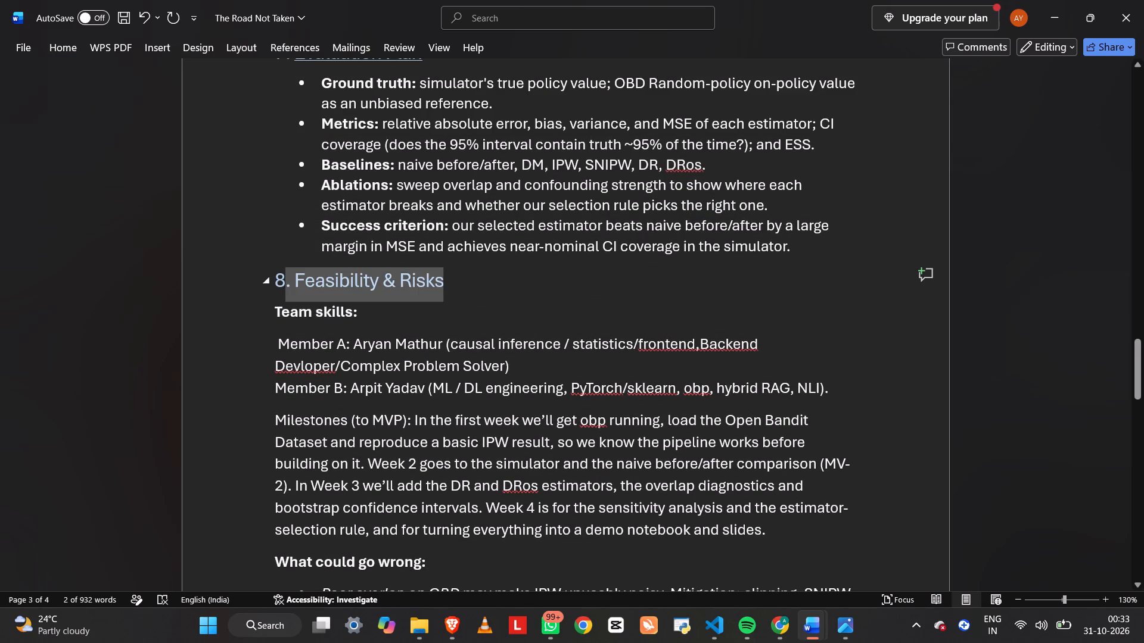
{"action": "left_click_drag", "start_coordinate": [447, 276], "coordinate": [449, 275]}
{"action": "left_click_drag", "start_coordinate": [384, 275], "coordinate": [368, 276]}
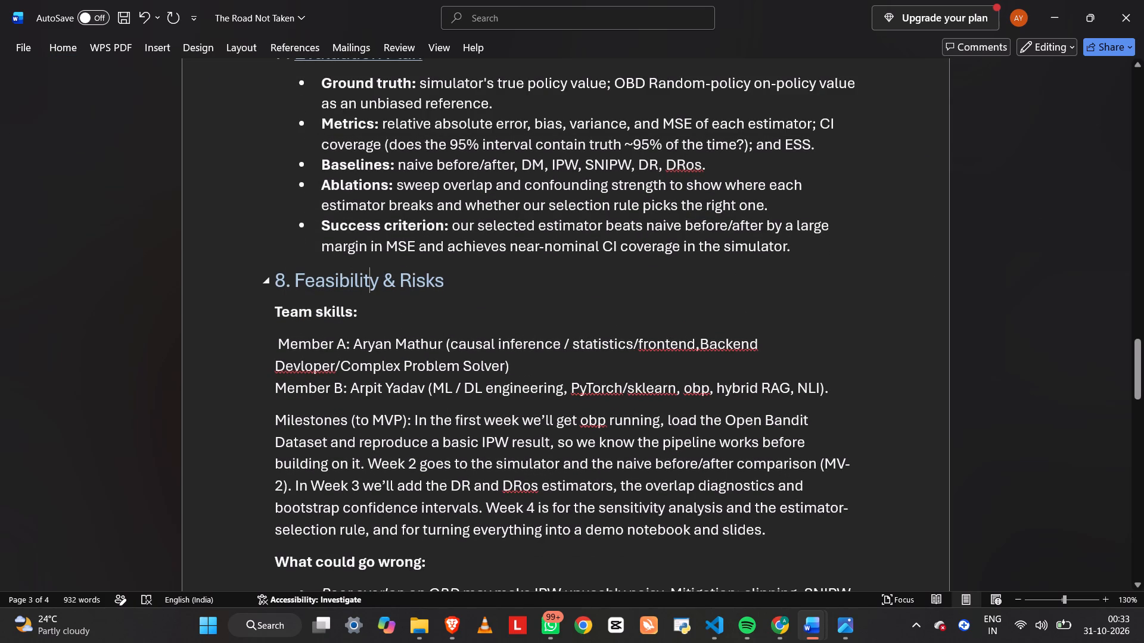
{"action": "left_click_drag", "start_coordinate": [295, 280], "coordinate": [429, 271]}
{"action": "left_click", "coordinate": [75, 45]}
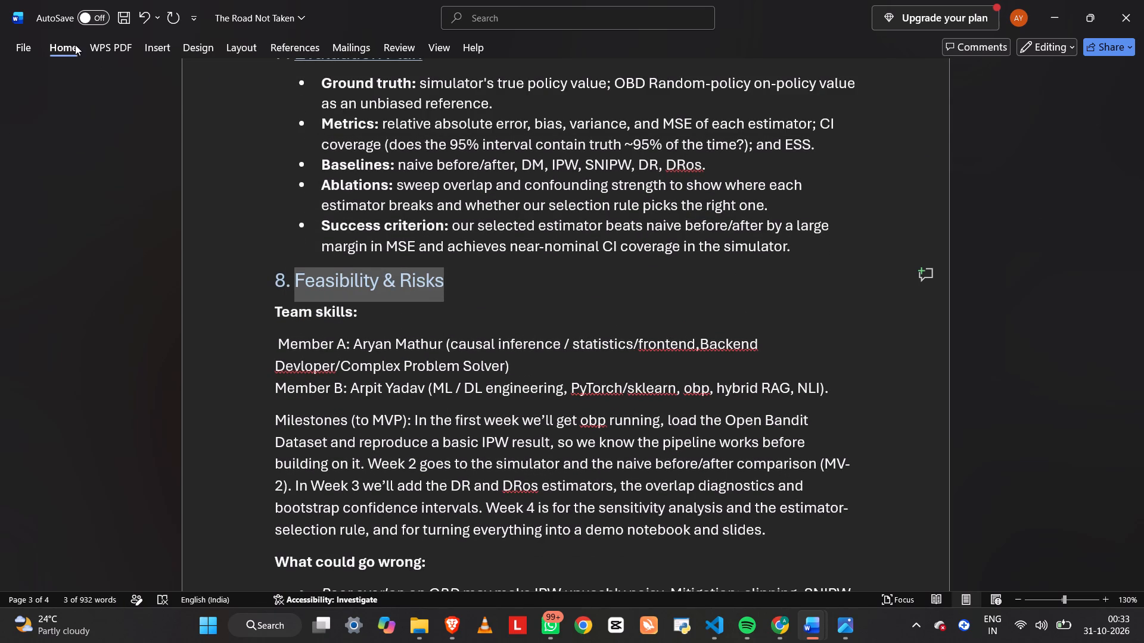
{"action": "left_click", "coordinate": [141, 89]}
{"action": "left_click", "coordinate": [152, 105]}
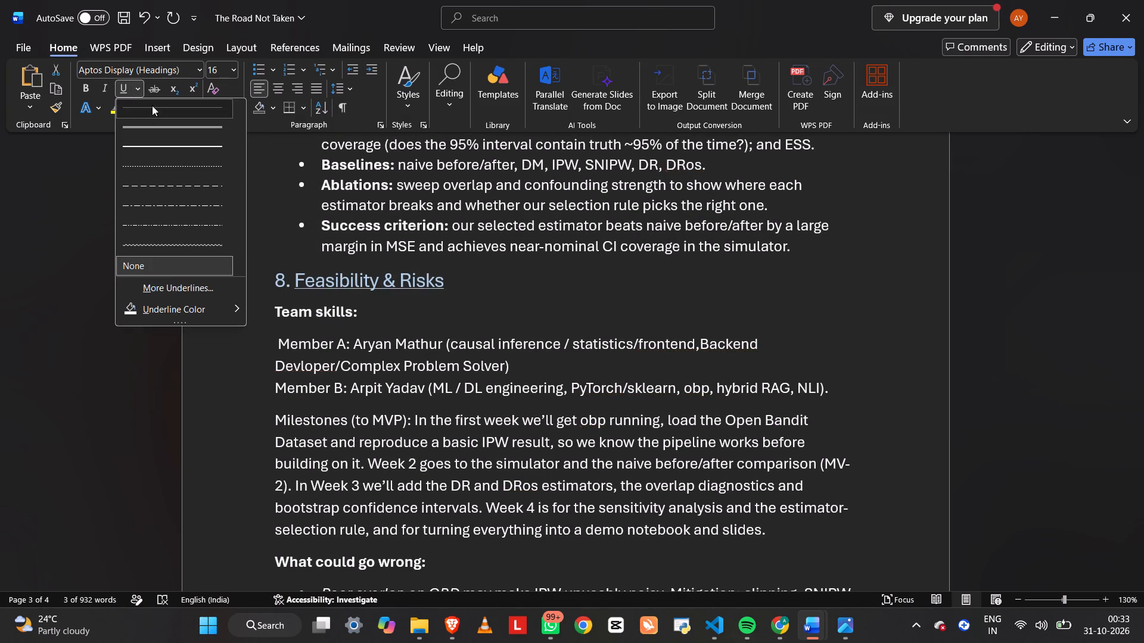
Apply a thick underline to the "Architecture" heading above the diagram on the last page.
{"action": "scroll", "coordinate": [417, 213], "scroll_direction": "down", "scroll_amount": 20}
{"action": "scroll", "coordinate": [417, 213], "scroll_direction": "down", "scroll_amount": 5}
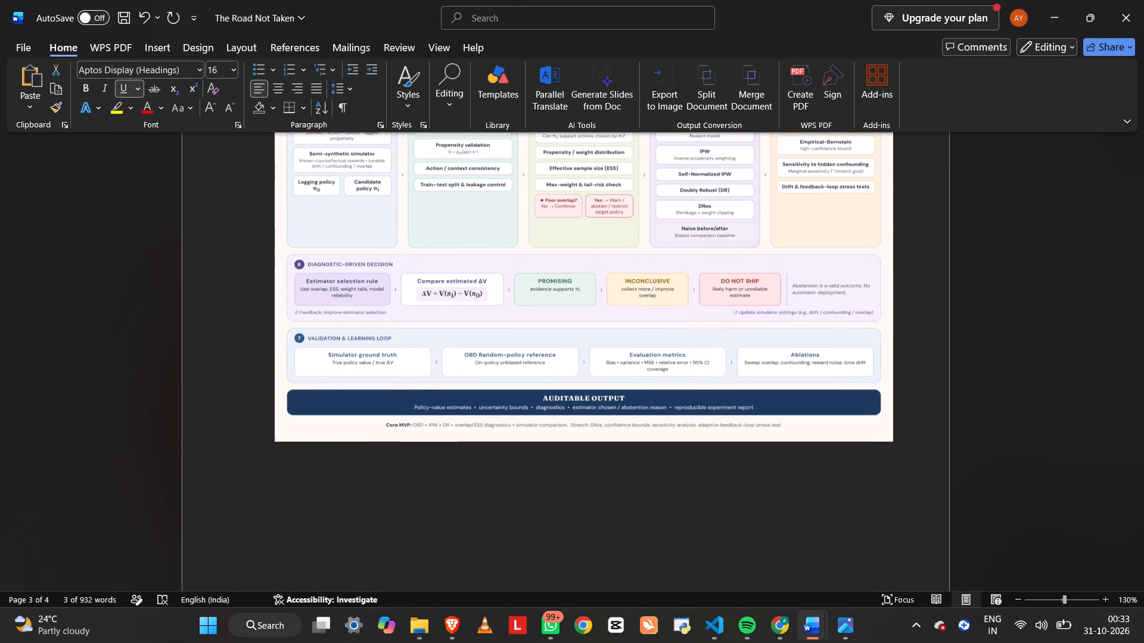
{"action": "scroll", "coordinate": [394, 229], "scroll_direction": "up", "scroll_amount": 4}
{"action": "left_click_drag", "start_coordinate": [267, 186], "coordinate": [390, 174]}
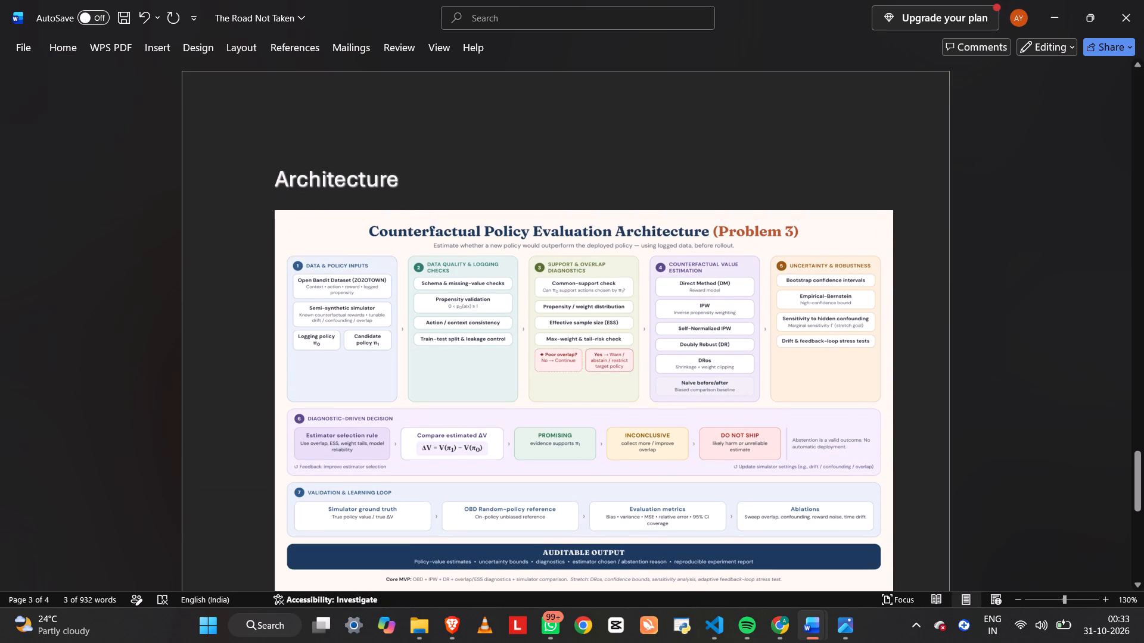
{"action": "left_click_drag", "start_coordinate": [416, 176], "coordinate": [259, 192]}
{"action": "left_click", "coordinate": [63, 43]}
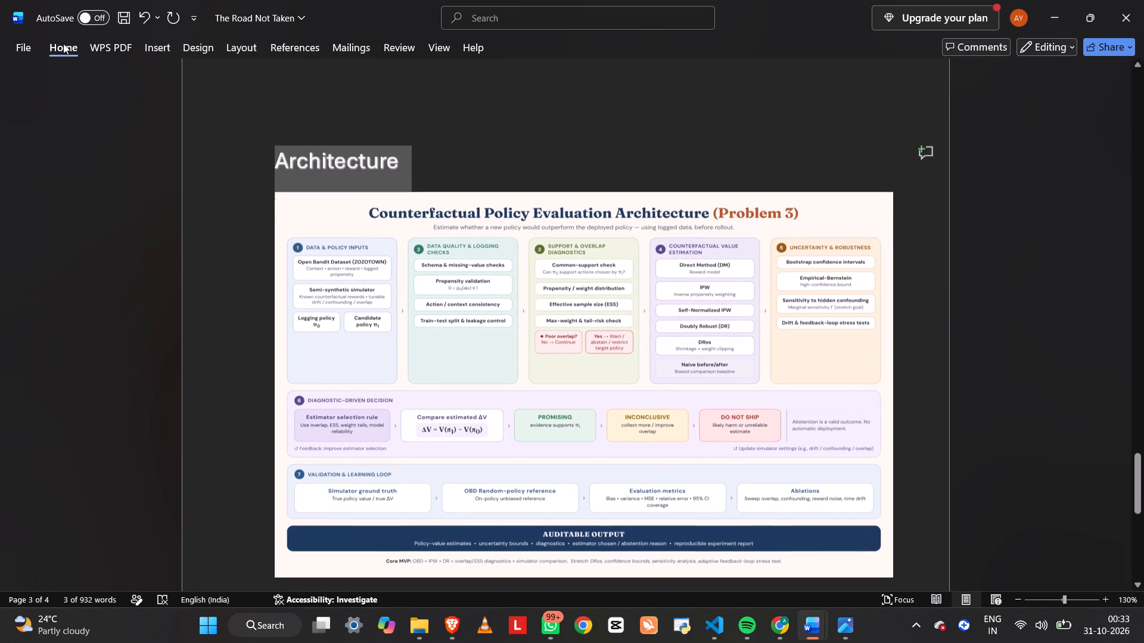
{"action": "left_click", "coordinate": [140, 90]}
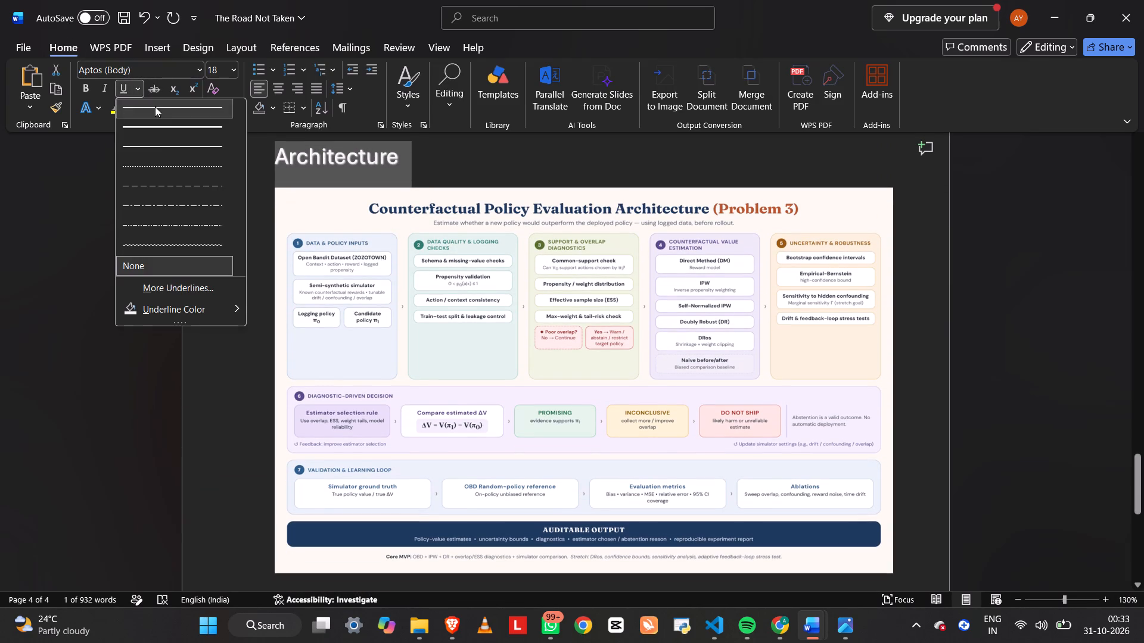
{"action": "left_click", "coordinate": [159, 145]}
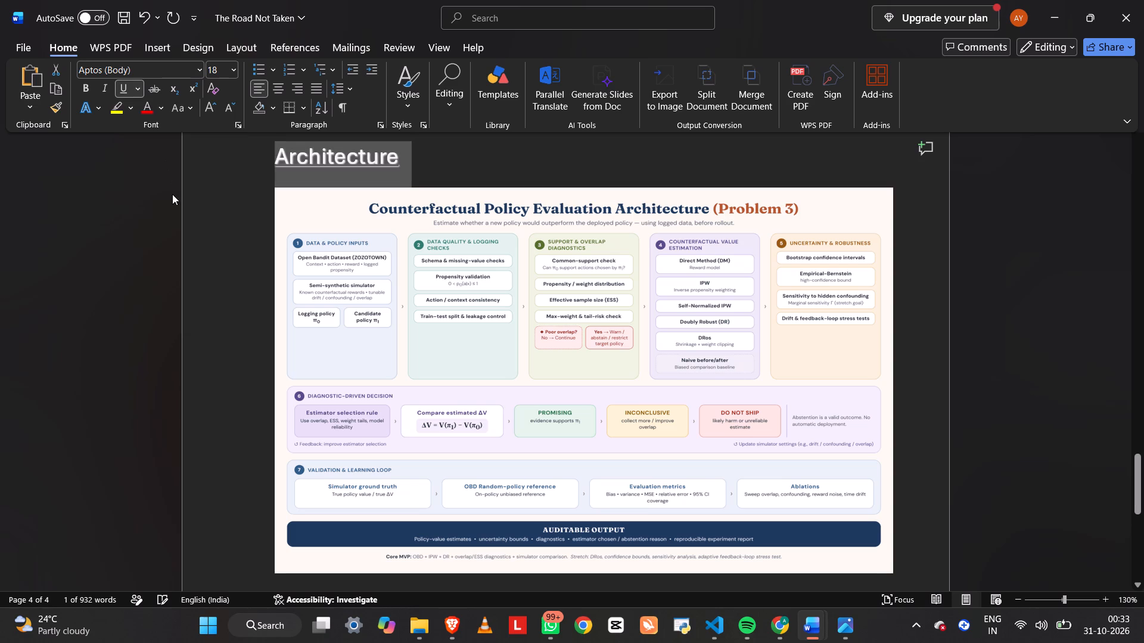
{"action": "left_click", "coordinate": [172, 194]}
{"action": "left_click", "coordinate": [496, 136]}
Review the whole proposal from title to architecture diagram, checking the underlined headings and the page layout.
{"action": "scroll", "coordinate": [495, 136], "scroll_direction": "up", "scroll_amount": 3}
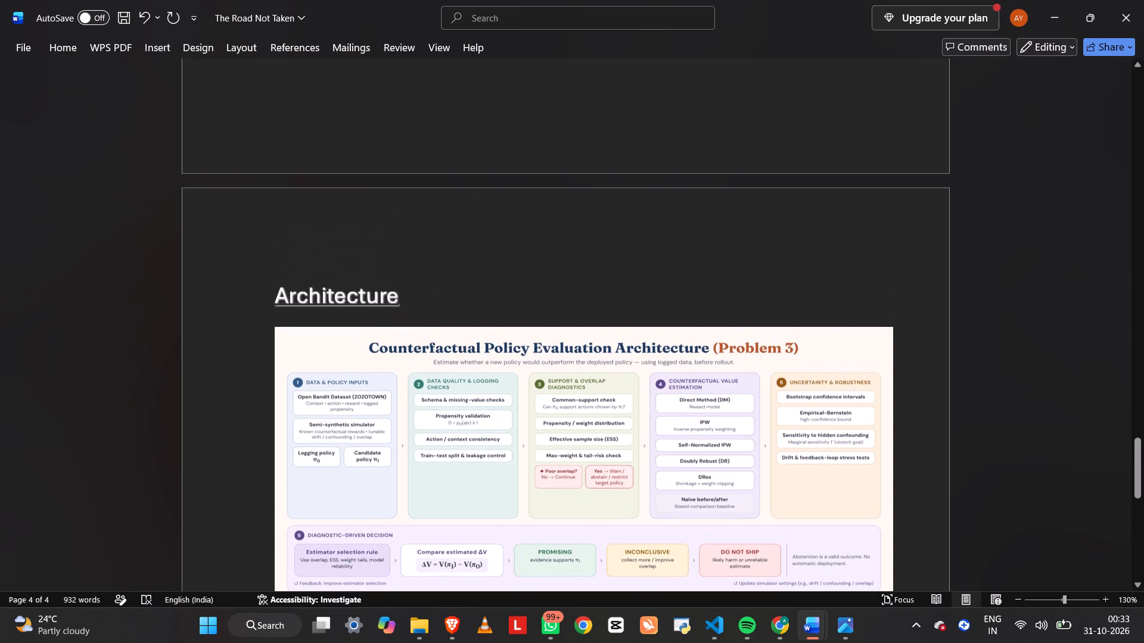
{"action": "scroll", "coordinate": [495, 136], "scroll_direction": "up", "scroll_amount": 3}
{"action": "scroll", "coordinate": [495, 136], "scroll_direction": "down", "scroll_amount": 10}
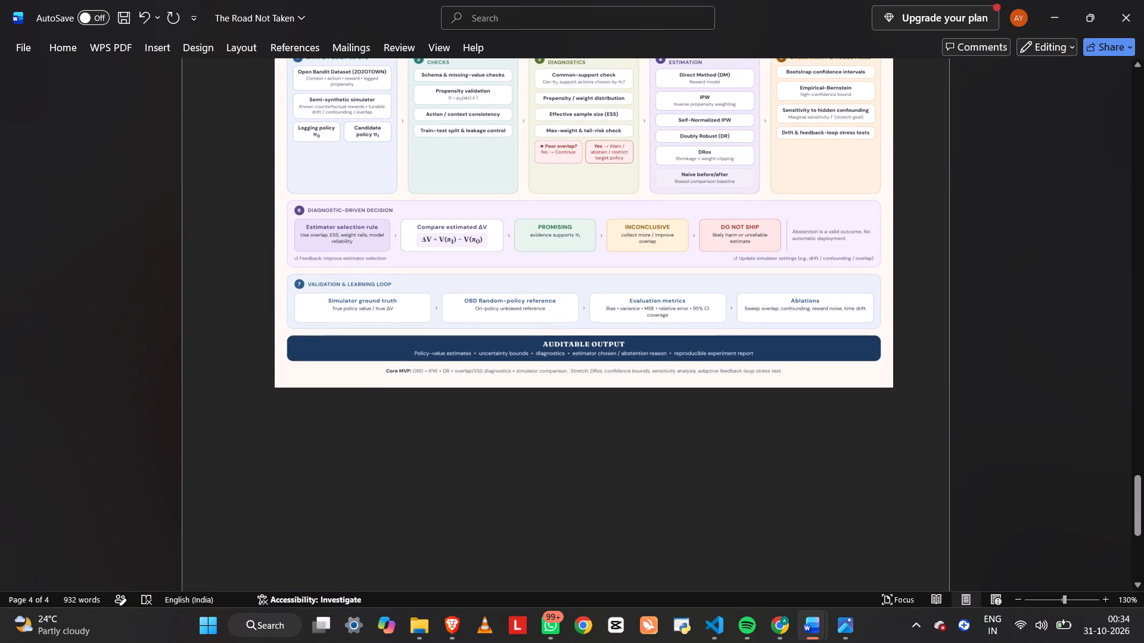
{"action": "scroll", "coordinate": [514, 304], "scroll_direction": "up", "scroll_amount": 4}
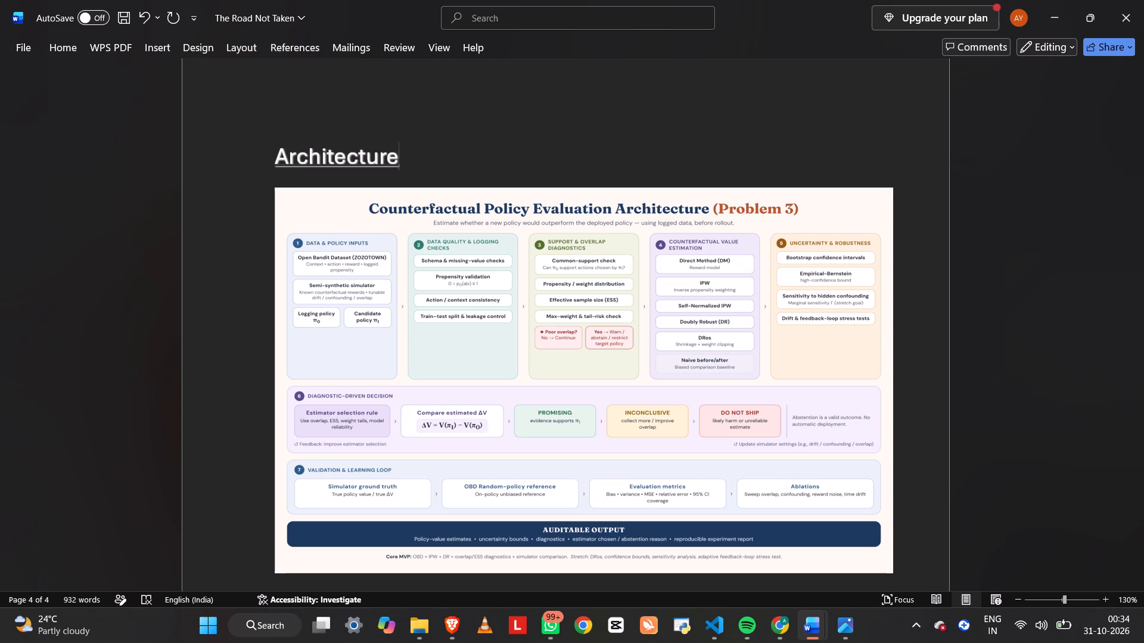
{"action": "scroll", "coordinate": [527, 273], "scroll_direction": "up", "scroll_amount": 11}
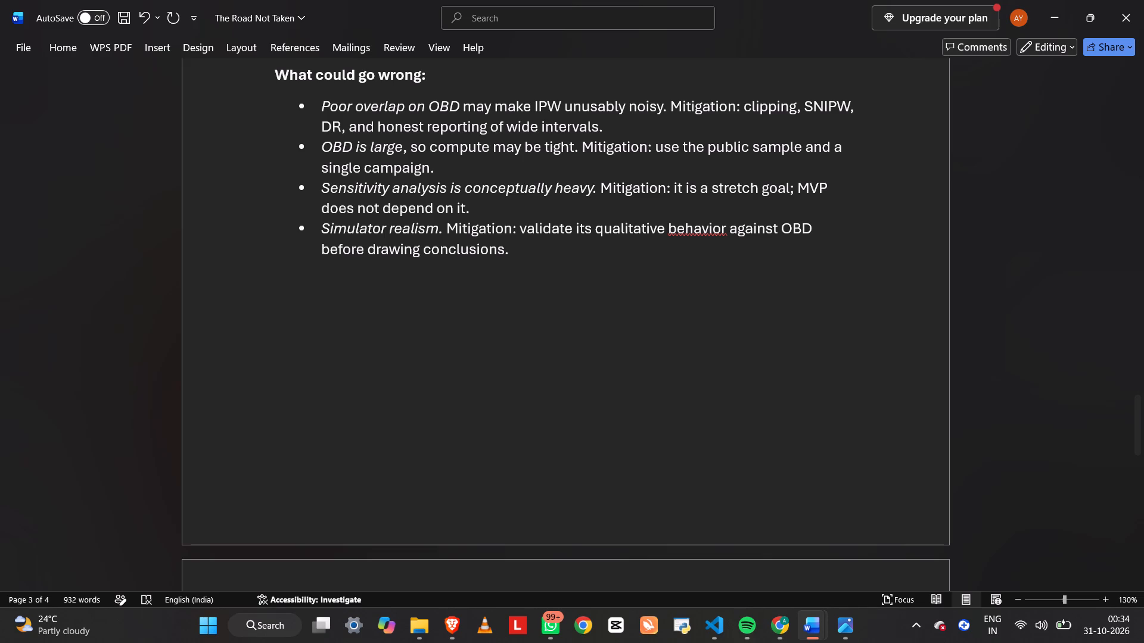
{"action": "scroll", "coordinate": [527, 273], "scroll_direction": "up", "scroll_amount": 17}
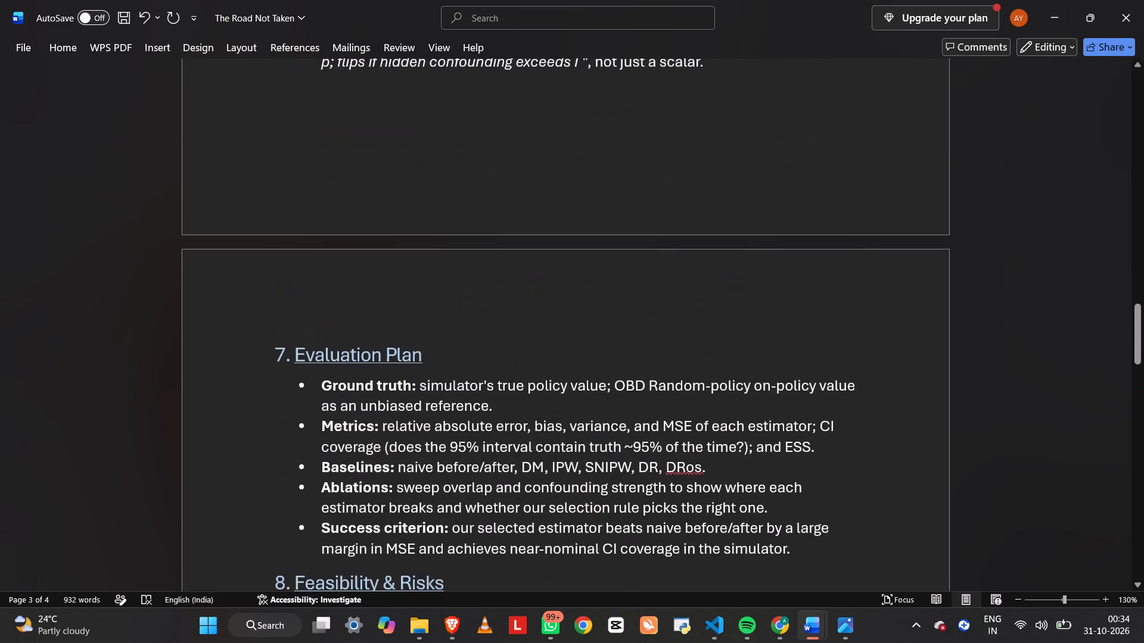
{"action": "scroll", "coordinate": [527, 273], "scroll_direction": "up", "scroll_amount": 20}
{"action": "scroll", "coordinate": [527, 273], "scroll_direction": "up", "scroll_amount": 14}
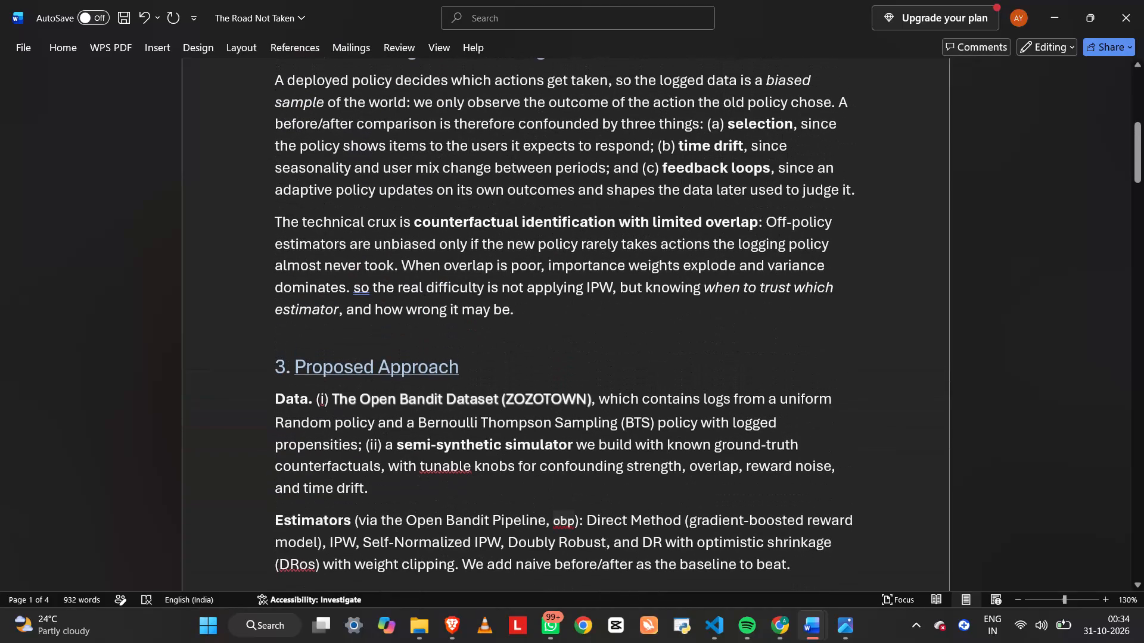
{"action": "scroll", "coordinate": [527, 273], "scroll_direction": "up", "scroll_amount": 10}
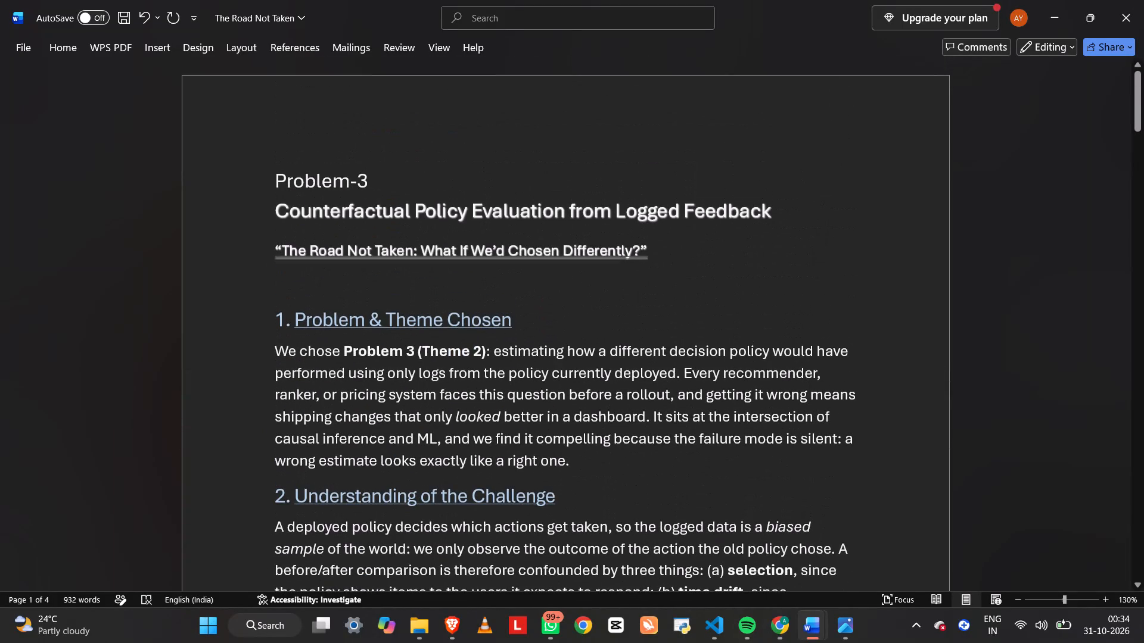
{"action": "scroll", "coordinate": [527, 273], "scroll_direction": "down", "scroll_amount": 3}
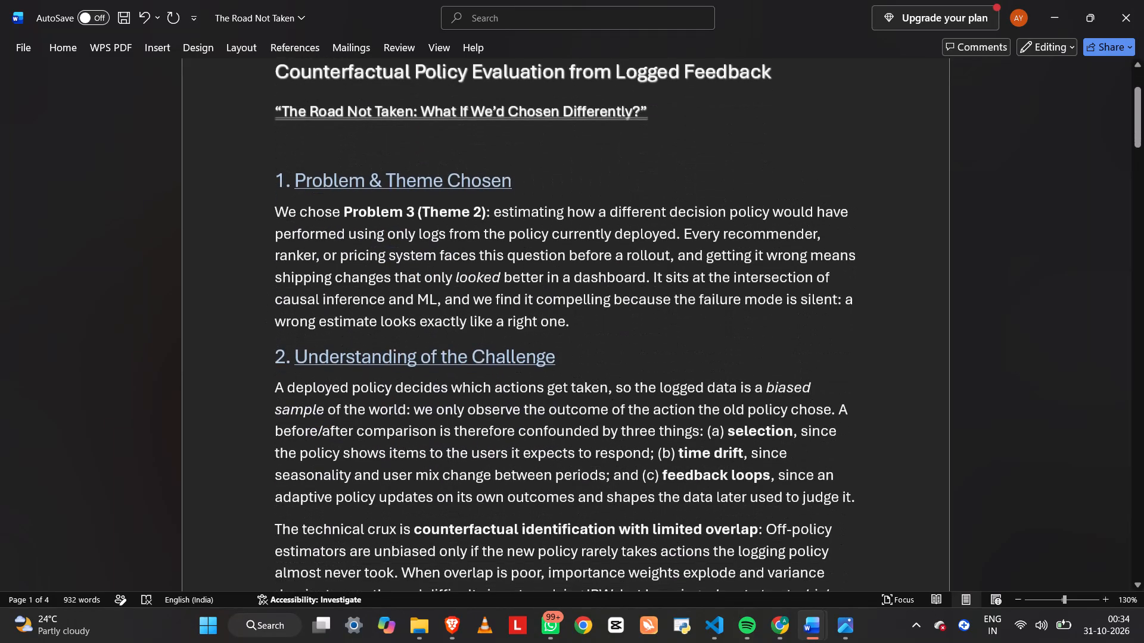
{"action": "scroll", "coordinate": [527, 273], "scroll_direction": "down", "scroll_amount": 4}
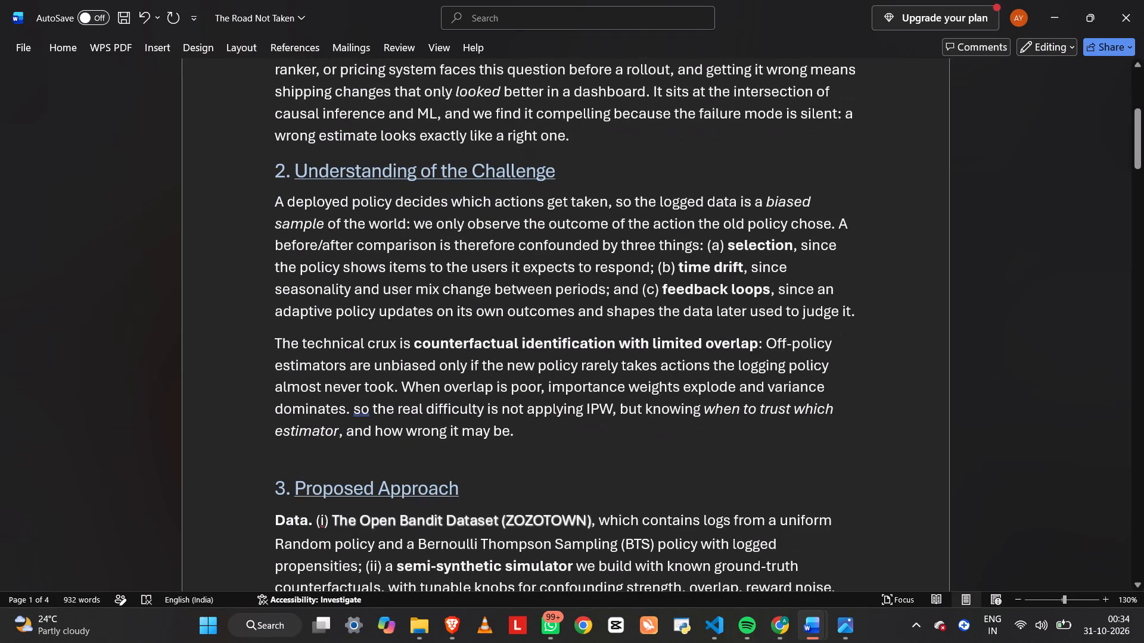
{"action": "scroll", "coordinate": [549, 261], "scroll_direction": "down", "scroll_amount": 4}
{"action": "scroll", "coordinate": [549, 261], "scroll_direction": "up", "scroll_amount": 5}
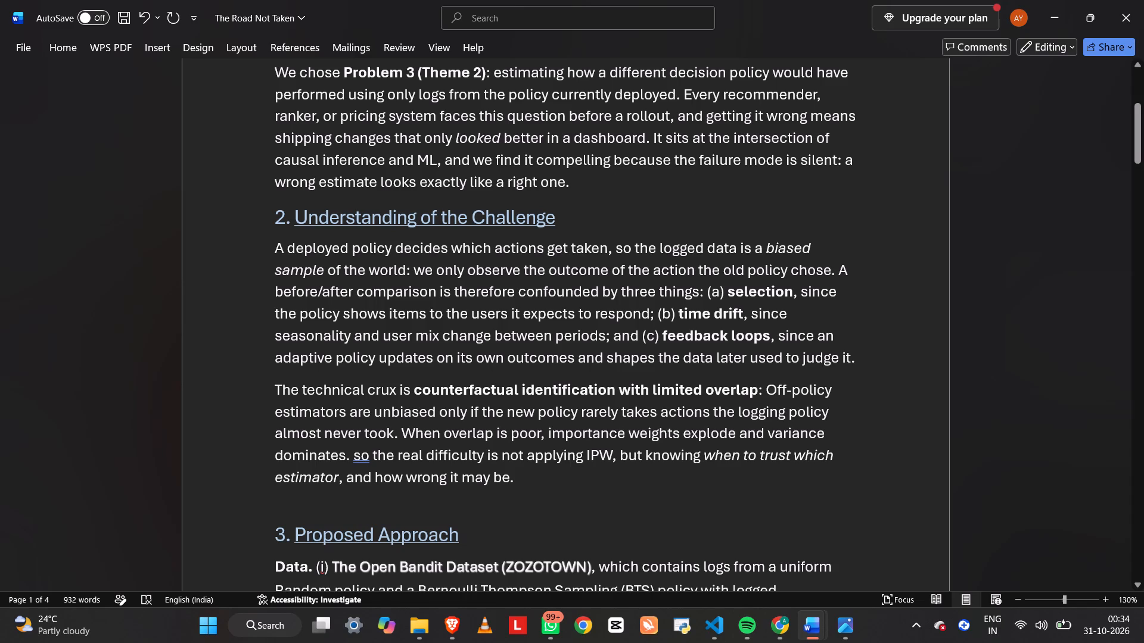
{"action": "scroll", "coordinate": [366, 102], "scroll_direction": "up", "scroll_amount": 7}
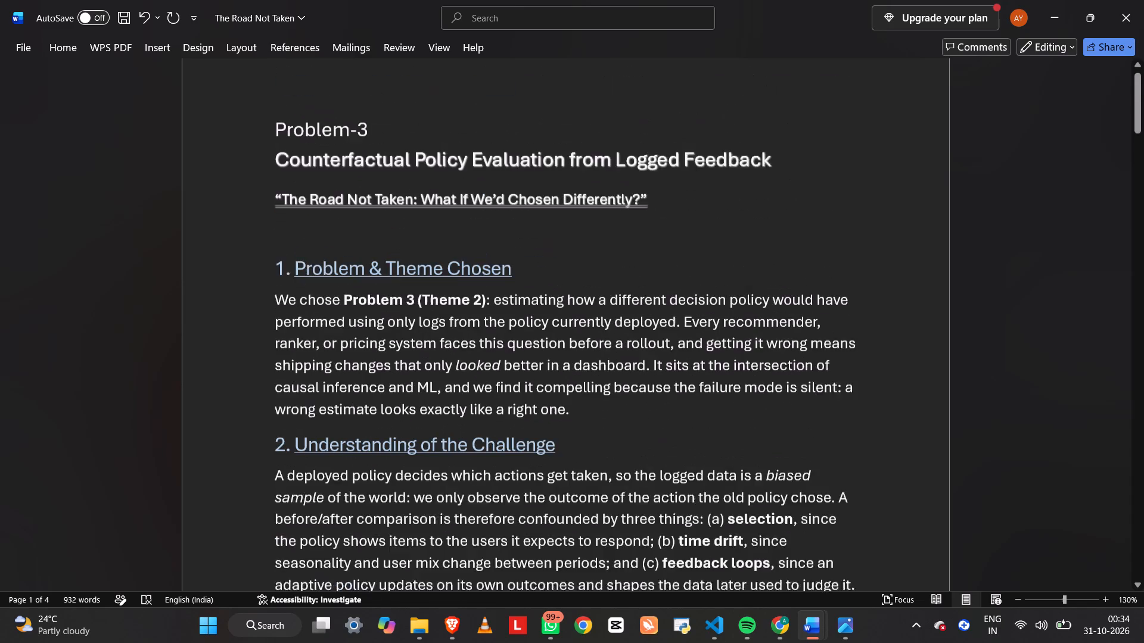
{"action": "scroll", "coordinate": [372, 98], "scroll_direction": "down", "scroll_amount": 20}
{"action": "scroll", "coordinate": [372, 98], "scroll_direction": "down", "scroll_amount": 10}
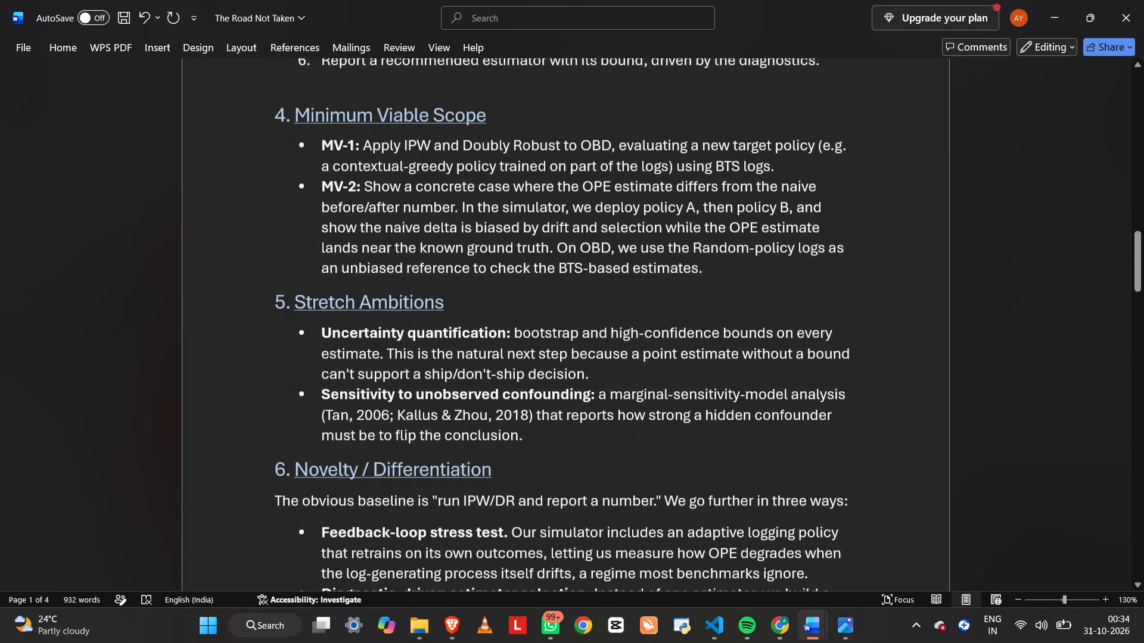
{"action": "scroll", "coordinate": [474, 78], "scroll_direction": "down", "scroll_amount": 16}
{"action": "scroll", "coordinate": [475, 98], "scroll_direction": "down", "scroll_amount": 20}
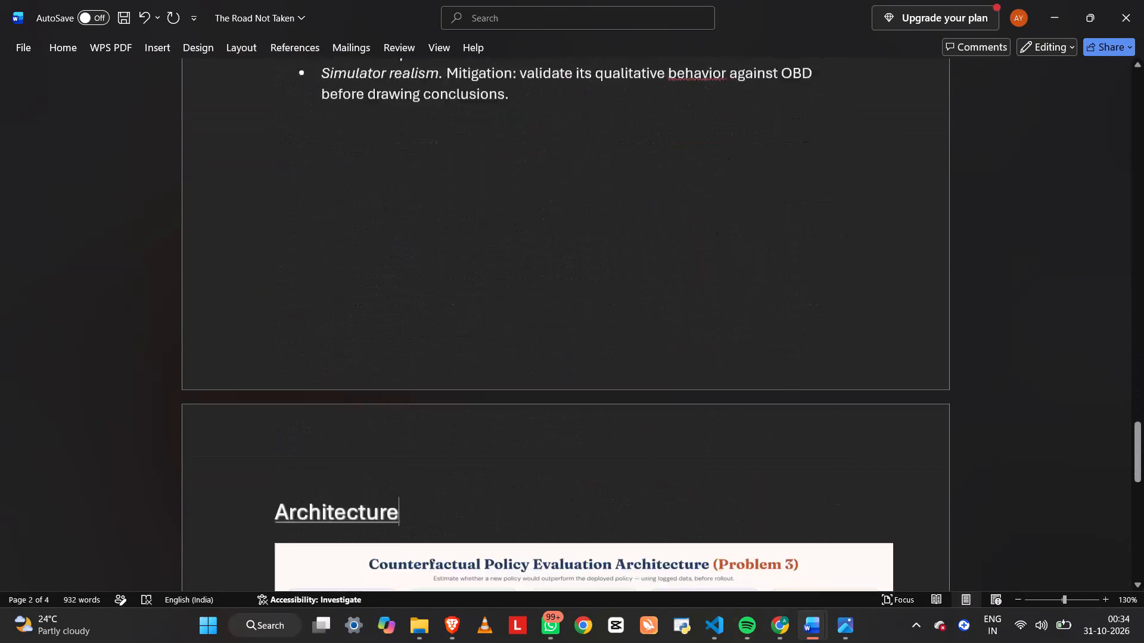
{"action": "scroll", "coordinate": [467, 181], "scroll_direction": "down", "scroll_amount": 12}
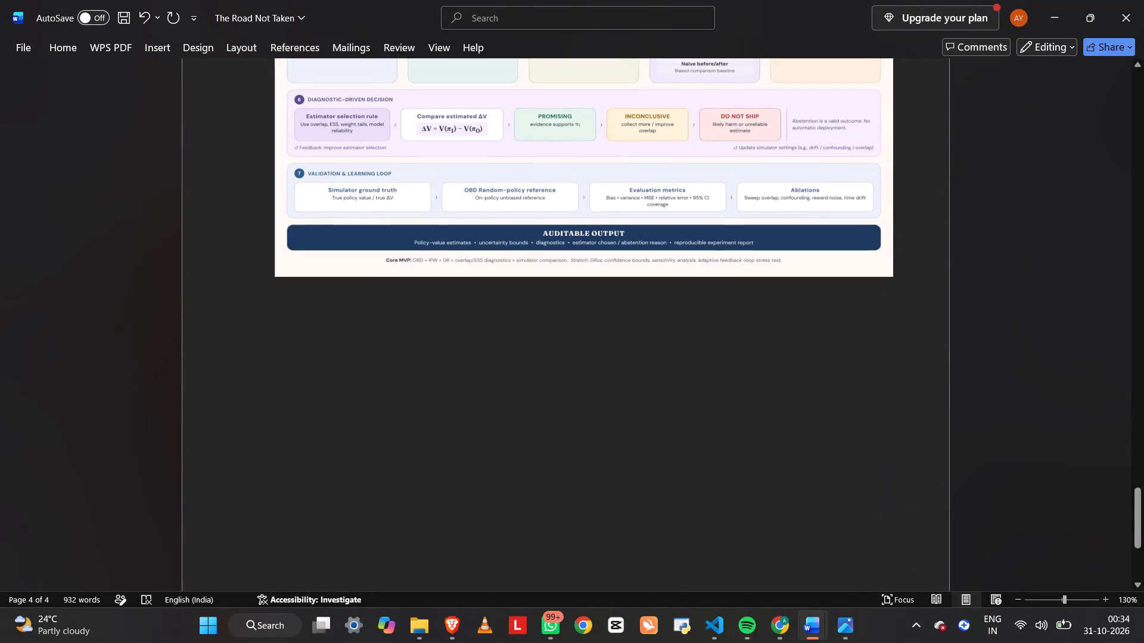
Stretch the architecture diagram well down the last page and widen it slightly past the text's right margin.
{"action": "scroll", "coordinate": [506, 292], "scroll_direction": "down", "scroll_amount": 1}
{"action": "left_click", "coordinate": [552, 225]}
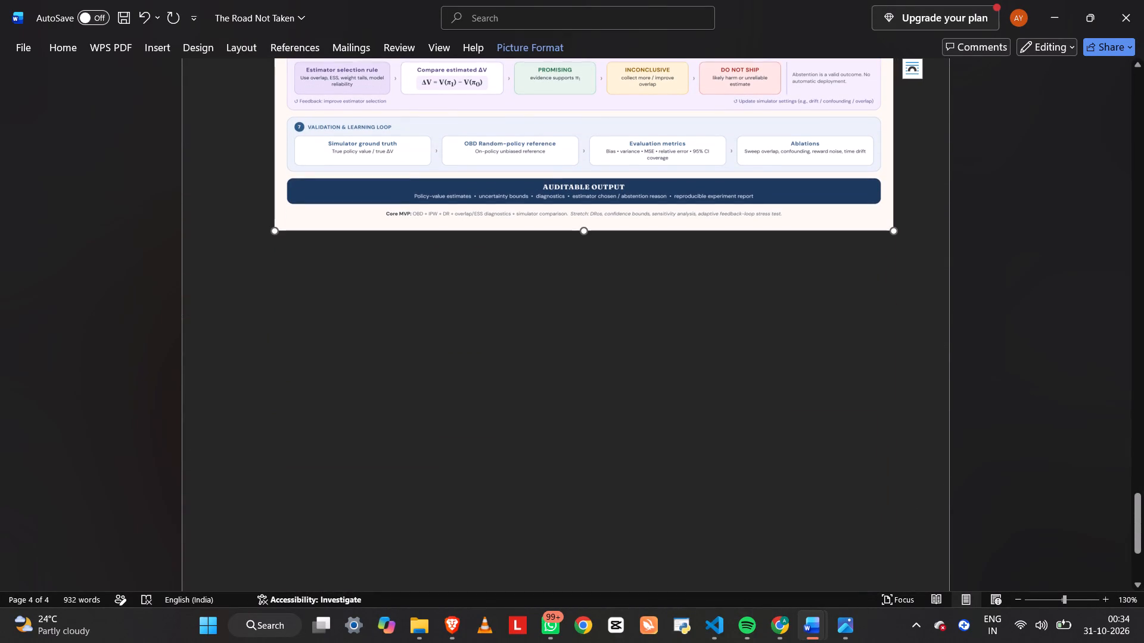
{"action": "left_click_drag", "start_coordinate": [585, 229], "coordinate": [589, 254]}
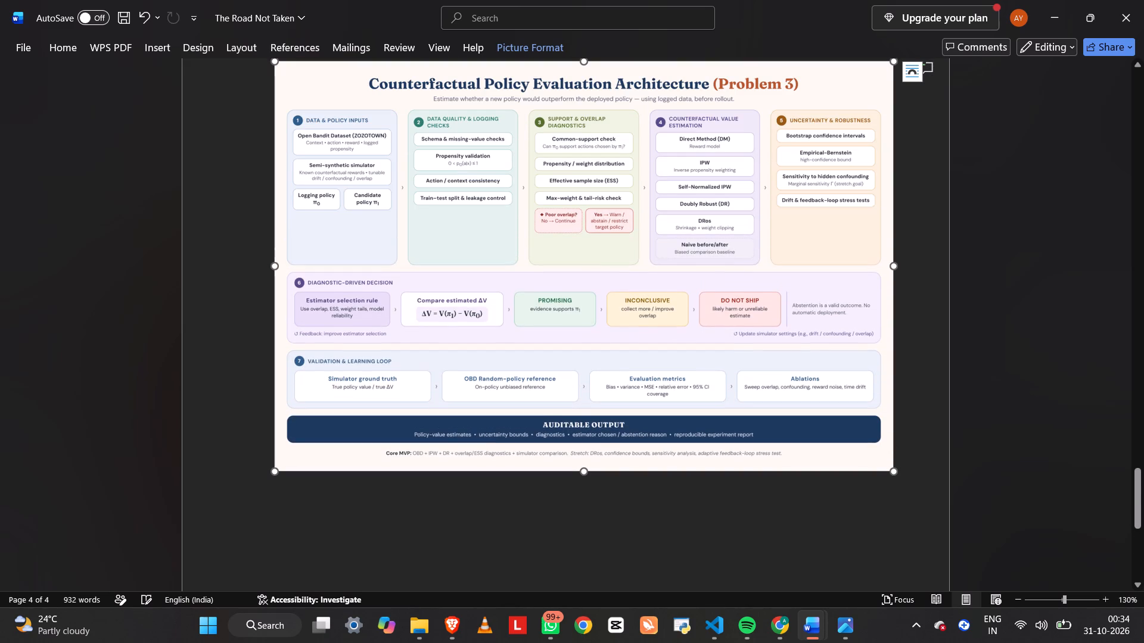
{"action": "scroll", "coordinate": [554, 312], "scroll_direction": "up", "scroll_amount": 3}
{"action": "scroll", "coordinate": [558, 304], "scroll_direction": "down", "scroll_amount": 4}
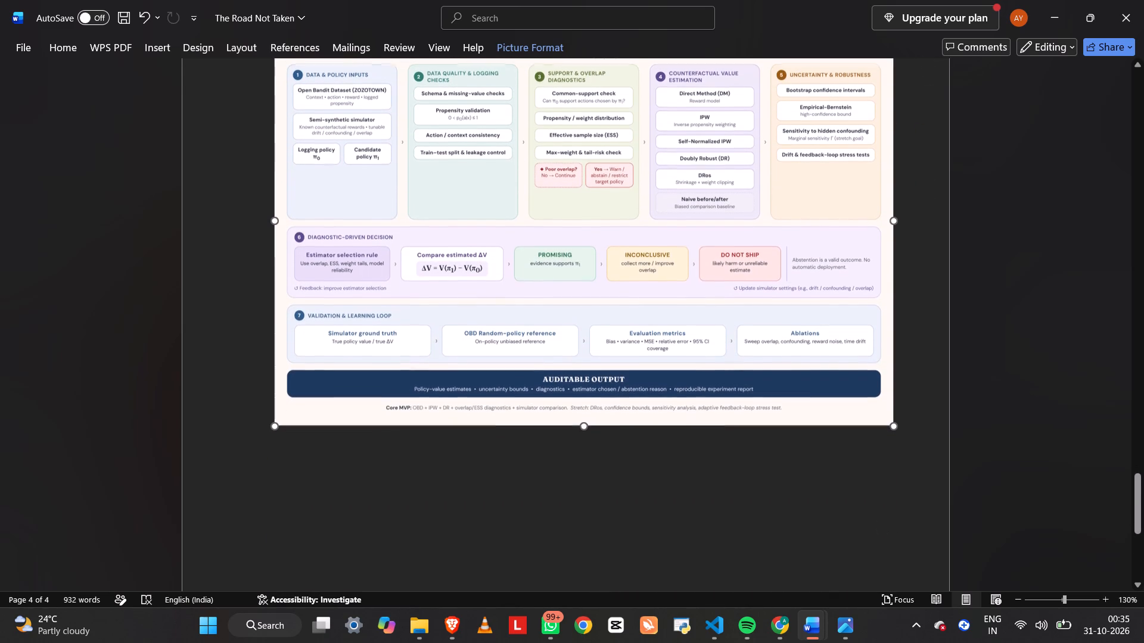
{"action": "left_click_drag", "start_coordinate": [582, 424], "coordinate": [585, 471]}
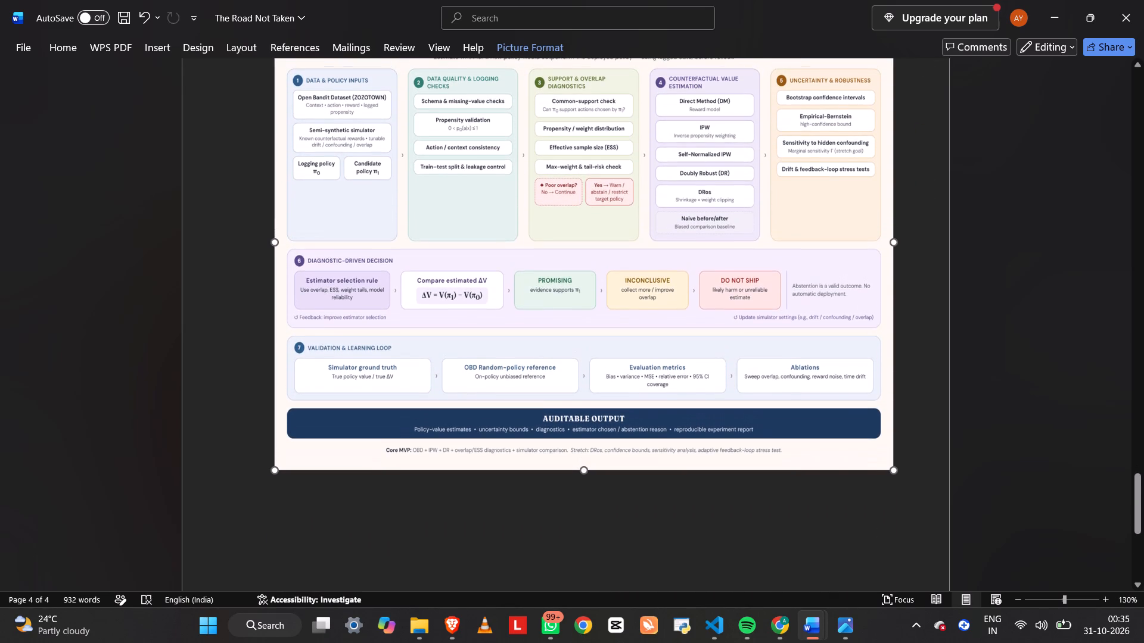
{"action": "left_click_drag", "start_coordinate": [585, 471], "coordinate": [581, 473]}
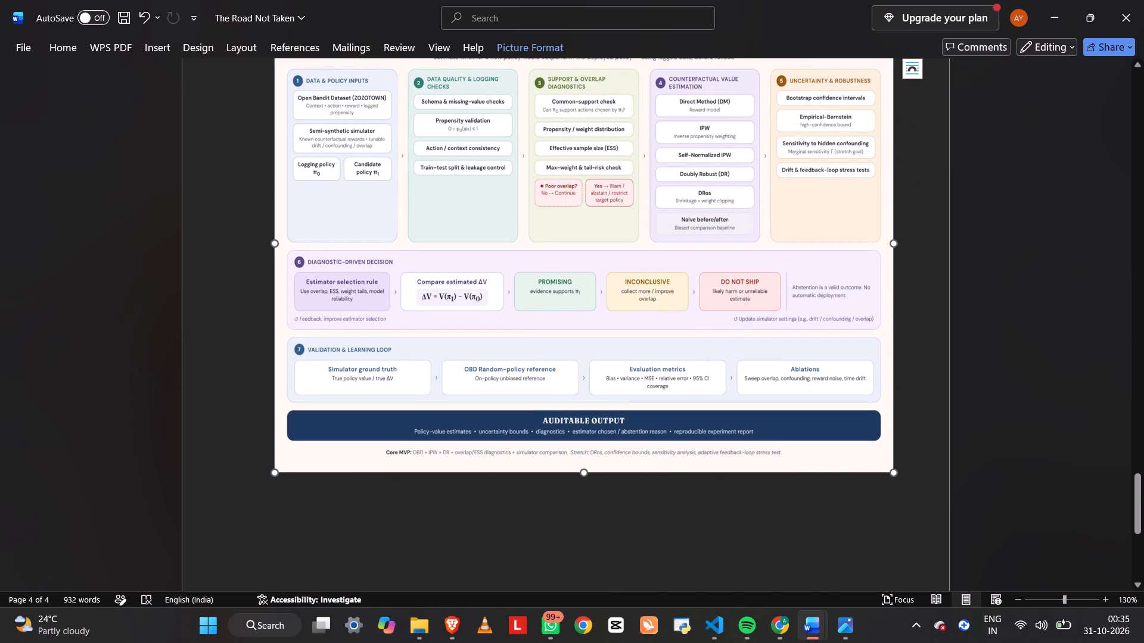
{"action": "left_click_drag", "start_coordinate": [894, 244], "coordinate": [915, 248]}
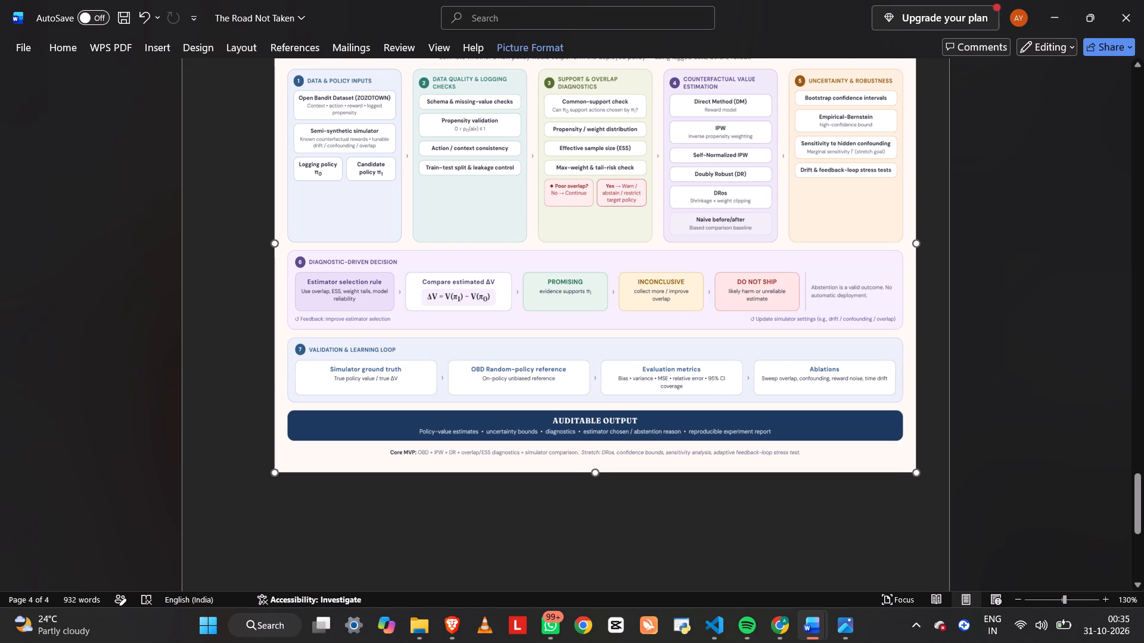
{"action": "left_click_drag", "start_coordinate": [915, 248], "coordinate": [912, 252]}
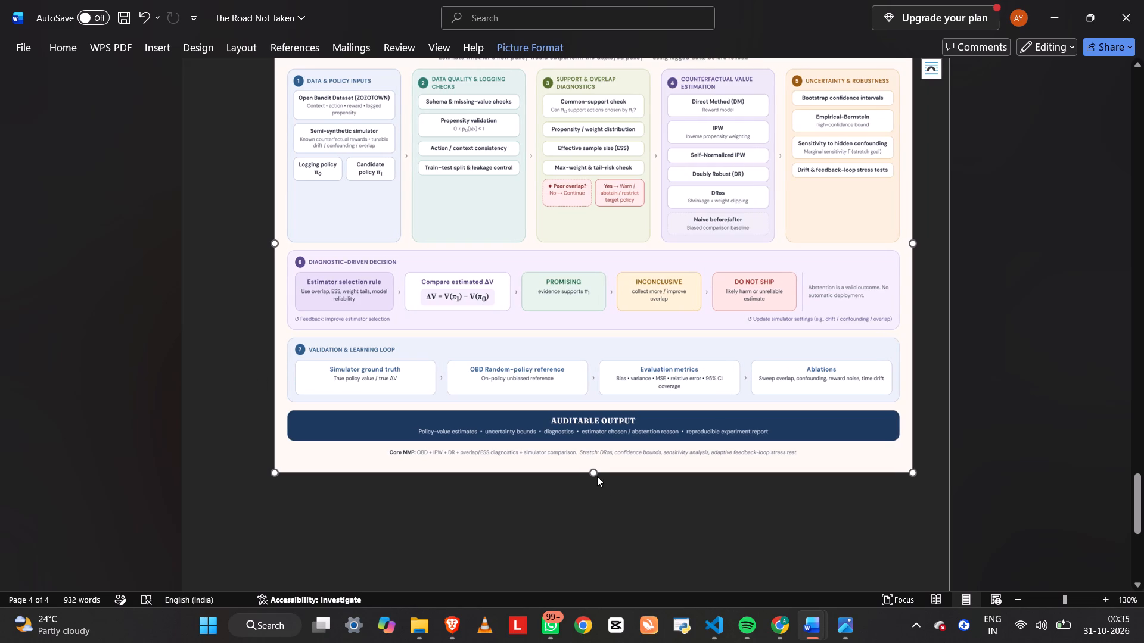
{"action": "left_click_drag", "start_coordinate": [593, 472], "coordinate": [600, 553]}
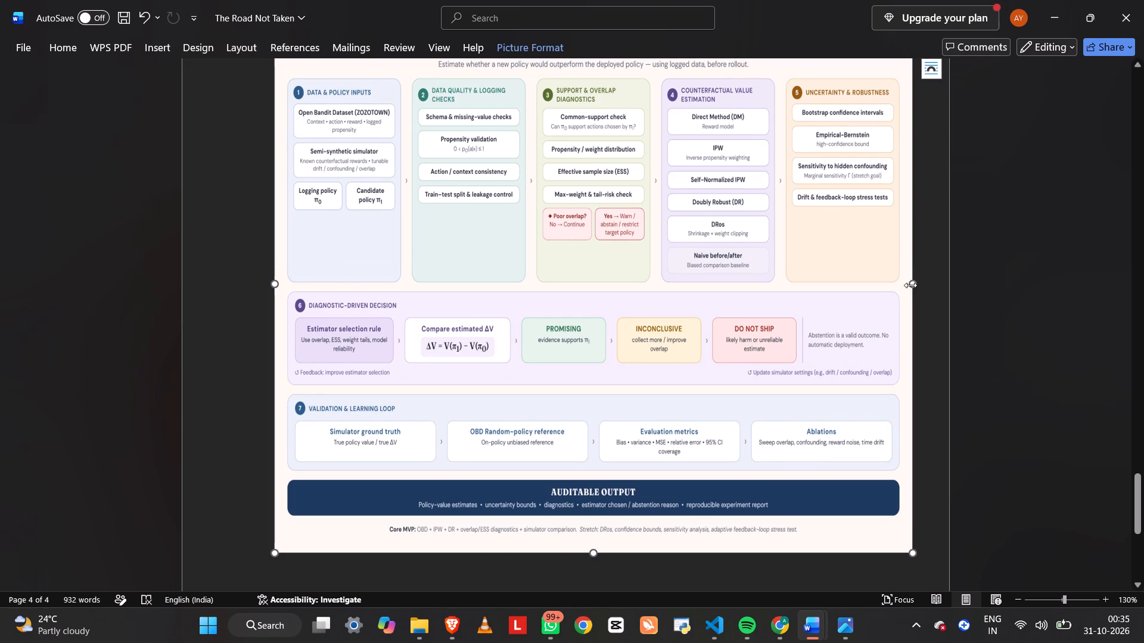
Widen the architecture diagram further, stopping just short of the page's right edge.
{"action": "left_click_drag", "start_coordinate": [910, 285], "coordinate": [937, 280]}
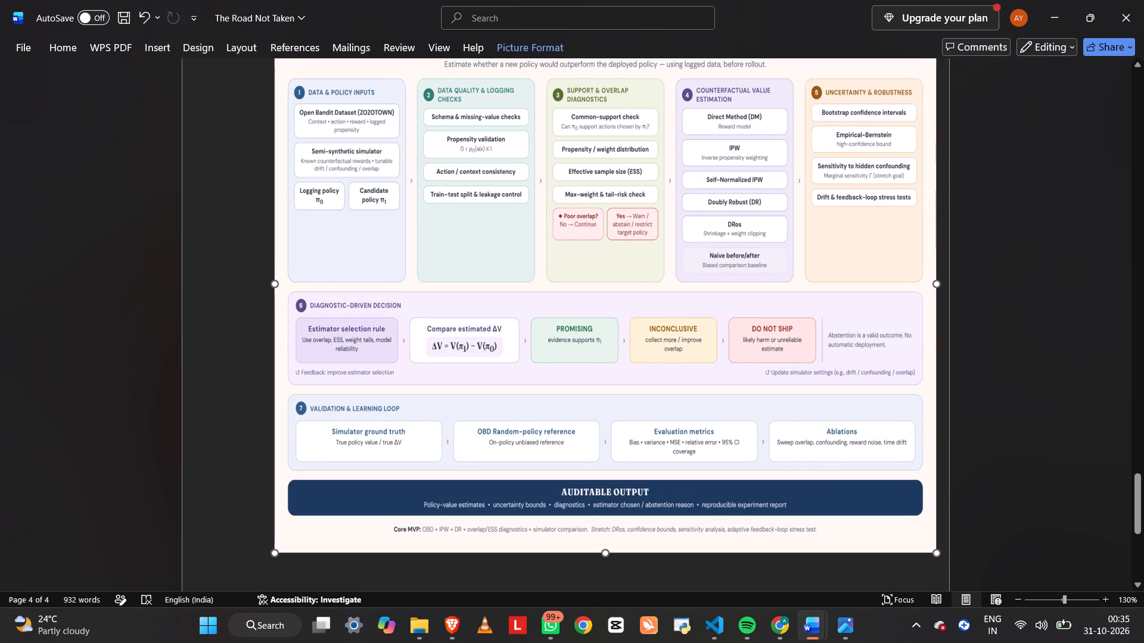
{"action": "left_click_drag", "start_coordinate": [937, 280], "coordinate": [935, 286]}
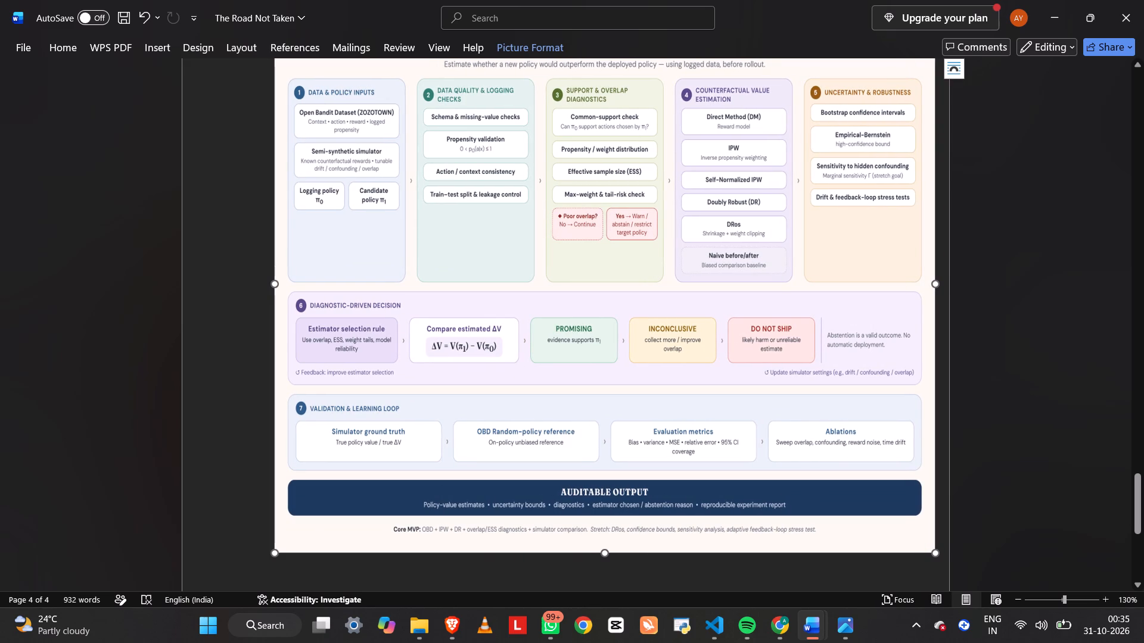
{"action": "left_click_drag", "start_coordinate": [273, 285], "coordinate": [244, 282]}
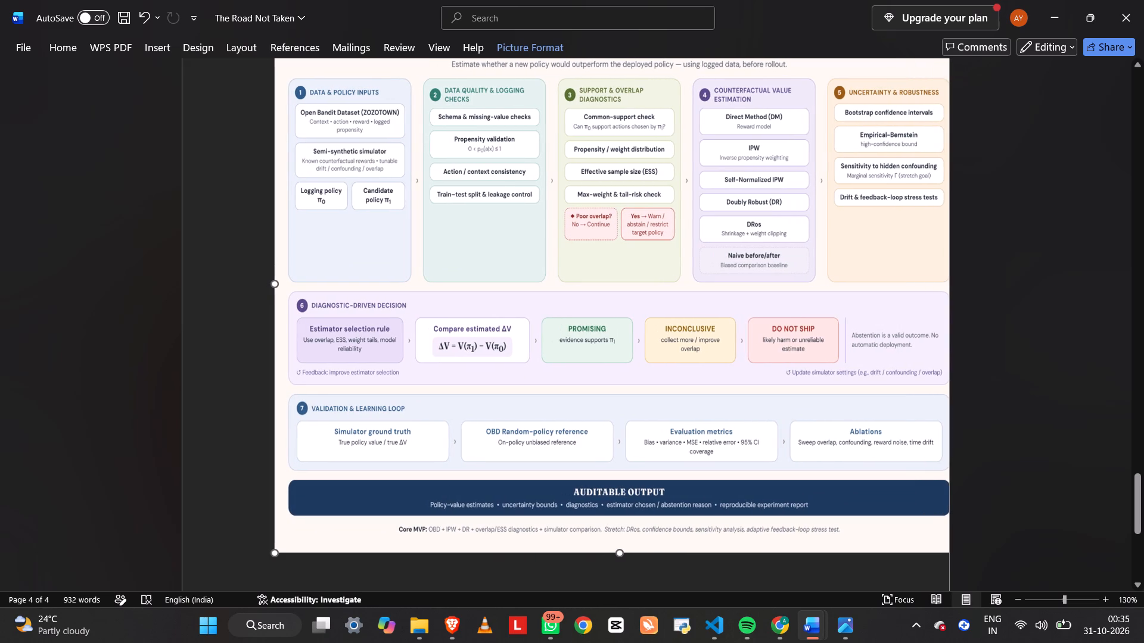
{"action": "left_click_drag", "start_coordinate": [244, 282], "coordinate": [269, 282]}
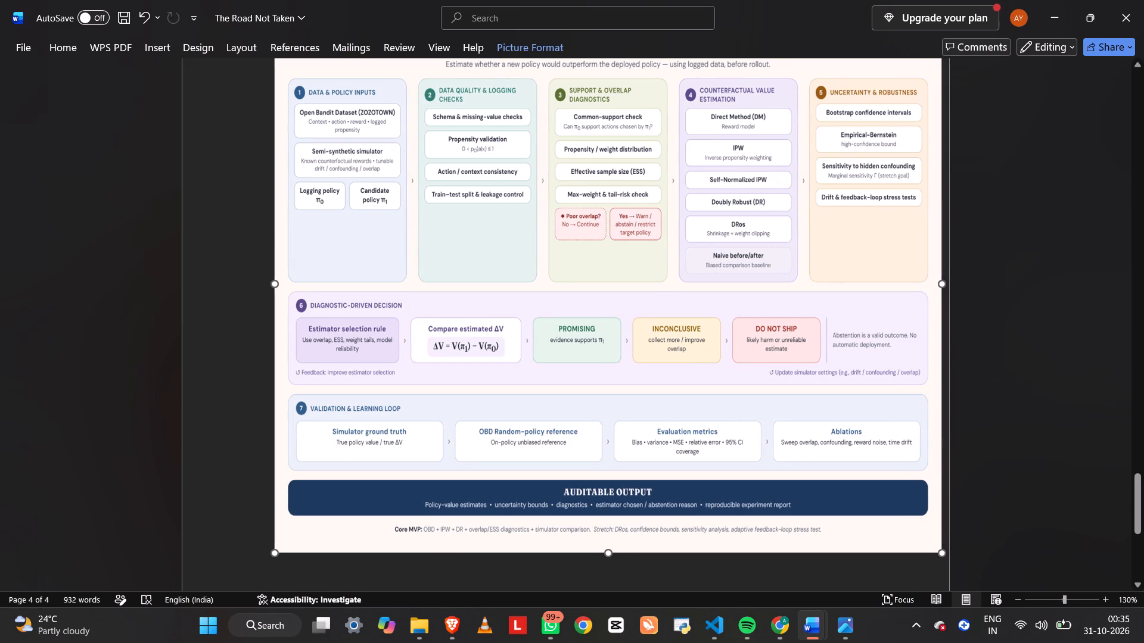
{"action": "left_click_drag", "start_coordinate": [269, 282], "coordinate": [280, 282]}
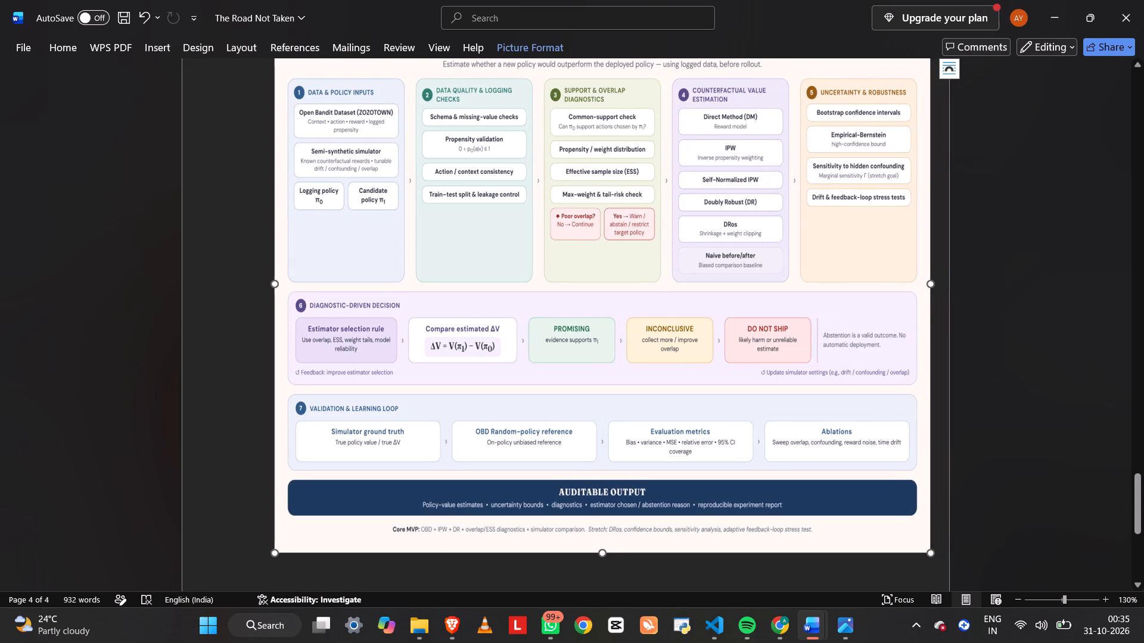
Review the proposal's pages back up to the opening sections, then read sections 1 to 3 down to the Pipeline list.
{"action": "scroll", "coordinate": [402, 263], "scroll_direction": "up", "scroll_amount": 2}
{"action": "scroll", "coordinate": [495, 263], "scroll_direction": "up", "scroll_amount": 4}
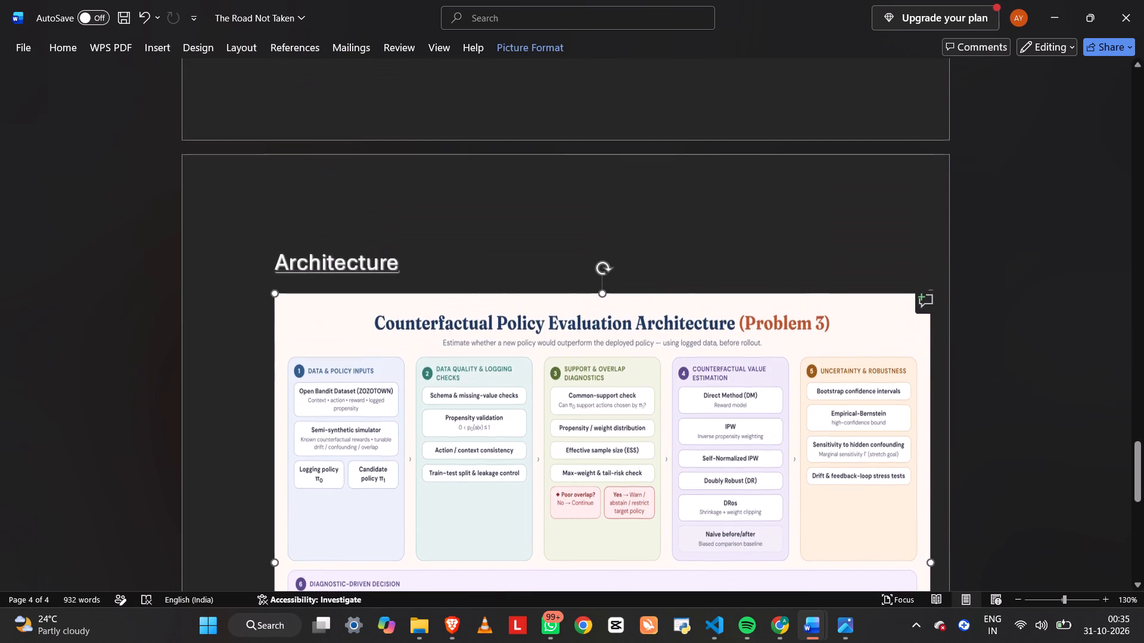
{"action": "scroll", "coordinate": [495, 263], "scroll_direction": "up", "scroll_amount": 10}
{"action": "left_click", "coordinate": [586, 329]}
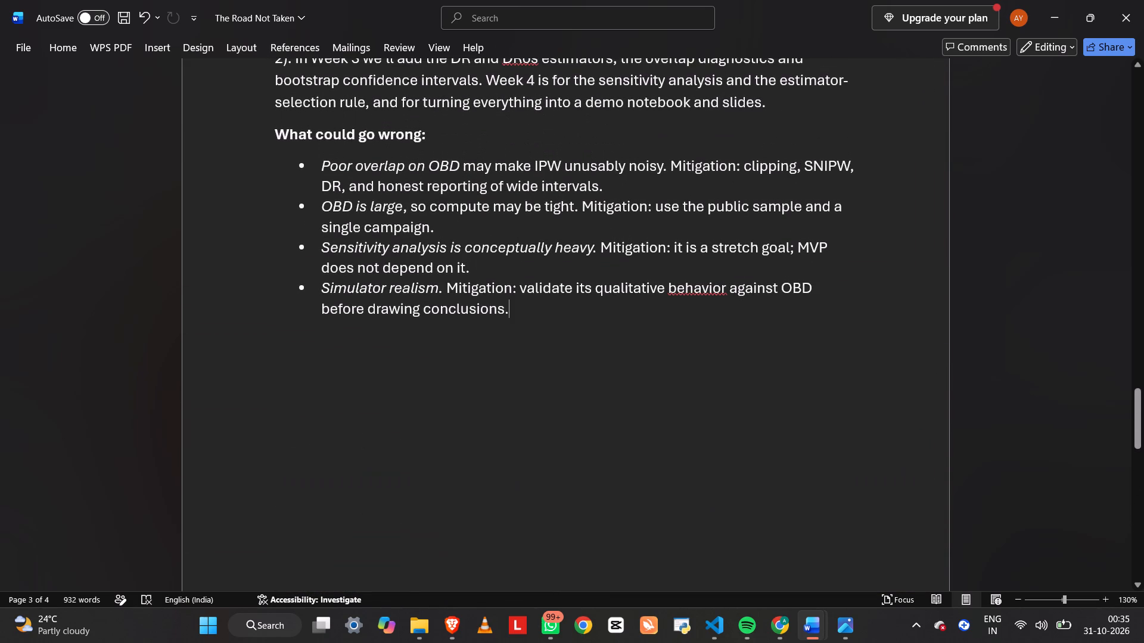
{"action": "scroll", "coordinate": [587, 329], "scroll_direction": "down", "scroll_amount": 5}
{"action": "scroll", "coordinate": [587, 329], "scroll_direction": "up", "scroll_amount": 2}
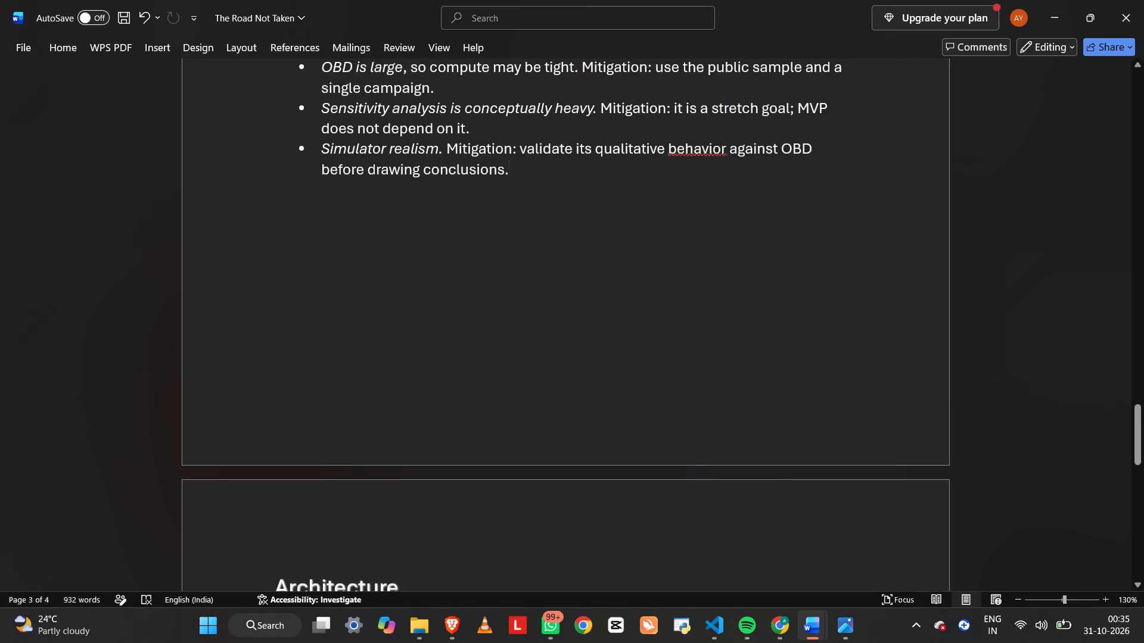
{"action": "scroll", "coordinate": [661, 235], "scroll_direction": "up", "scroll_amount": 16}
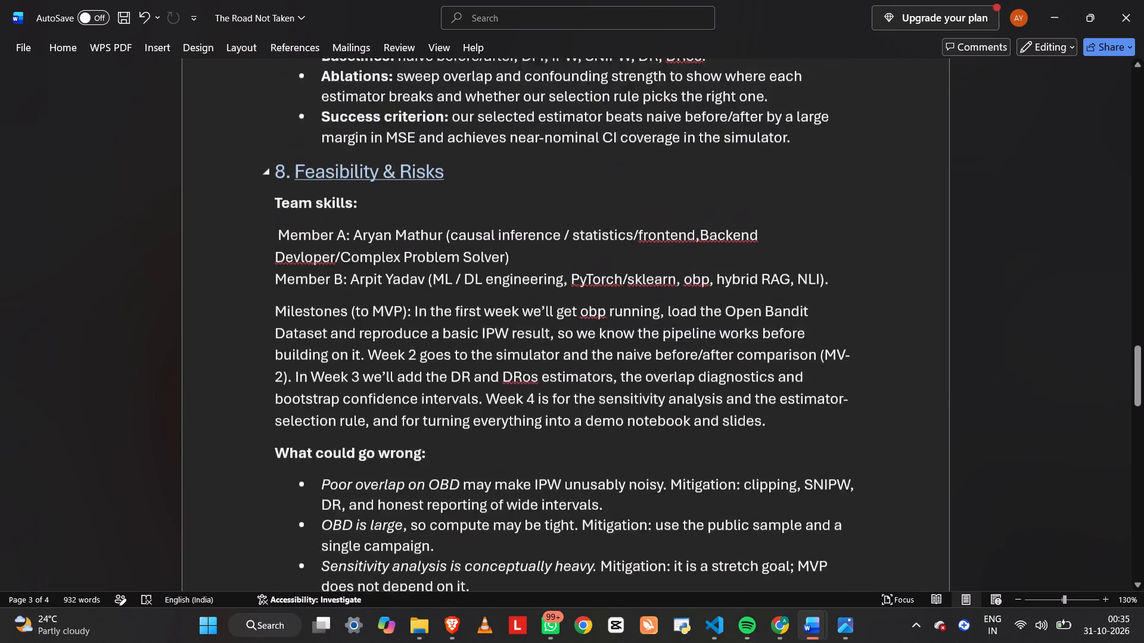
{"action": "scroll", "coordinate": [661, 235], "scroll_direction": "up", "scroll_amount": 20}
{"action": "scroll", "coordinate": [661, 235], "scroll_direction": "up", "scroll_amount": 19}
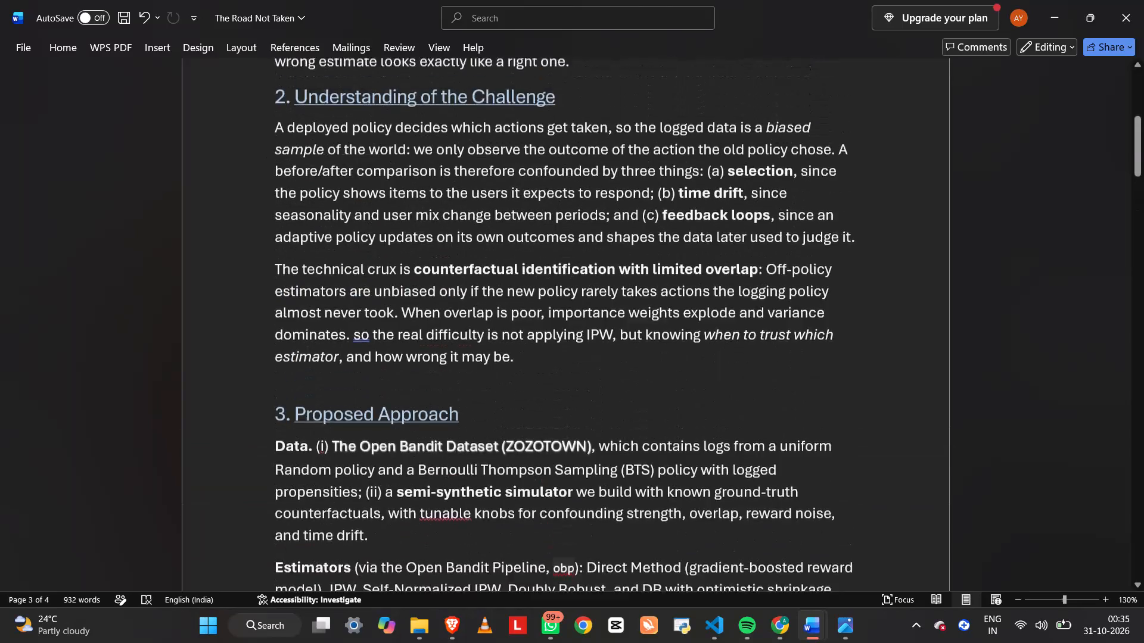
{"action": "scroll", "coordinate": [661, 235], "scroll_direction": "up", "scroll_amount": 19}
{"action": "scroll", "coordinate": [661, 236], "scroll_direction": "down", "scroll_amount": 4}
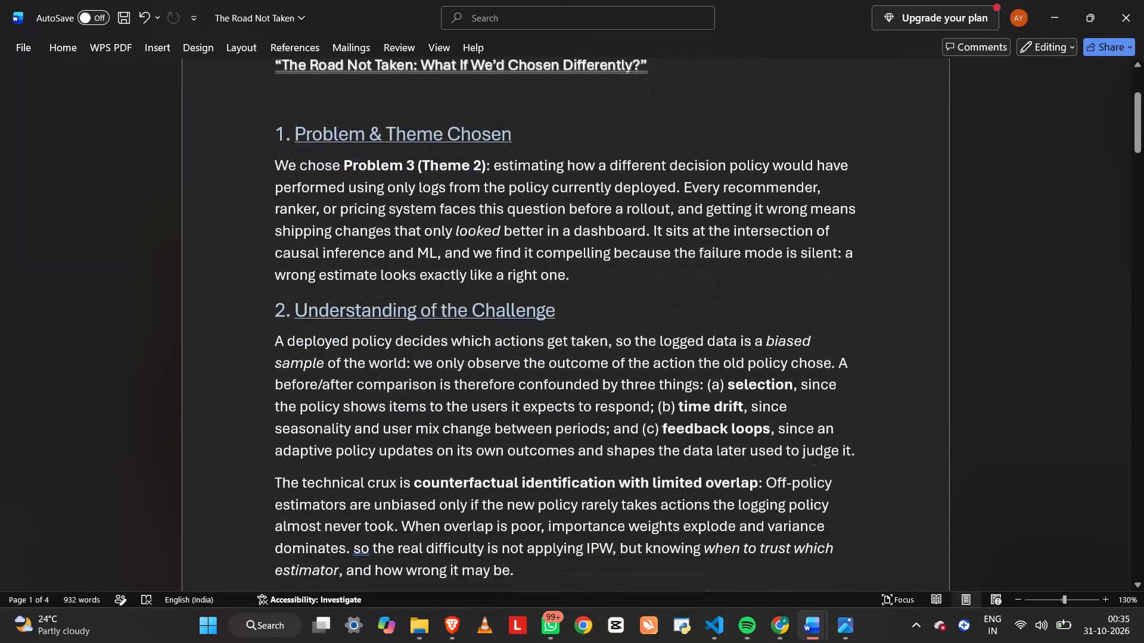
{"action": "scroll", "coordinate": [661, 236], "scroll_direction": "down", "scroll_amount": 4}
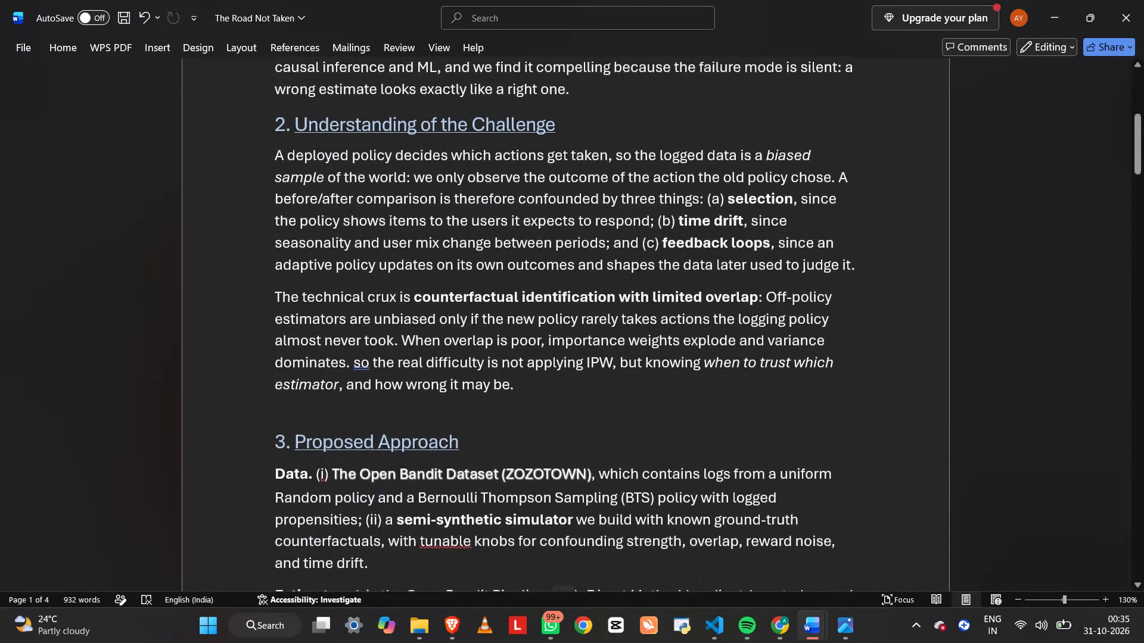
{"action": "scroll", "coordinate": [661, 236], "scroll_direction": "down", "scroll_amount": 4}
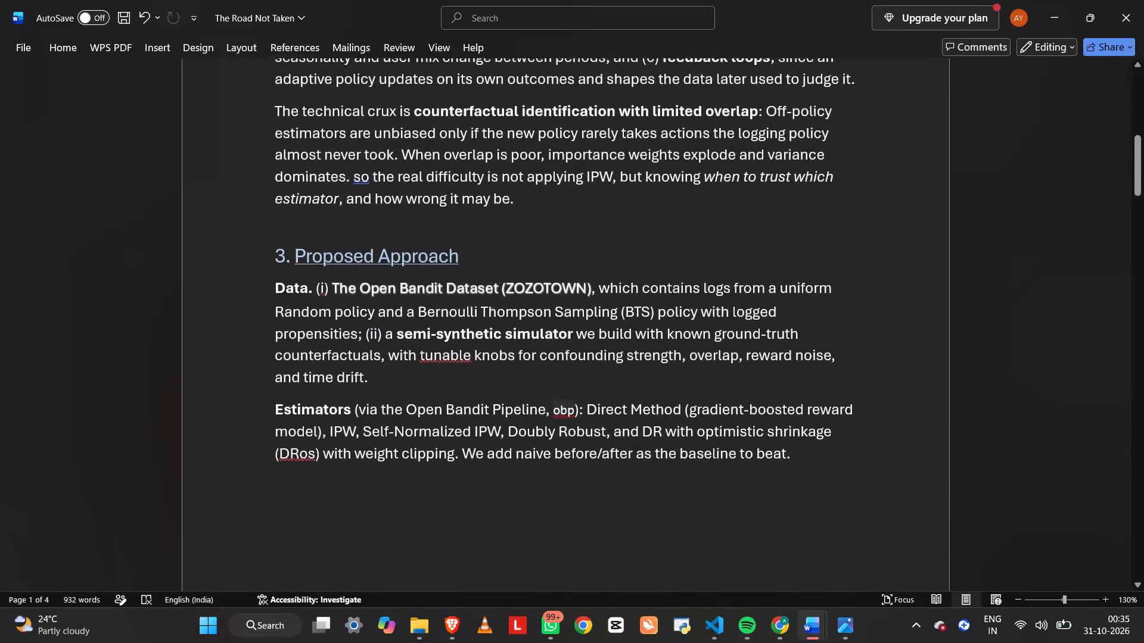
{"action": "scroll", "coordinate": [661, 236], "scroll_direction": "down", "scroll_amount": 8}
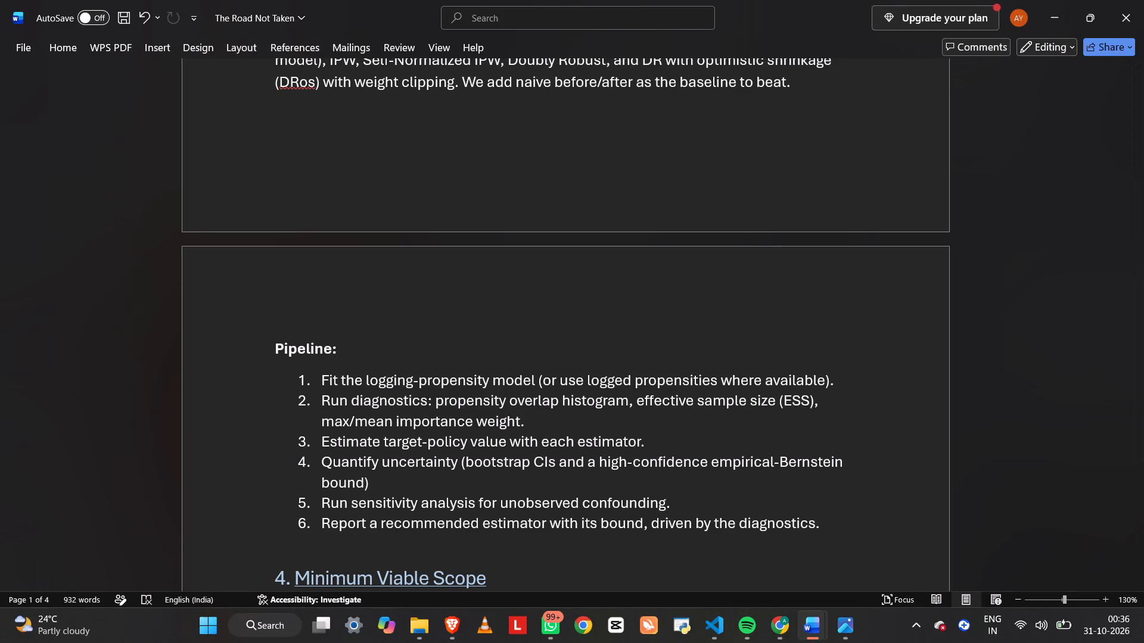
Skim the whole proposal from its title to the architecture diagram, checking page layout and the diagram's fit.
{"action": "scroll", "coordinate": [655, 234], "scroll_direction": "up", "scroll_amount": 18}
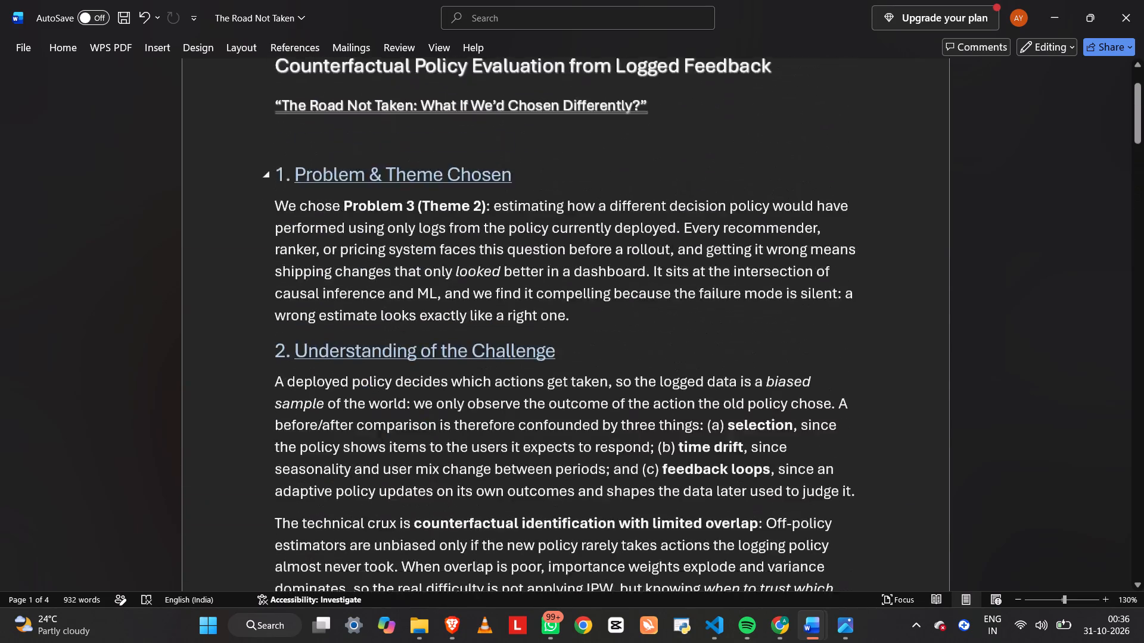
{"action": "scroll", "coordinate": [655, 234], "scroll_direction": "up", "scroll_amount": 17}
{"action": "scroll", "coordinate": [652, 240], "scroll_direction": "down", "scroll_amount": 20}
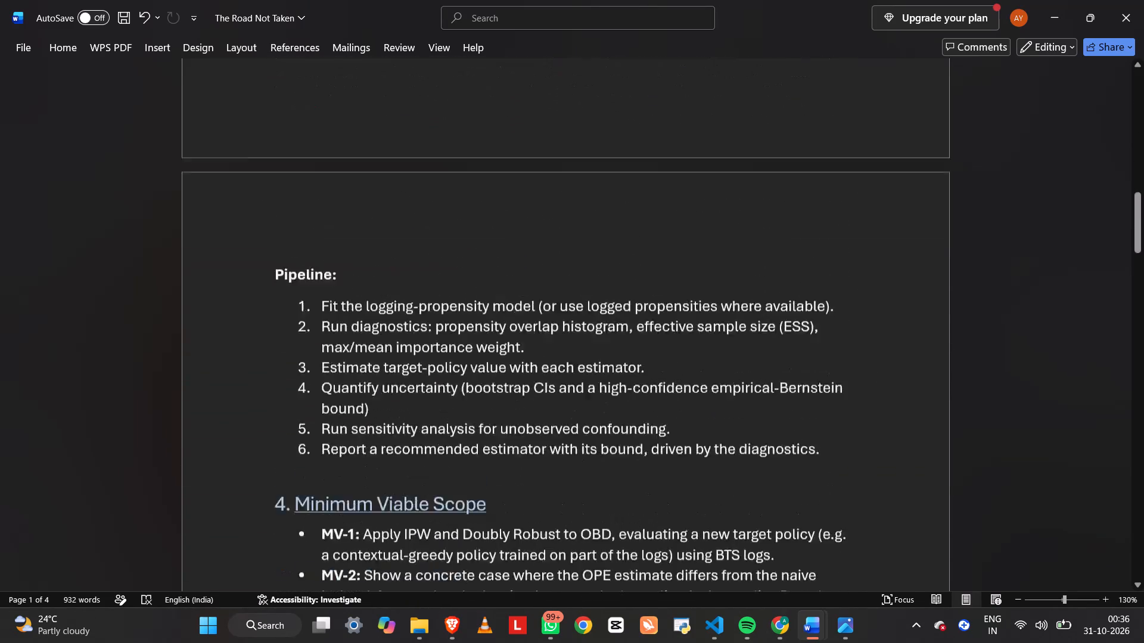
{"action": "scroll", "coordinate": [686, 143], "scroll_direction": "down", "scroll_amount": 20}
{"action": "scroll", "coordinate": [686, 143], "scroll_direction": "down", "scroll_amount": 19}
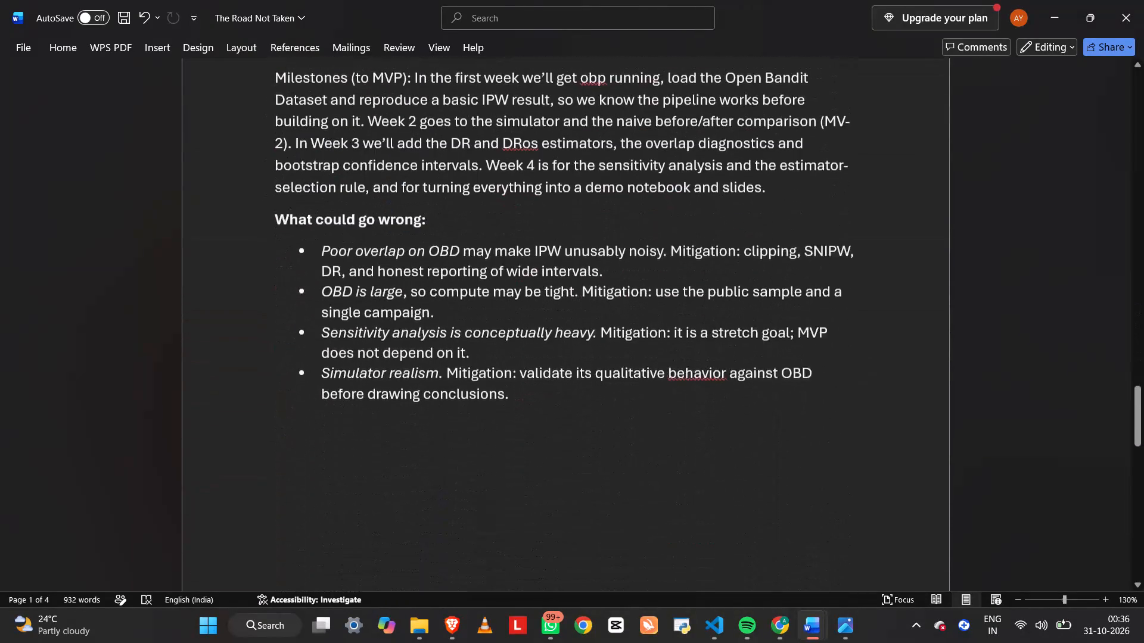
{"action": "scroll", "coordinate": [697, 127], "scroll_direction": "down", "scroll_amount": 20}
{"action": "scroll", "coordinate": [697, 127], "scroll_direction": "down", "scroll_amount": 1}
{"action": "scroll", "coordinate": [698, 121], "scroll_direction": "up", "scroll_amount": 4}
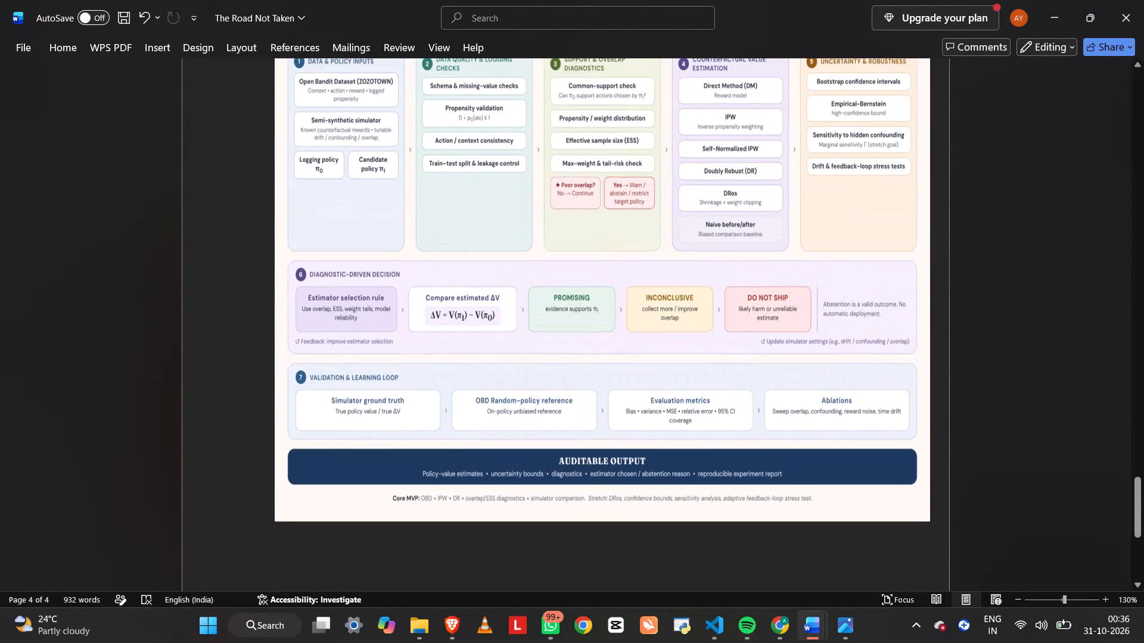
{"action": "scroll", "coordinate": [698, 121], "scroll_direction": "up", "scroll_amount": 2}
{"action": "scroll", "coordinate": [682, 198], "scroll_direction": "down", "scroll_amount": 5}
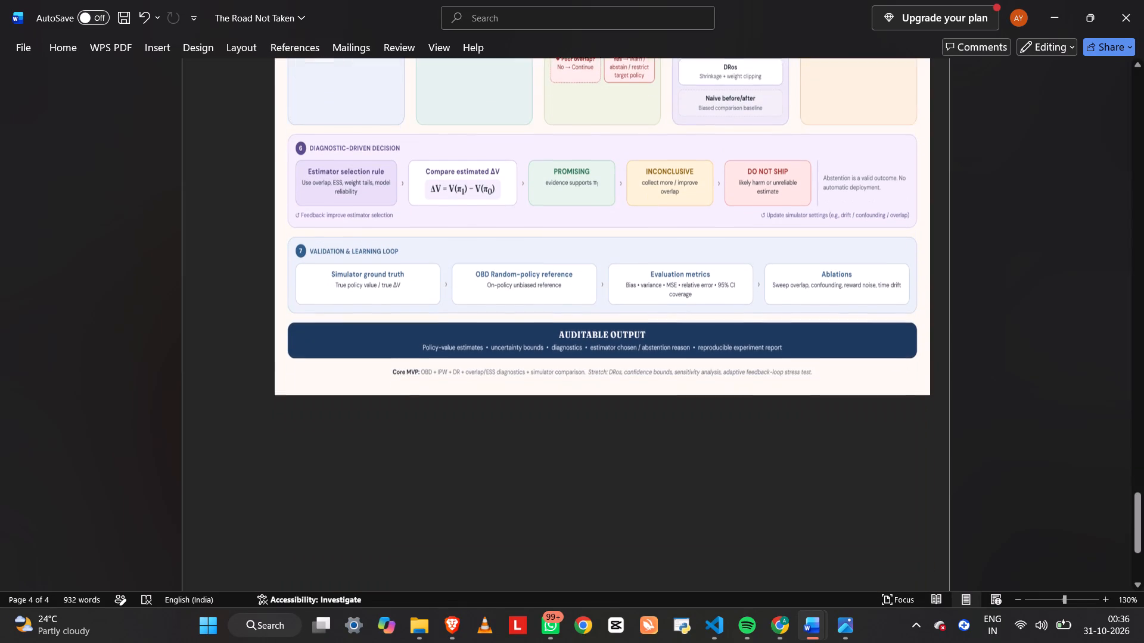
Reduce the architecture diagram's height slightly, leaving more space beneath it on the last page.
{"action": "left_click", "coordinate": [607, 385]}
{"action": "left_click", "coordinate": [607, 382]}
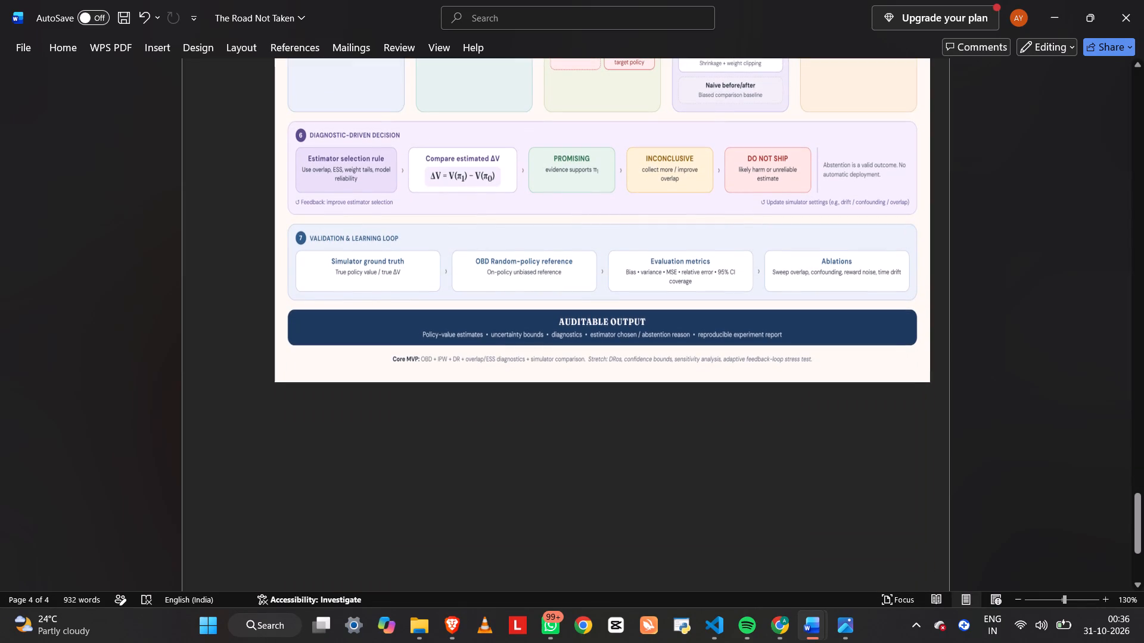
{"action": "left_click", "coordinate": [608, 336]}
{"action": "left_click_drag", "start_coordinate": [604, 382], "coordinate": [604, 365]}
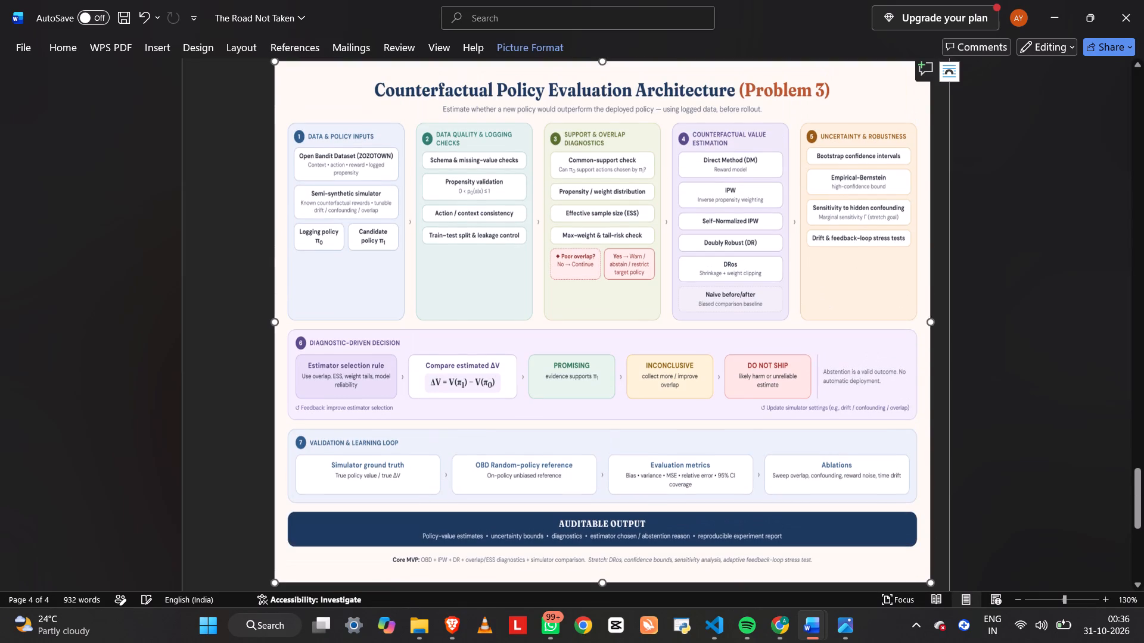
{"action": "scroll", "coordinate": [607, 375], "scroll_direction": "down", "scroll_amount": 3}
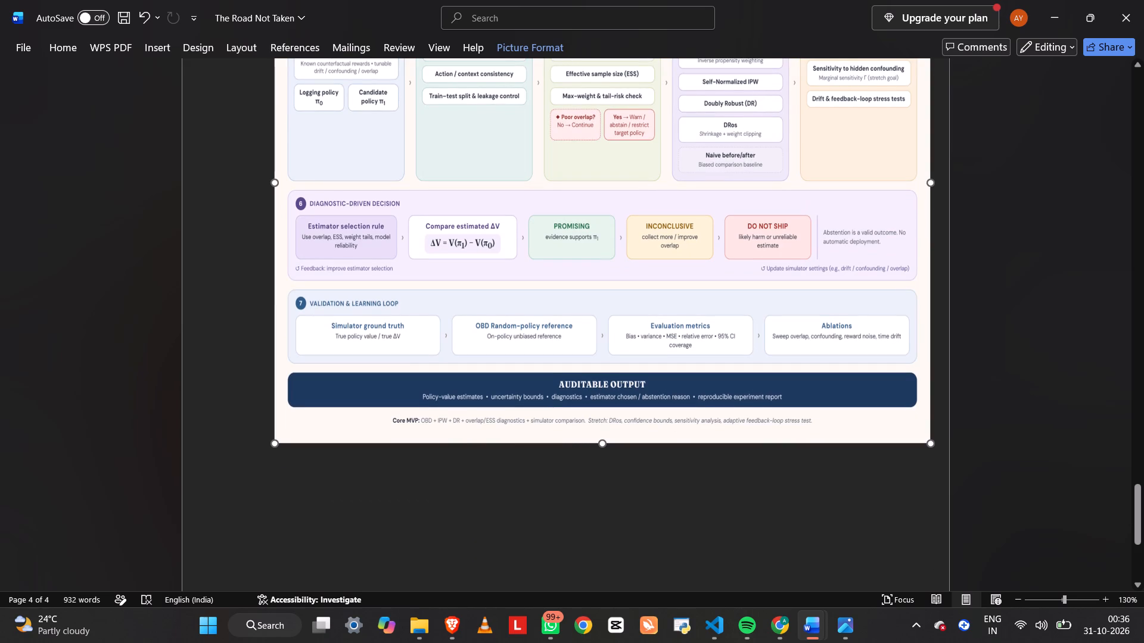
{"action": "left_click_drag", "start_coordinate": [604, 442], "coordinate": [610, 424]}
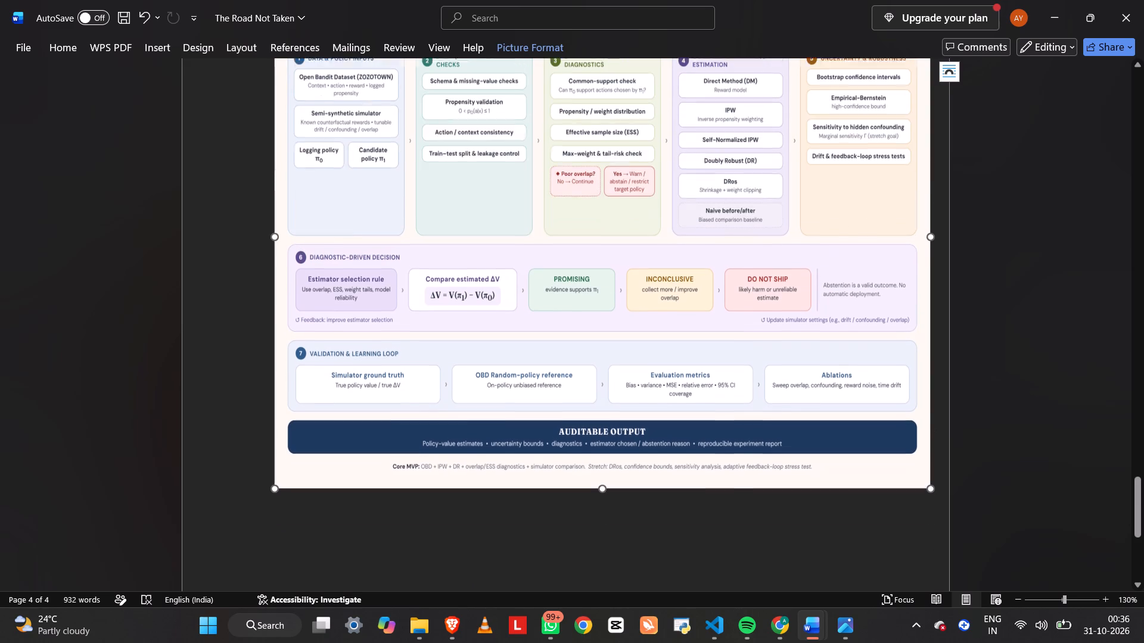
Narrow the architecture diagram slightly from its right side to leave more room at the page edge.
{"action": "scroll", "coordinate": [617, 470], "scroll_direction": "up", "scroll_amount": 3}
{"action": "scroll", "coordinate": [617, 470], "scroll_direction": "down", "scroll_amount": 2}
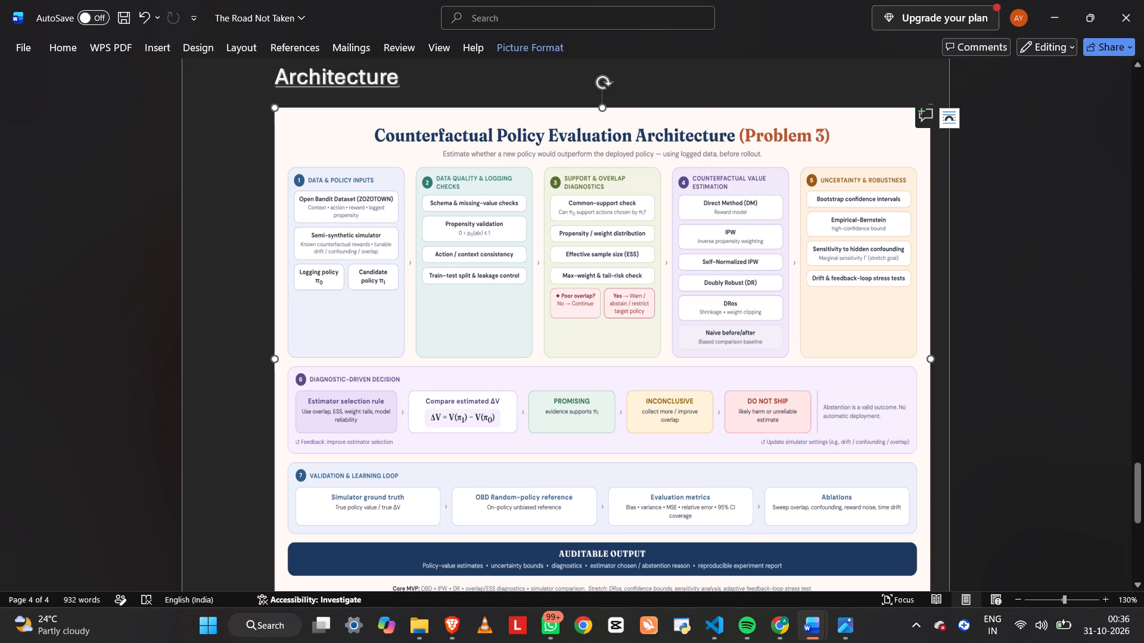
{"action": "left_click_drag", "start_coordinate": [933, 361], "coordinate": [923, 367]}
{"action": "scroll", "coordinate": [794, 347], "scroll_direction": "down", "scroll_amount": 3}
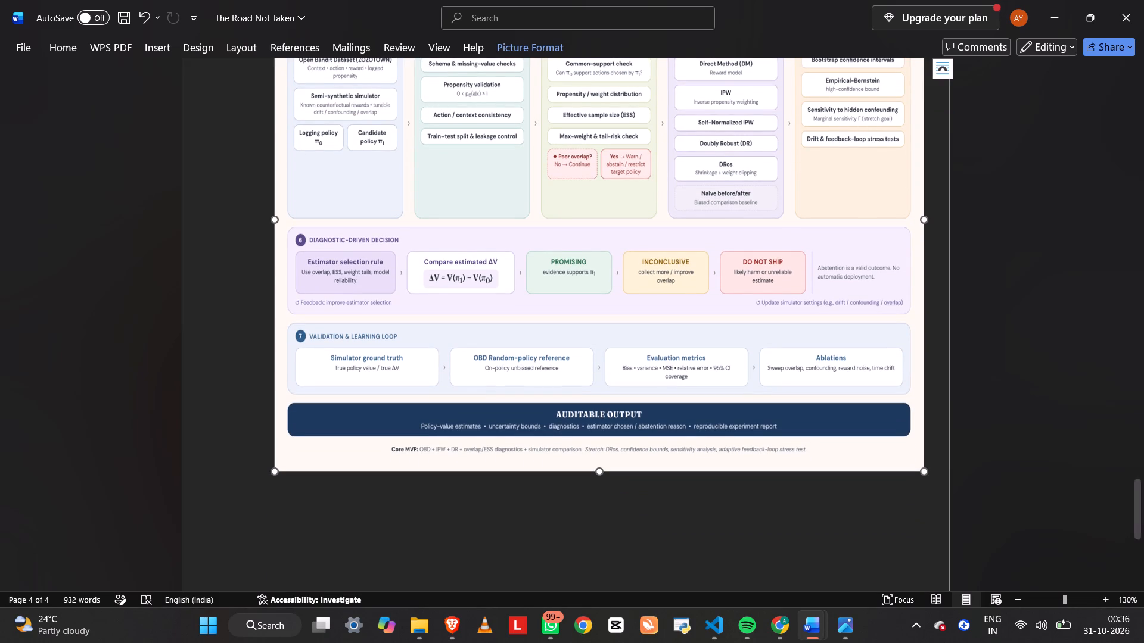
Review the proposal from the architecture diagram back up to the title, reading Feasibility & Risks and the Evaluation Plan on the way.
{"action": "scroll", "coordinate": [734, 311], "scroll_direction": "up", "scroll_amount": 15}
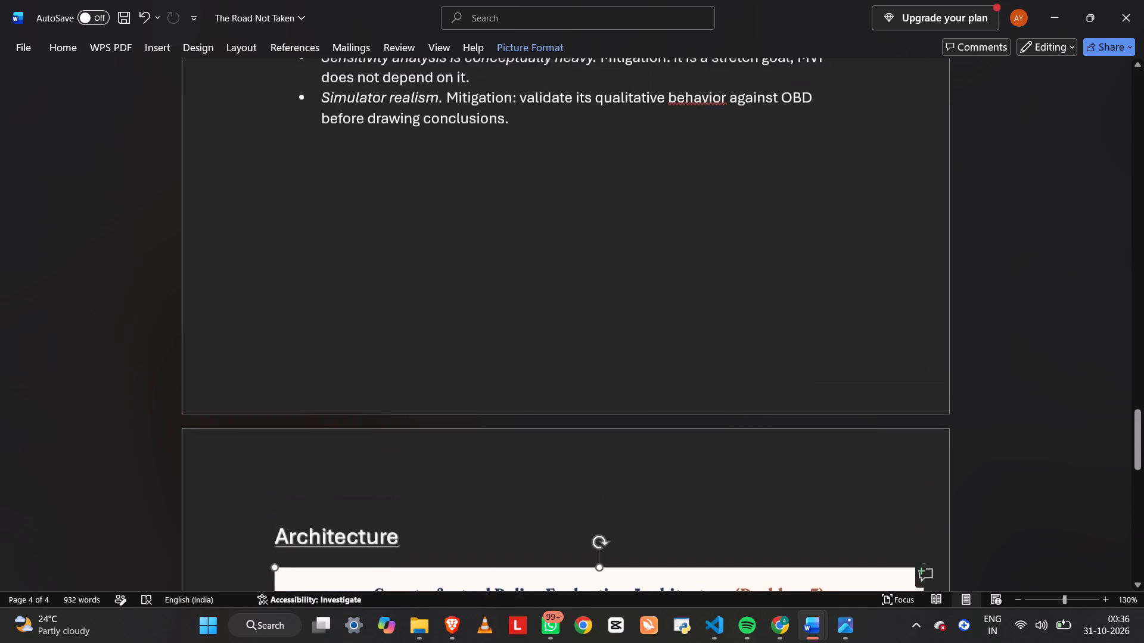
{"action": "scroll", "coordinate": [732, 310], "scroll_direction": "up", "scroll_amount": 8}
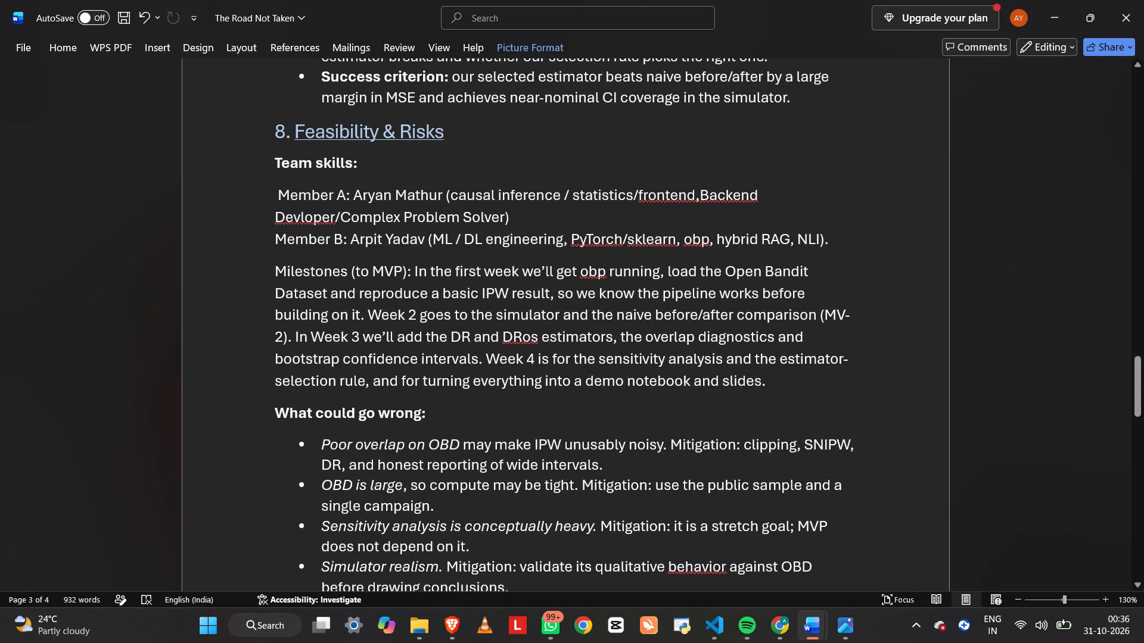
{"action": "scroll", "coordinate": [732, 310], "scroll_direction": "up", "scroll_amount": 3}
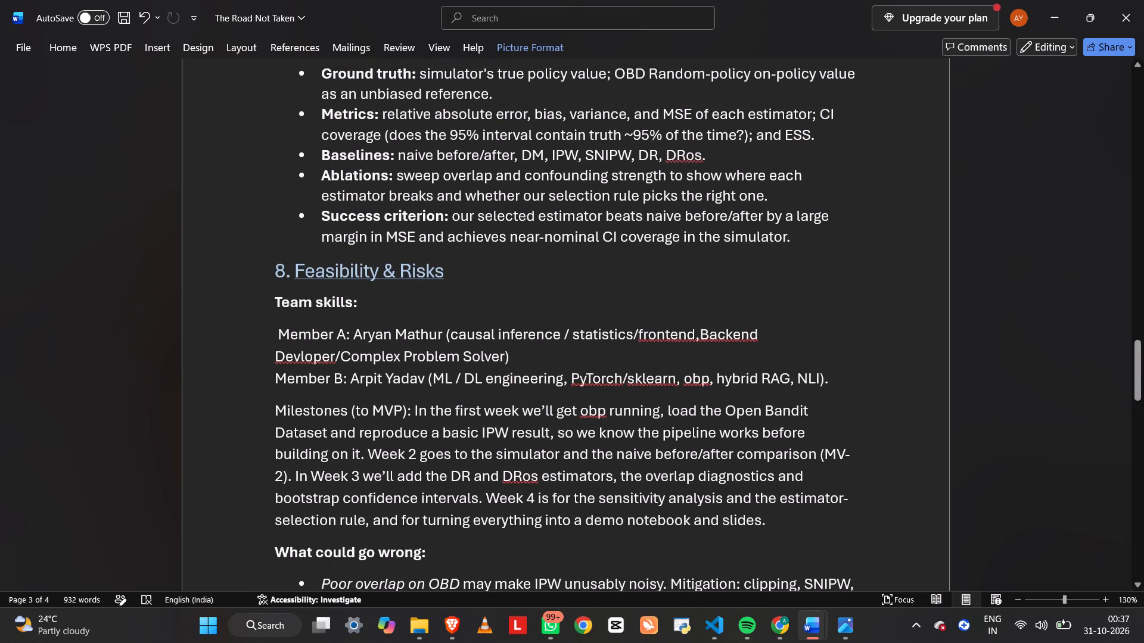
{"action": "scroll", "coordinate": [733, 310], "scroll_direction": "up", "scroll_amount": 3}
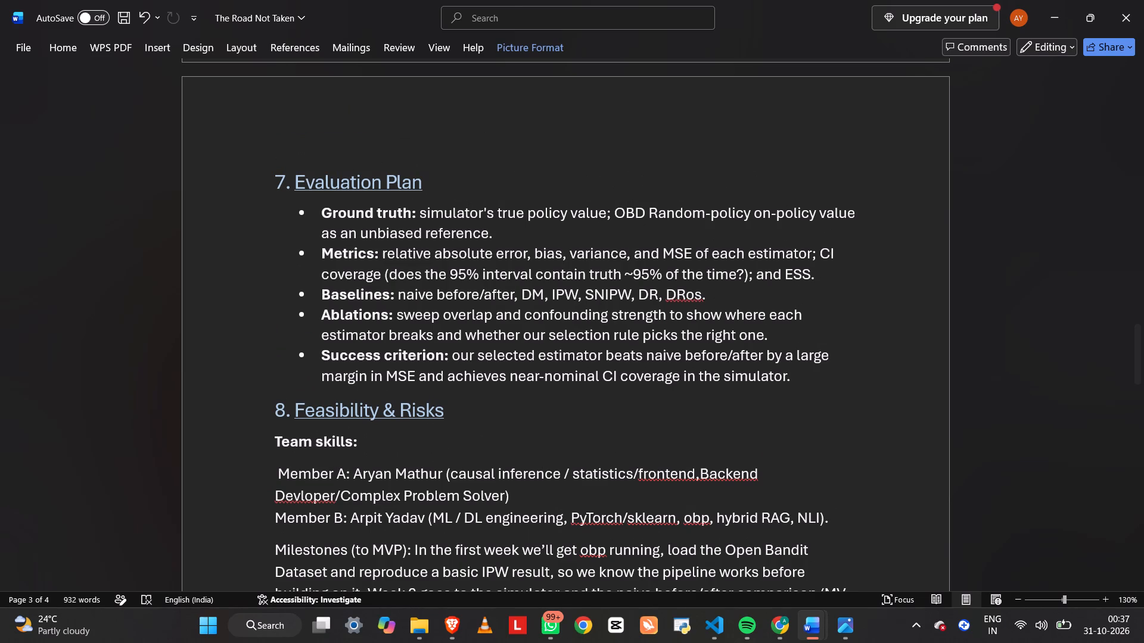
{"action": "scroll", "coordinate": [735, 310], "scroll_direction": "up", "scroll_amount": 17}
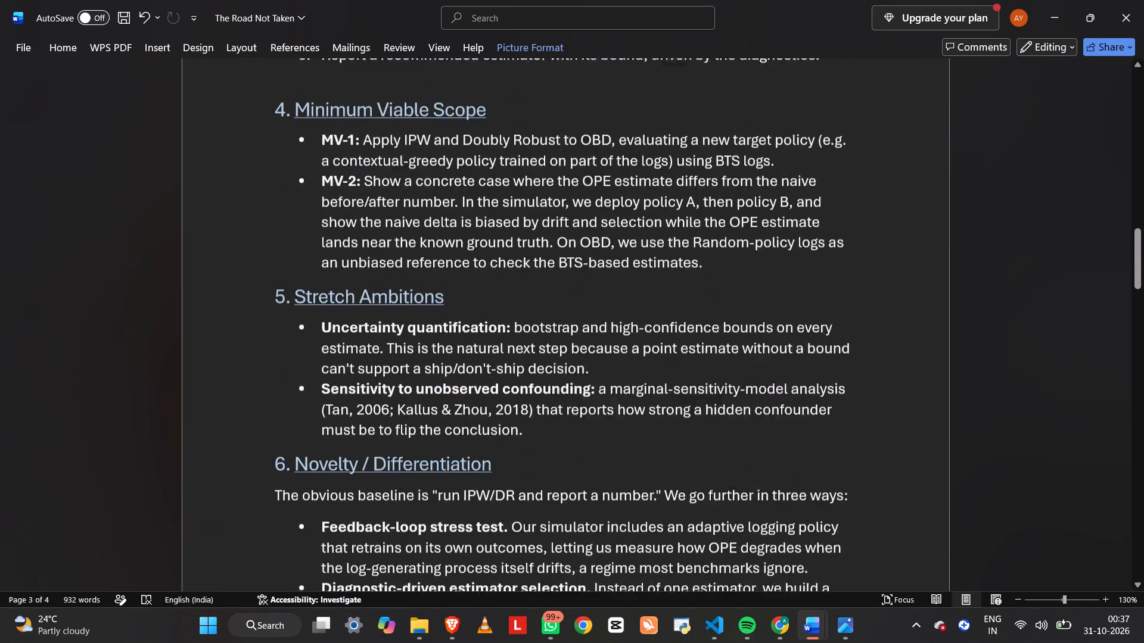
{"action": "scroll", "coordinate": [735, 310], "scroll_direction": "up", "scroll_amount": 20}
{"action": "scroll", "coordinate": [735, 310], "scroll_direction": "up", "scroll_amount": 17}
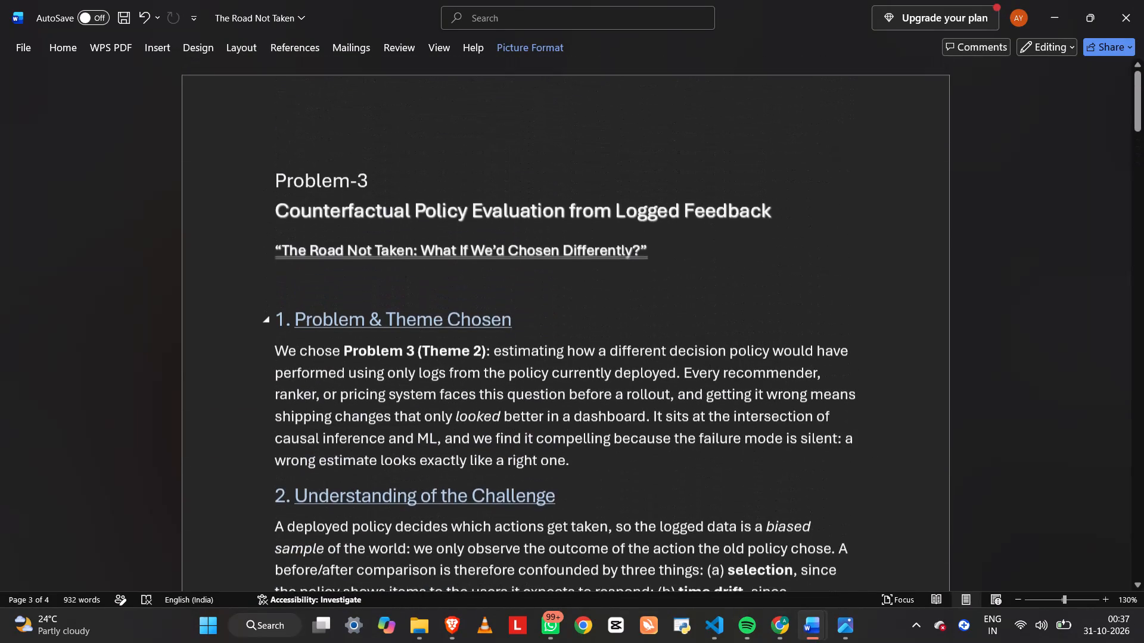
{"action": "scroll", "coordinate": [735, 310], "scroll_direction": "down", "scroll_amount": 12}
{"action": "scroll", "coordinate": [736, 310], "scroll_direction": "up", "scroll_amount": 6}
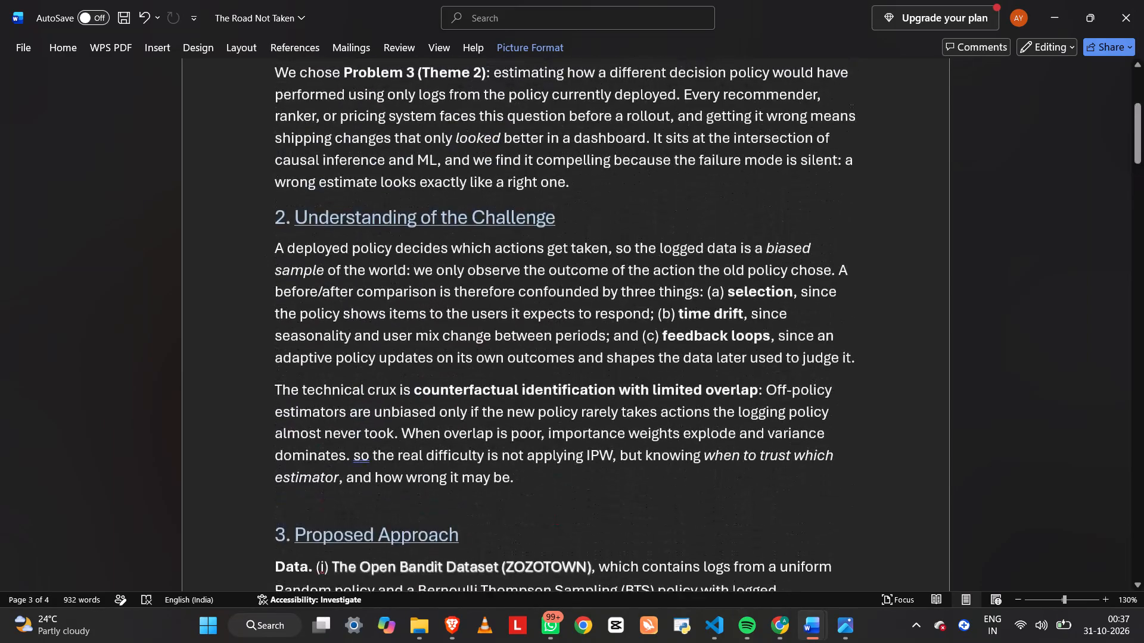
{"action": "scroll", "coordinate": [737, 310], "scroll_direction": "up", "scroll_amount": 4}
Recheck the proposal from section 2 down to Feasibility & Risks, examining the team skills, milestones and What could go wrong list.
{"action": "scroll", "coordinate": [737, 310], "scroll_direction": "down", "scroll_amount": 6}
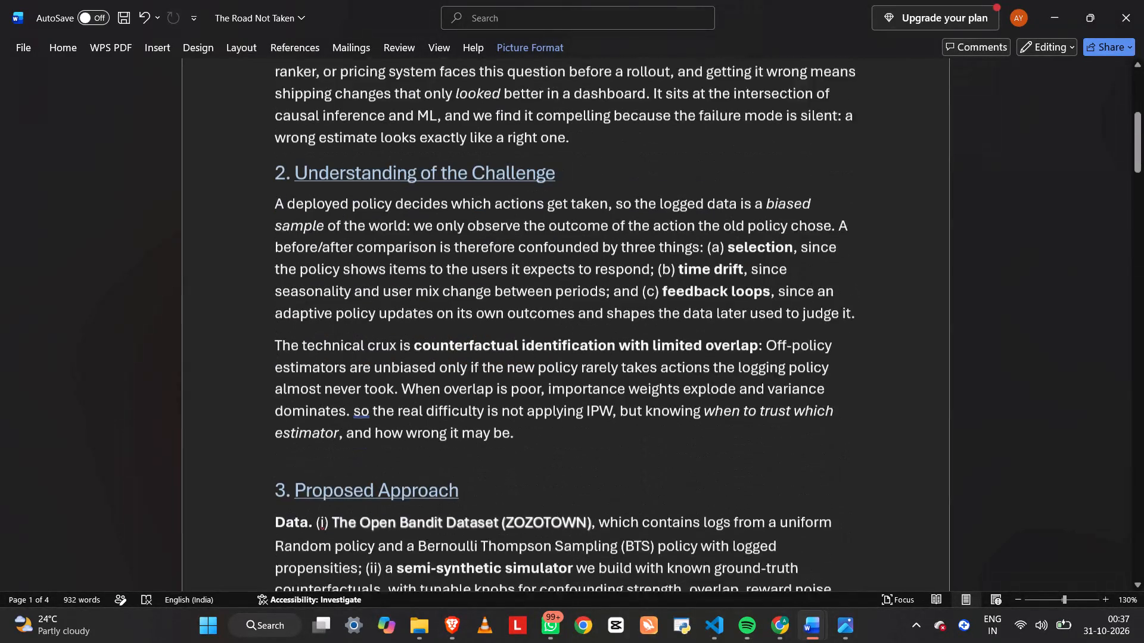
{"action": "scroll", "coordinate": [737, 310], "scroll_direction": "down", "scroll_amount": 12}
{"action": "scroll", "coordinate": [737, 310], "scroll_direction": "down", "scroll_amount": 16}
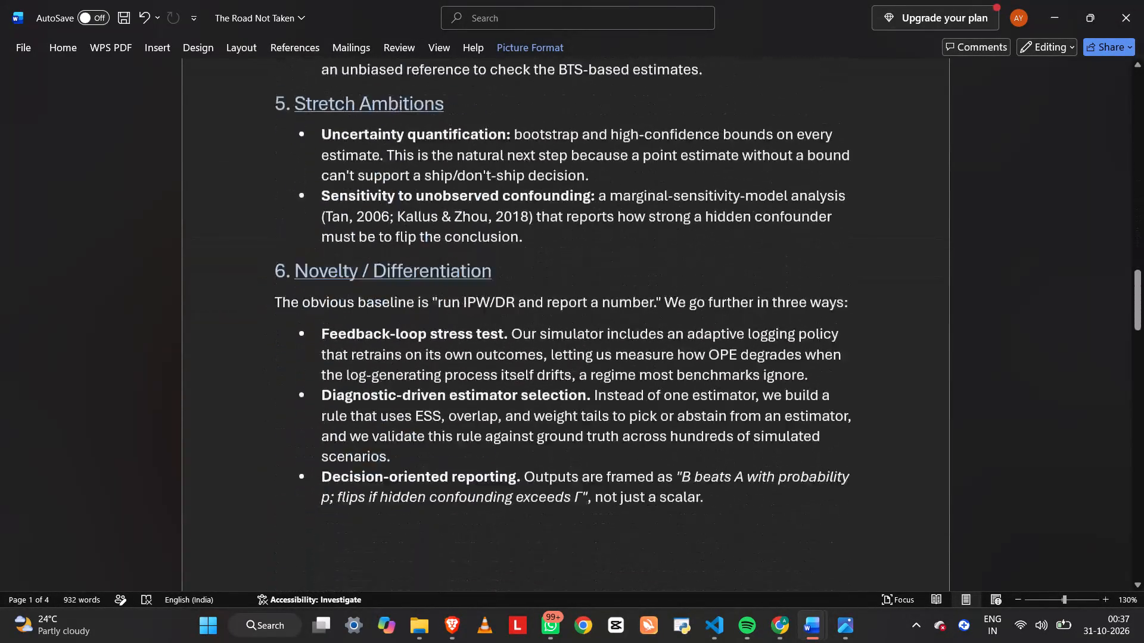
{"action": "scroll", "coordinate": [736, 310], "scroll_direction": "down", "scroll_amount": 16}
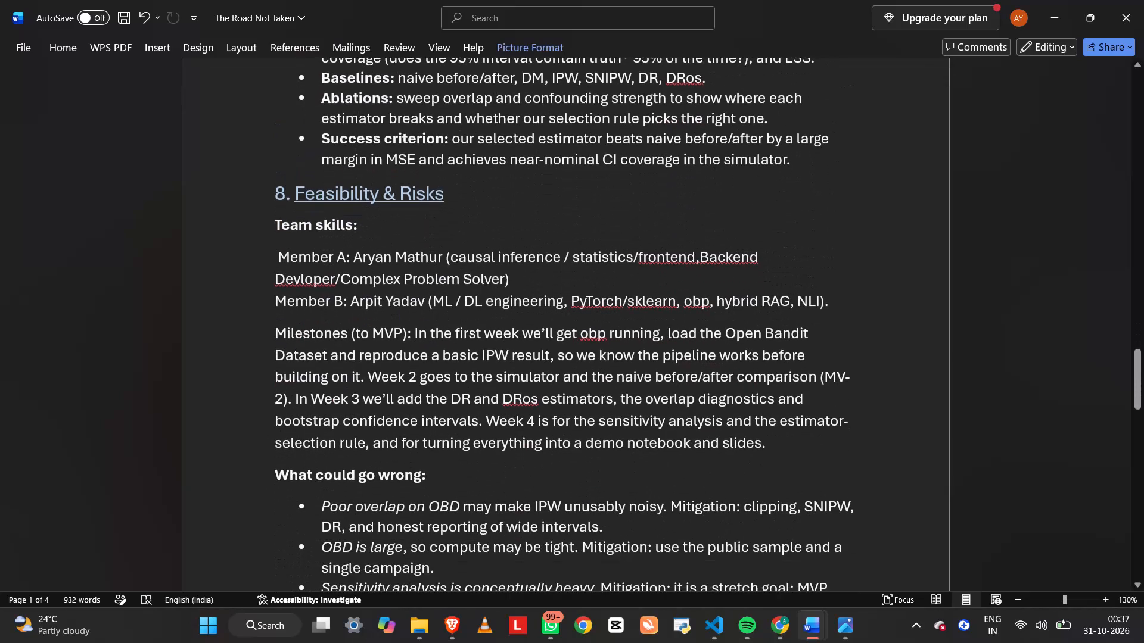
{"action": "scroll", "coordinate": [737, 301], "scroll_direction": "down", "scroll_amount": 5}
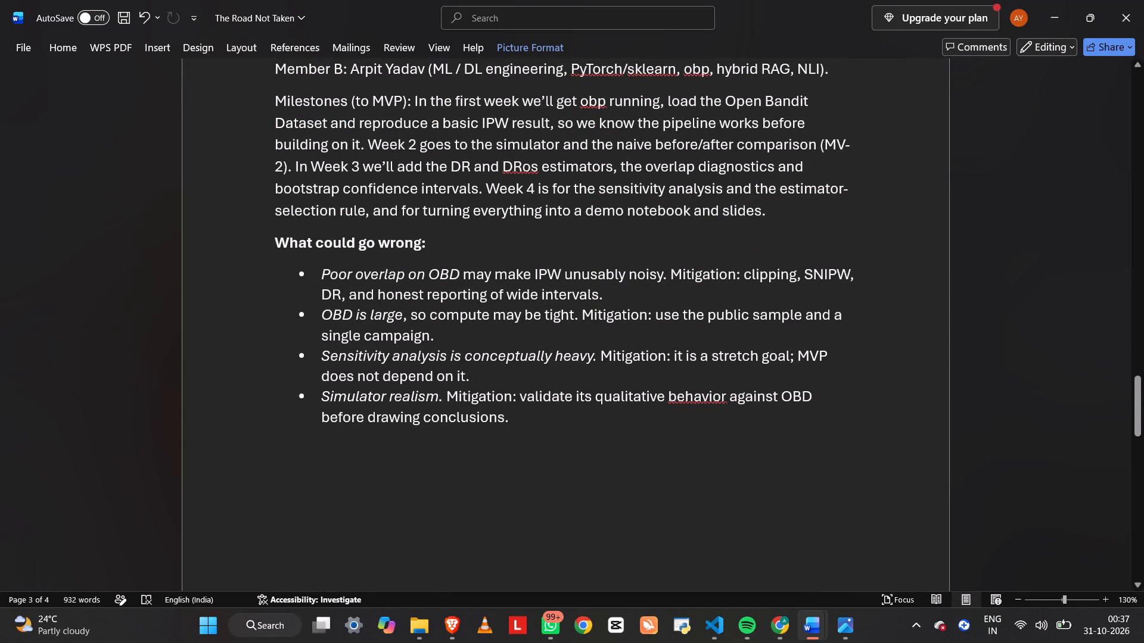
{"action": "scroll", "coordinate": [747, 257], "scroll_direction": "up", "scroll_amount": 5}
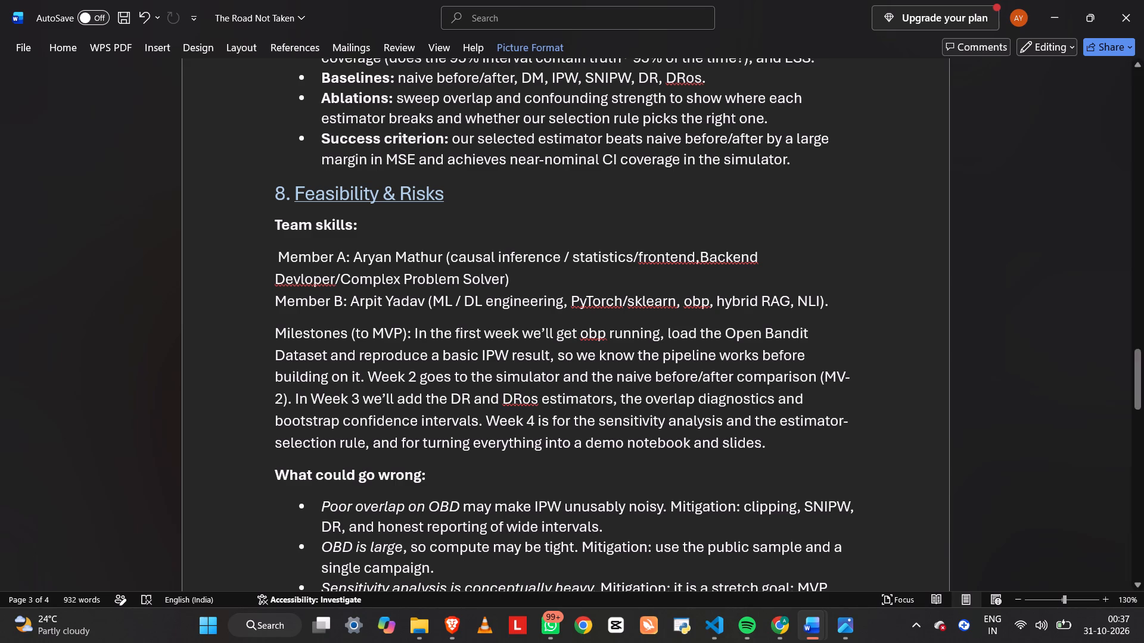
{"action": "scroll", "coordinate": [648, 5], "scroll_direction": "down", "scroll_amount": 5}
{"action": "scroll", "coordinate": [681, 210], "scroll_direction": "down", "scroll_amount": 3}
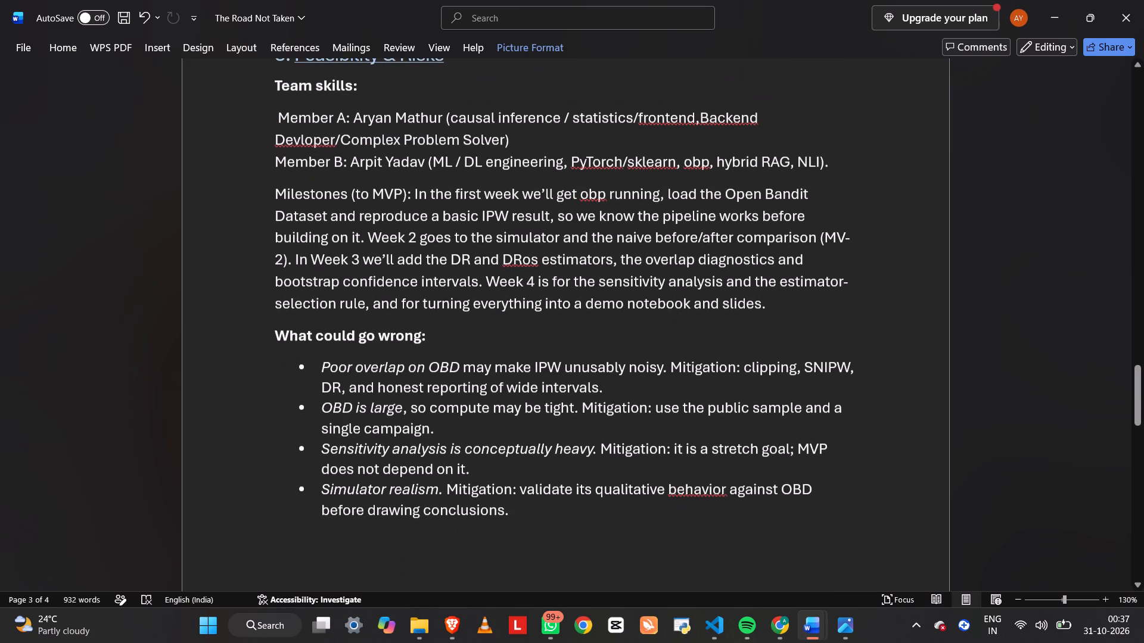
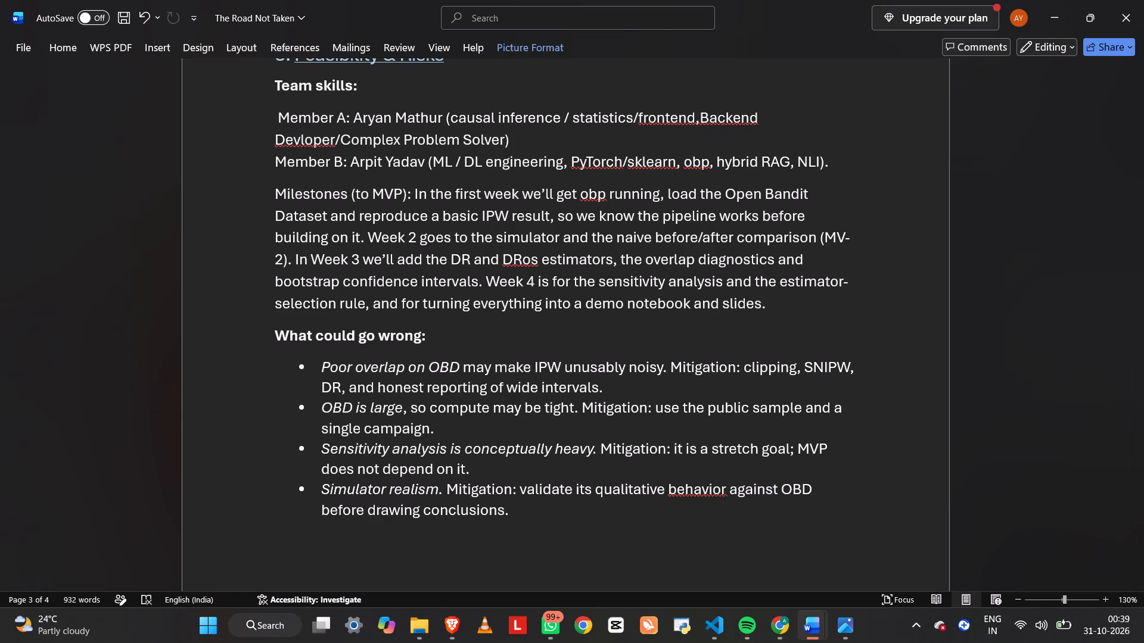
Reduce the height of the architecture diagram on the last page slightly more, leaving extra space beneath it.
{"action": "scroll", "coordinate": [635, 442], "scroll_direction": "down", "scroll_amount": 5}
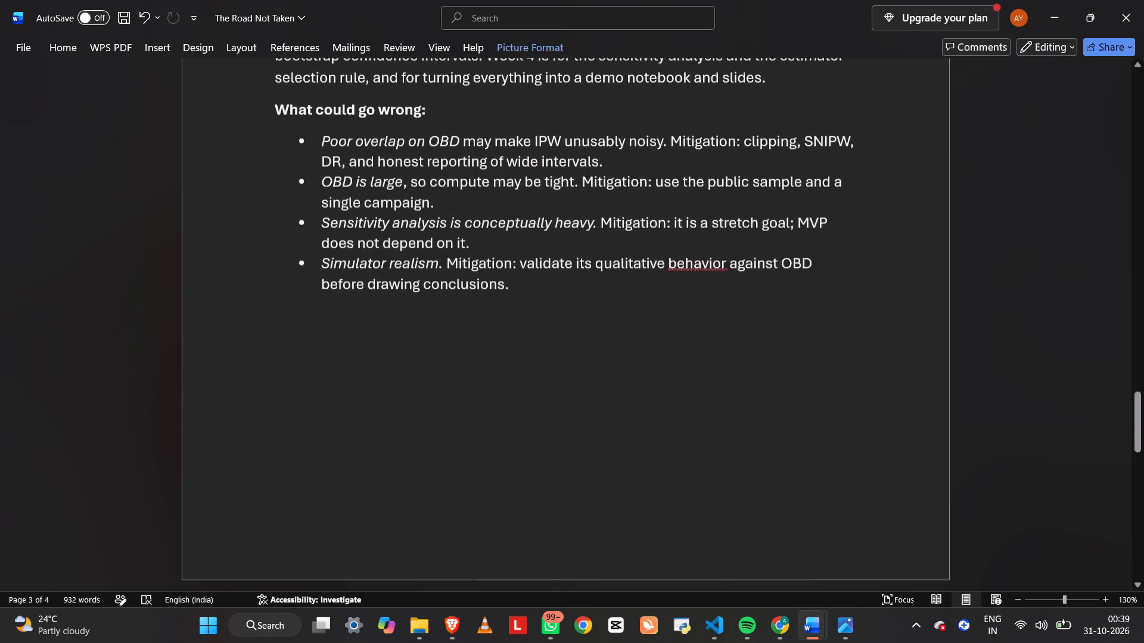
{"action": "scroll", "coordinate": [629, 457], "scroll_direction": "down", "scroll_amount": 6}
{"action": "scroll", "coordinate": [629, 461], "scroll_direction": "up", "scroll_amount": 2}
{"action": "scroll", "coordinate": [629, 461], "scroll_direction": "down", "scroll_amount": 5}
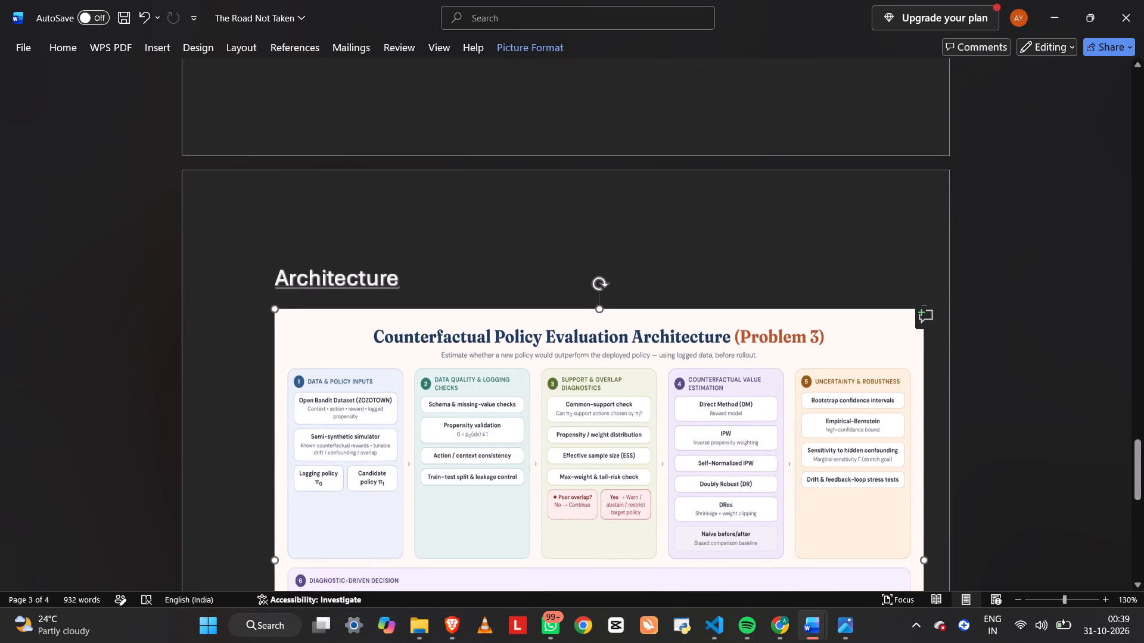
{"action": "scroll", "coordinate": [629, 461], "scroll_direction": "down", "scroll_amount": 4}
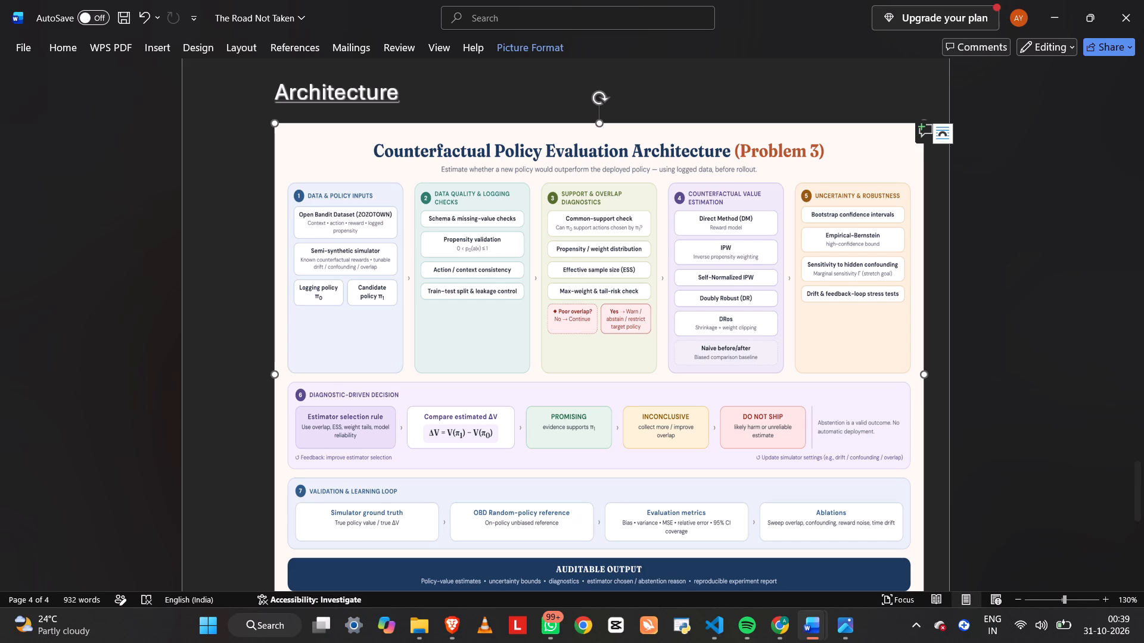
{"action": "scroll", "coordinate": [526, 506], "scroll_direction": "down", "scroll_amount": 2}
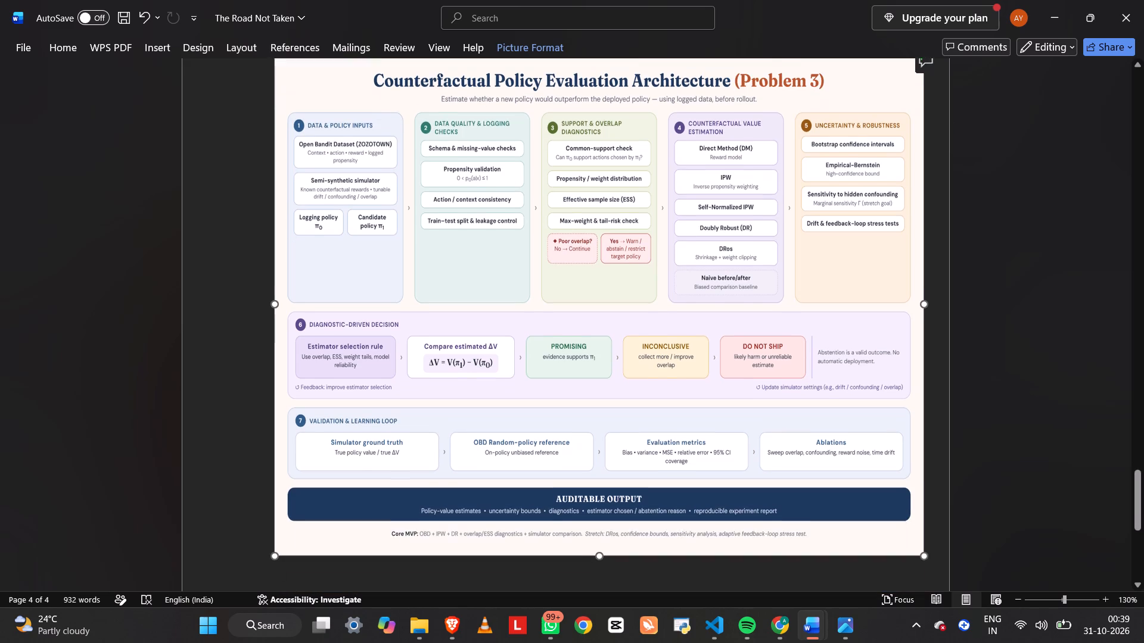
{"action": "left_click_drag", "start_coordinate": [599, 533], "coordinate": [597, 510]}
Review the proposal from the resized architecture diagram back up through Novelty / Differentiation to the title.
{"action": "scroll", "coordinate": [607, 560], "scroll_direction": "up", "scroll_amount": 7}
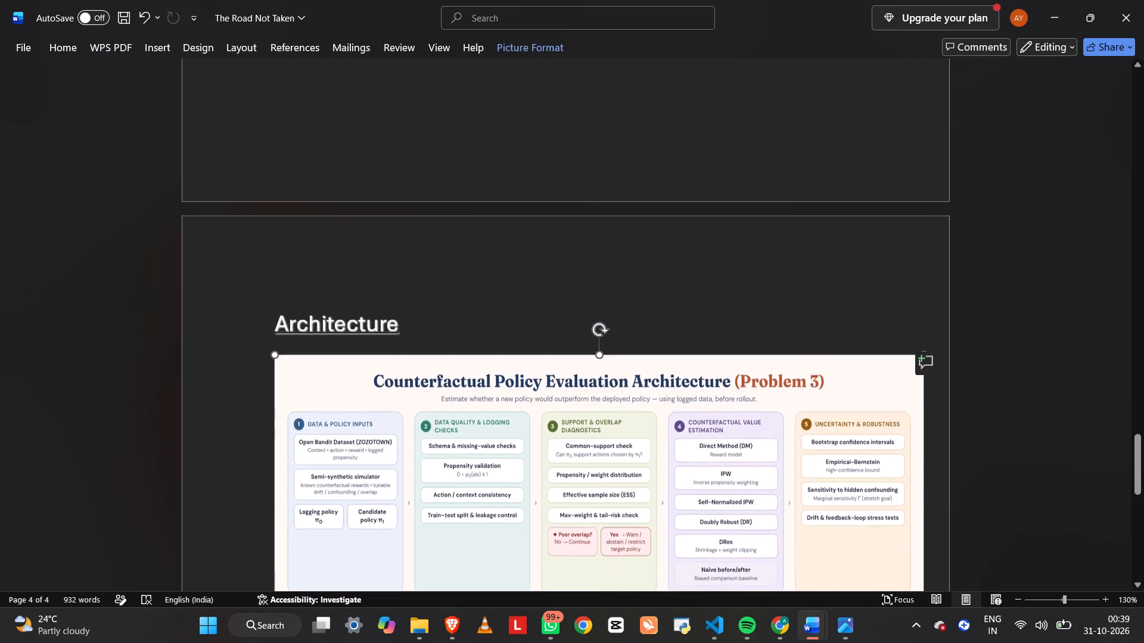
{"action": "scroll", "coordinate": [607, 560], "scroll_direction": "up", "scroll_amount": 10}
{"action": "scroll", "coordinate": [607, 560], "scroll_direction": "up", "scroll_amount": 20}
{"action": "scroll", "coordinate": [607, 560], "scroll_direction": "up", "scroll_amount": 1}
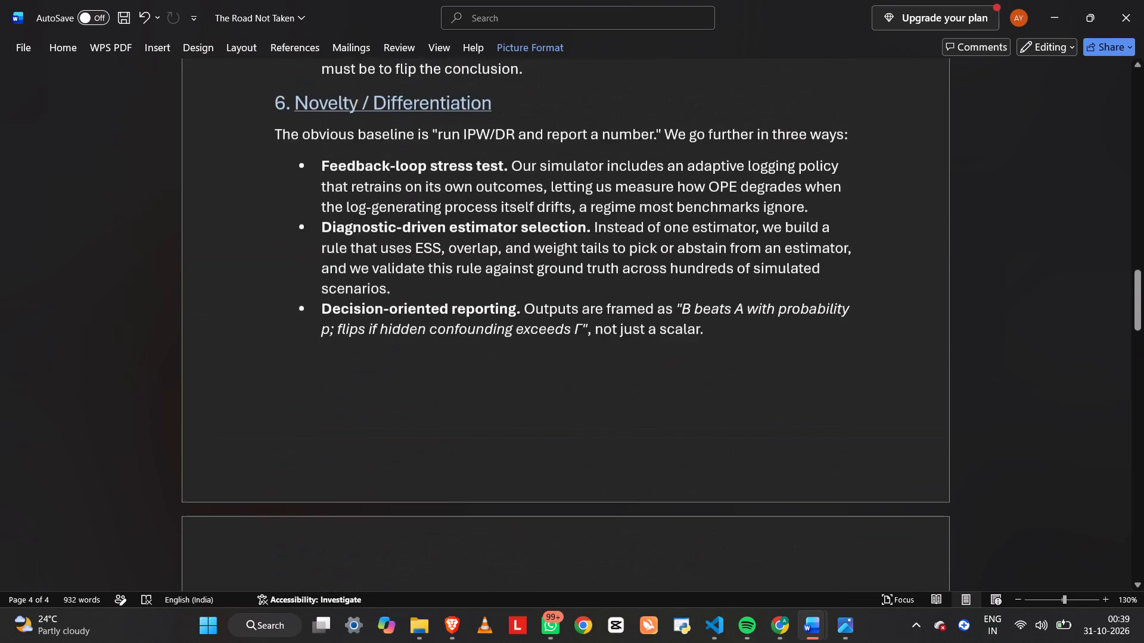
{"action": "scroll", "coordinate": [607, 560], "scroll_direction": "up", "scroll_amount": 20}
{"action": "scroll", "coordinate": [607, 560], "scroll_direction": "up", "scroll_amount": 15}
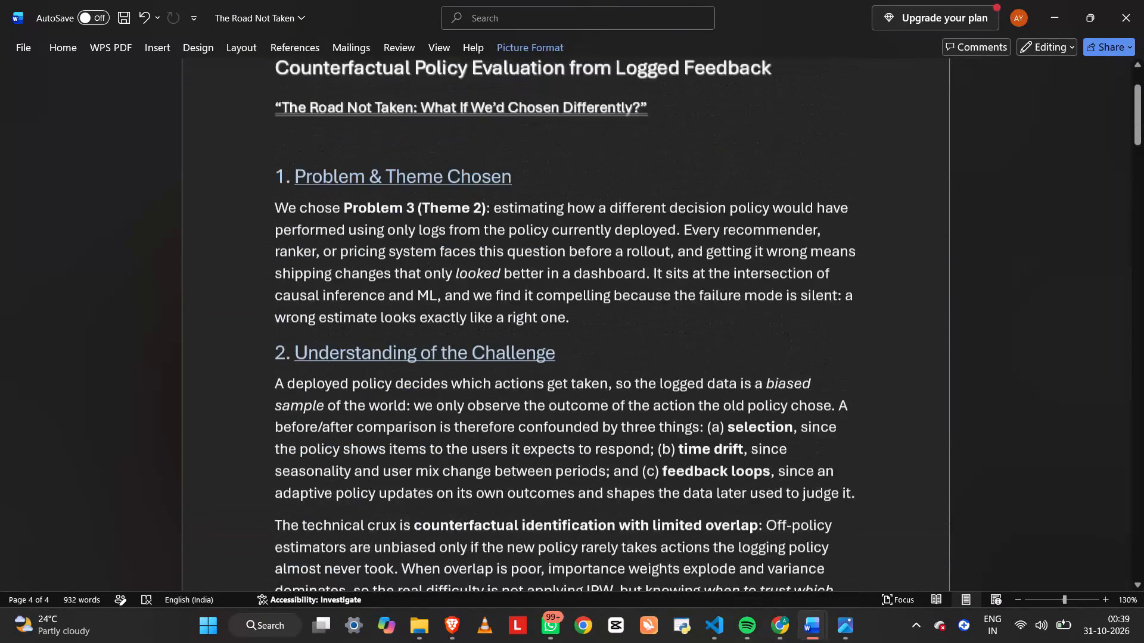
{"action": "scroll", "coordinate": [607, 560], "scroll_direction": "up", "scroll_amount": 11}
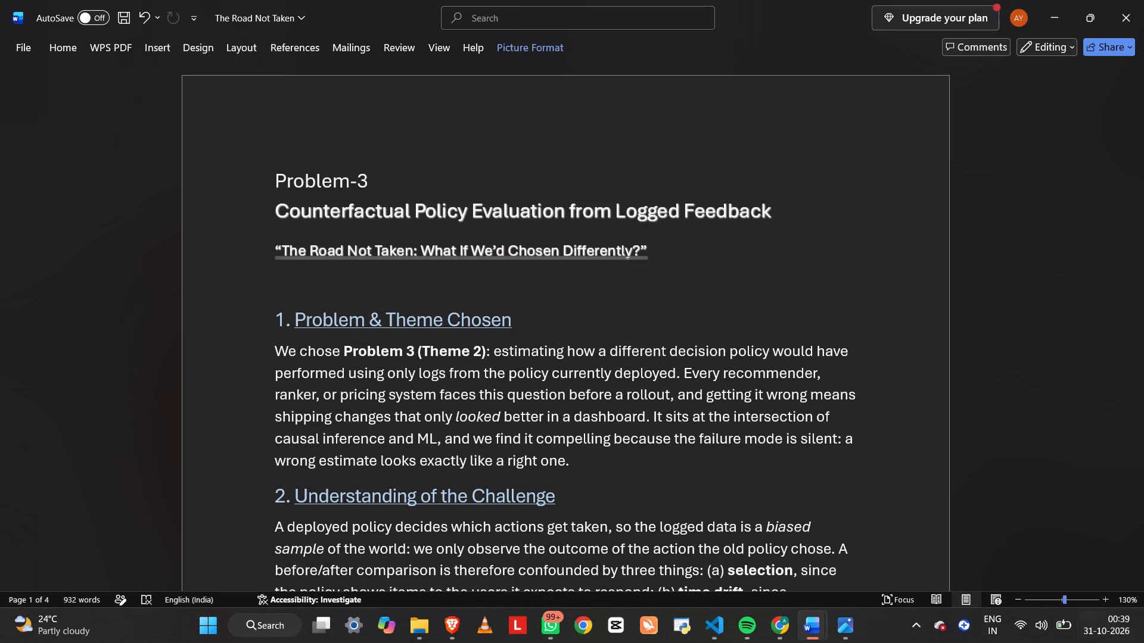
Connect the computer to the open BHR-WIFI wireless network, cancelling the pending connection attempt and retrying, and return to the proposal.
{"action": "left_click", "coordinate": [1046, 638]}
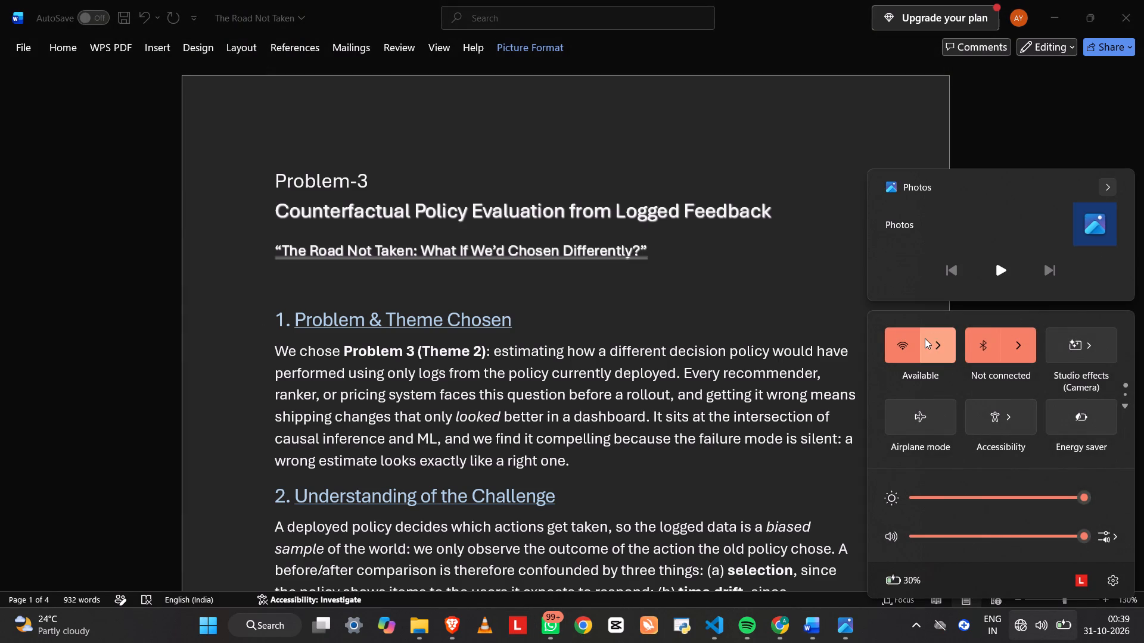
{"action": "left_click", "coordinate": [935, 347]}
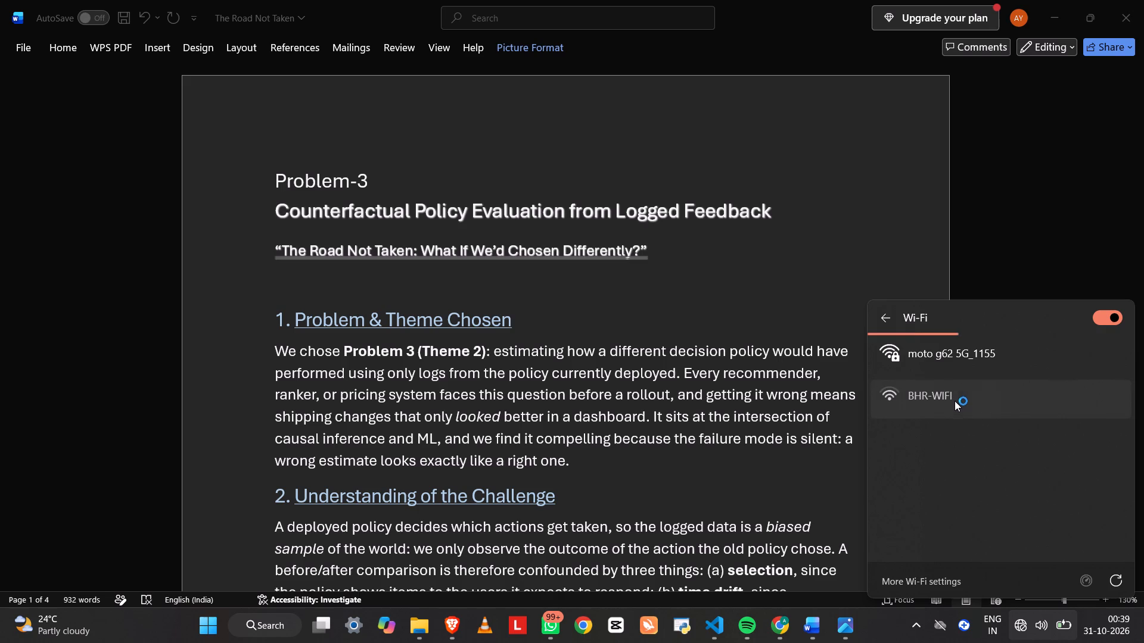
{"action": "left_click", "coordinate": [955, 404]}
{"action": "left_click", "coordinate": [1054, 502]}
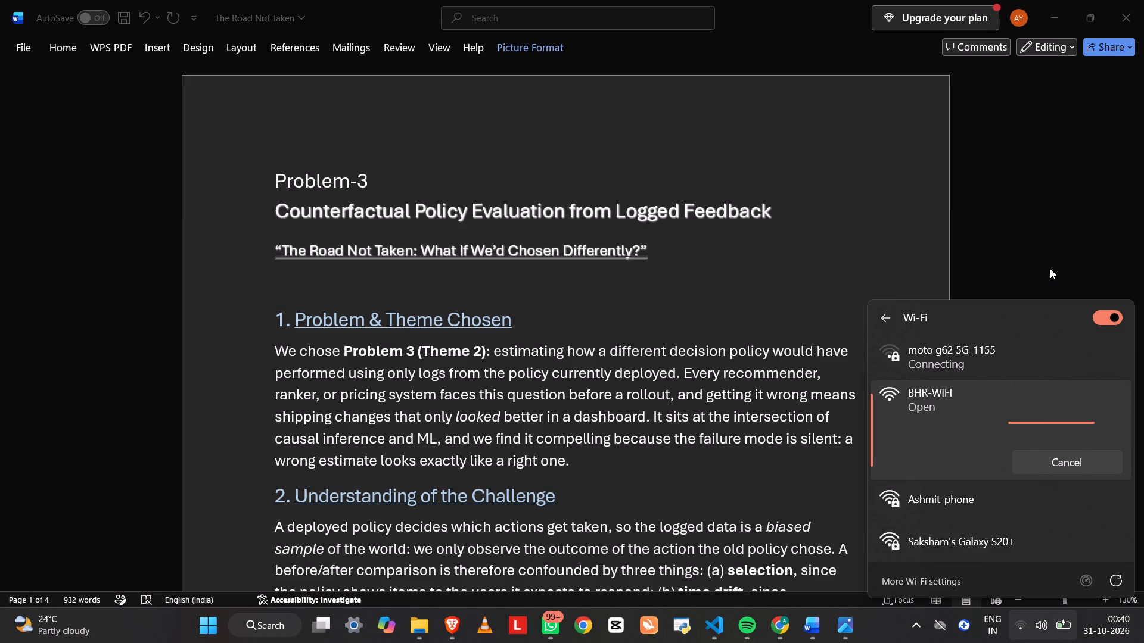
{"action": "left_click", "coordinate": [1036, 464]}
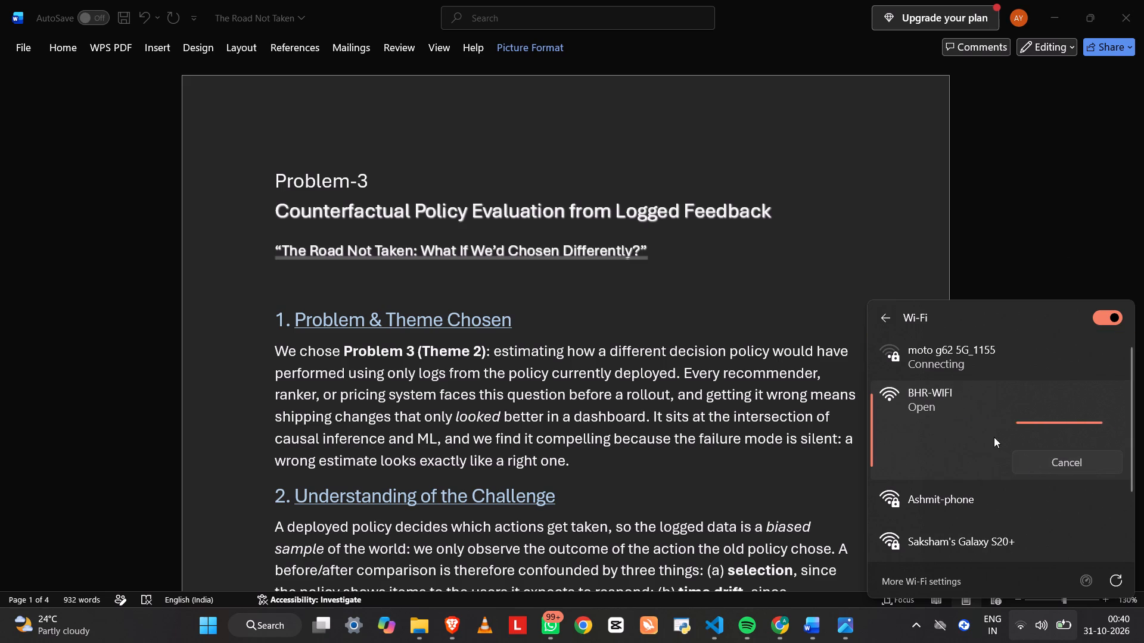
{"action": "left_click", "coordinate": [987, 432]}
{"action": "left_click", "coordinate": [918, 334]}
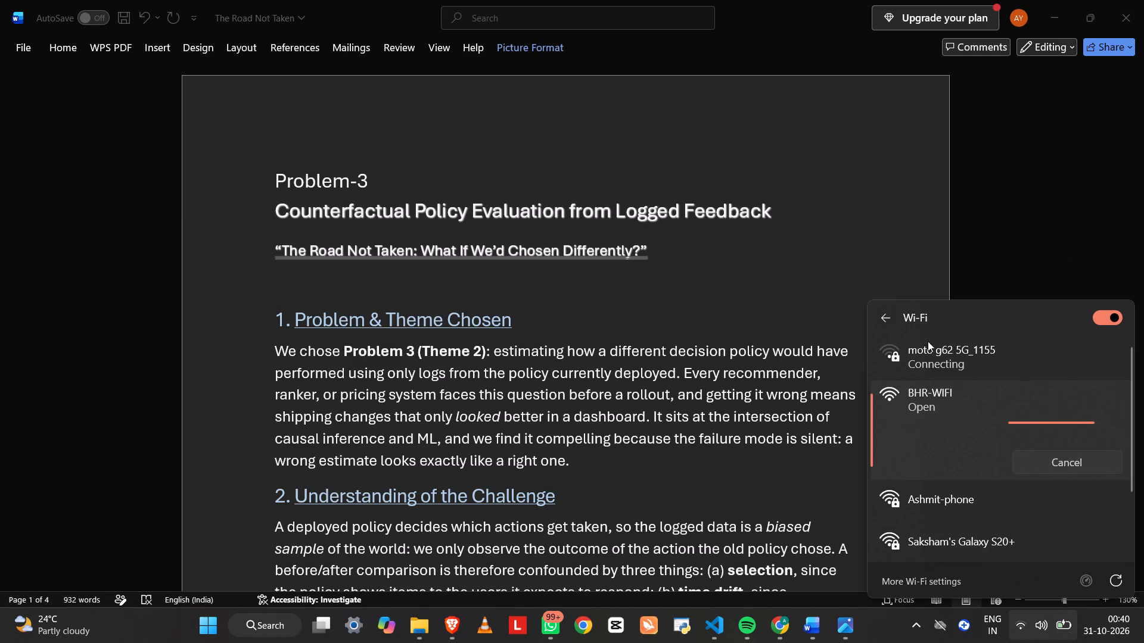
{"action": "left_click", "coordinate": [931, 346]}
{"action": "left_click", "coordinate": [973, 509]}
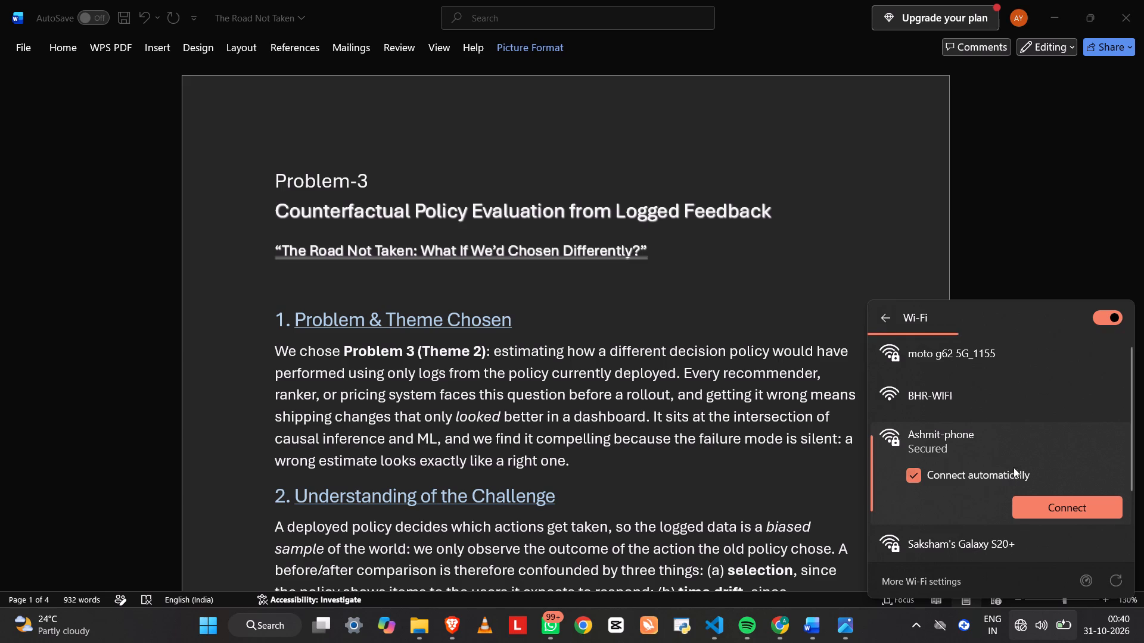
{"action": "left_click", "coordinate": [938, 398]}
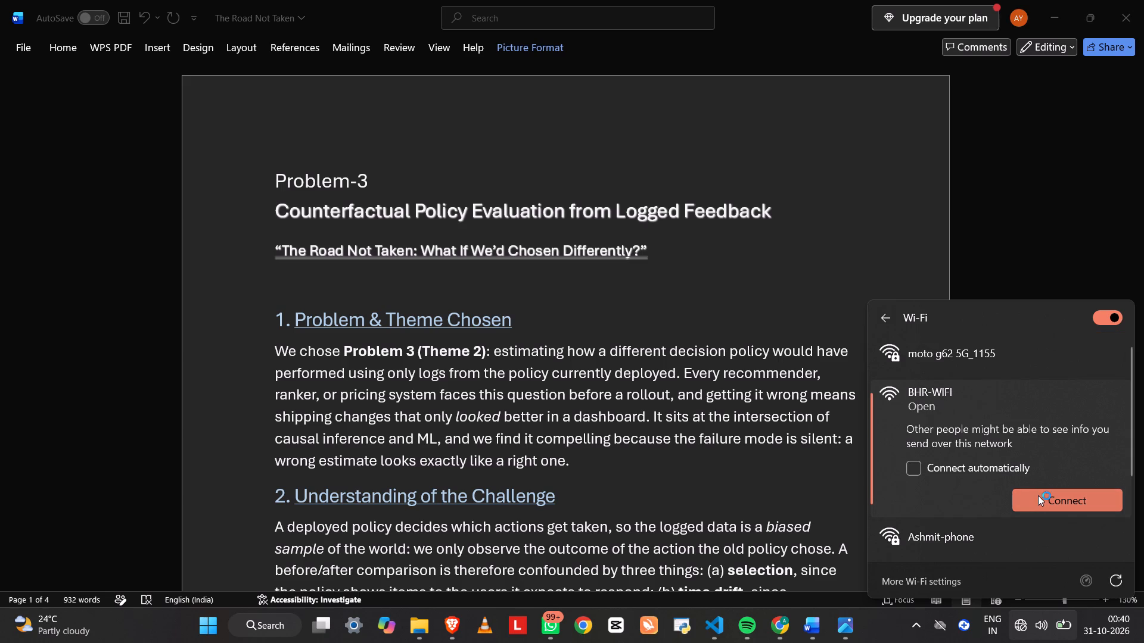
{"action": "left_click", "coordinate": [1038, 495]}
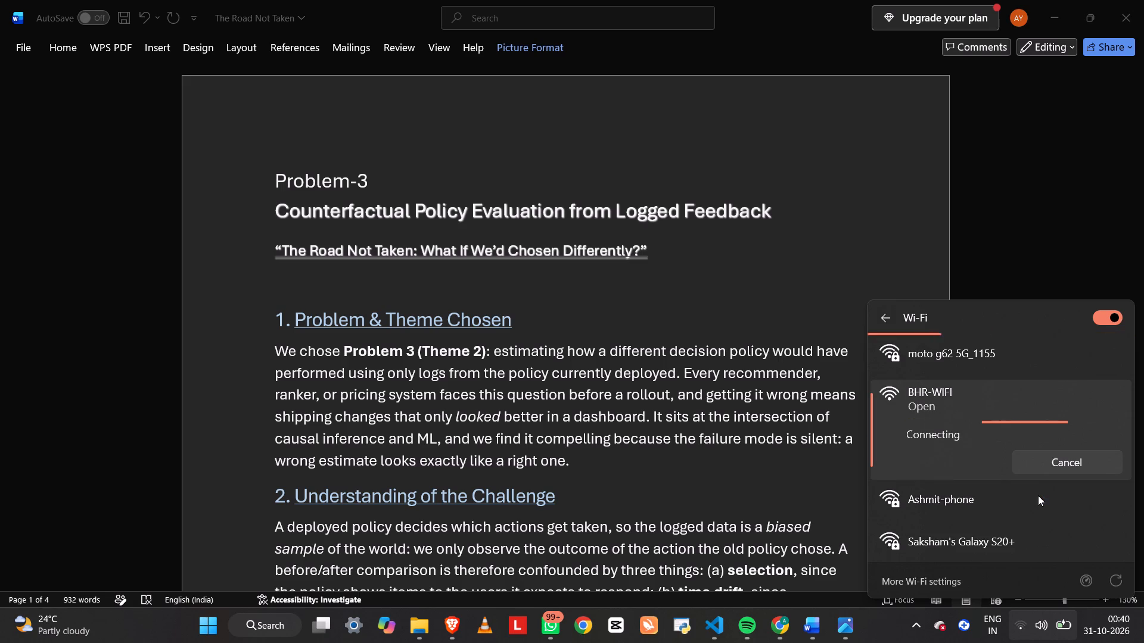
{"action": "left_click", "coordinate": [1003, 211]}
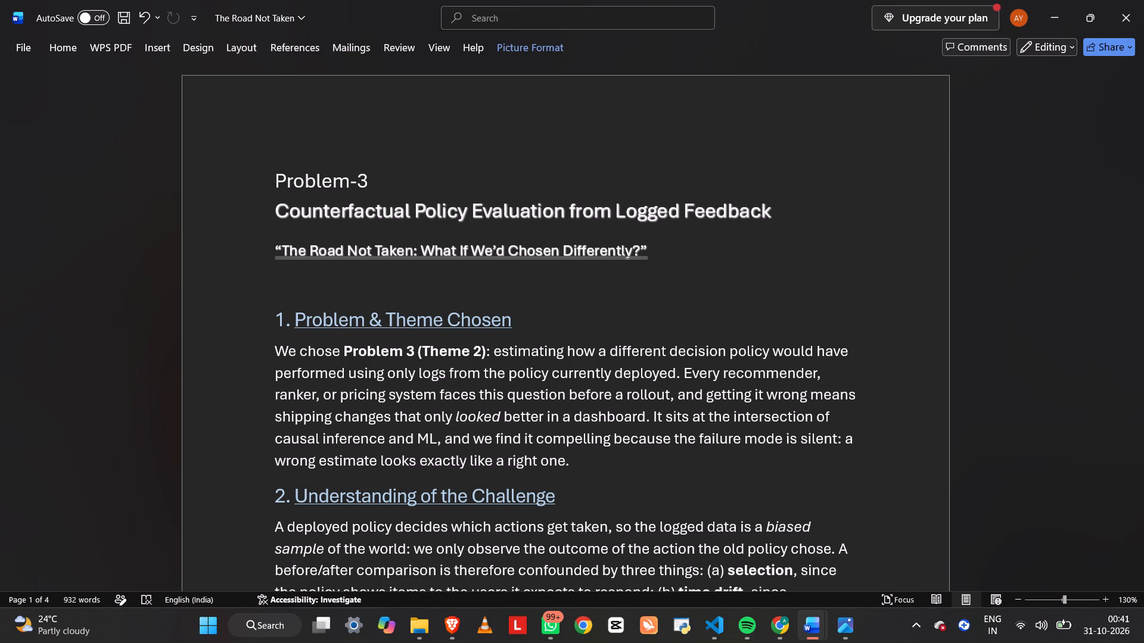
{"action": "left_click", "coordinate": [782, 637]}
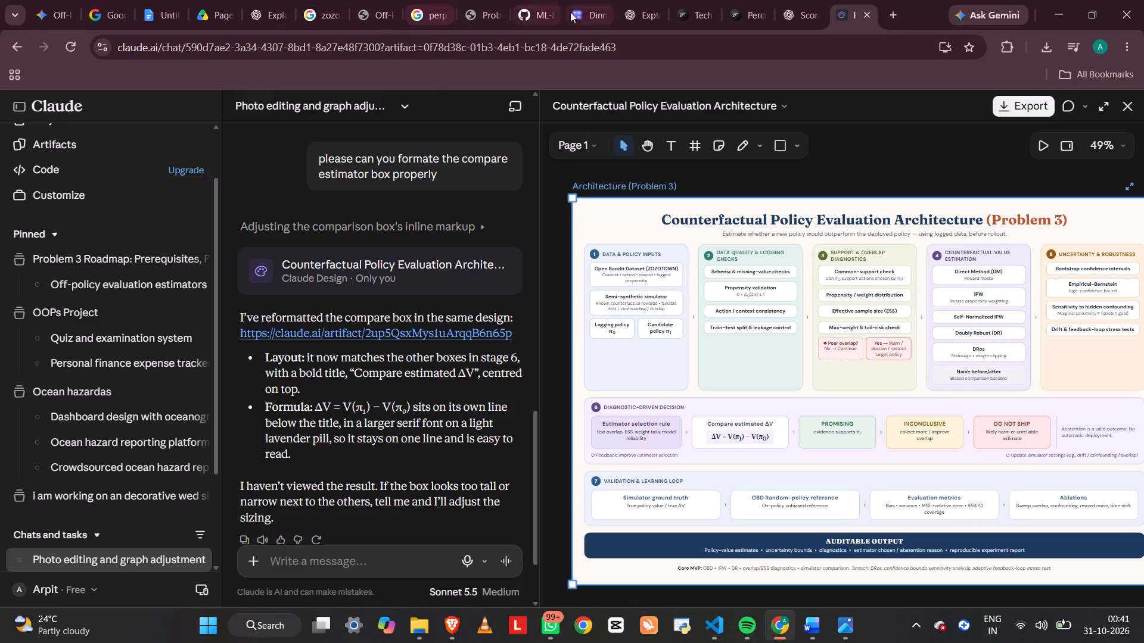
{"action": "left_click", "coordinate": [701, 13]}
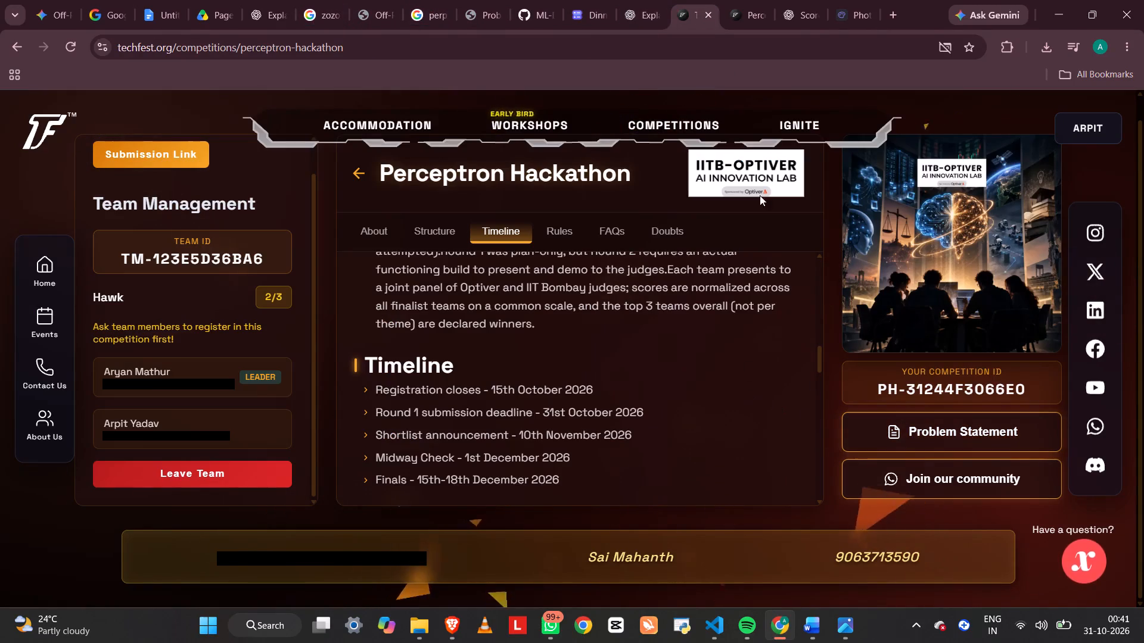
{"action": "left_click", "coordinate": [748, 3]}
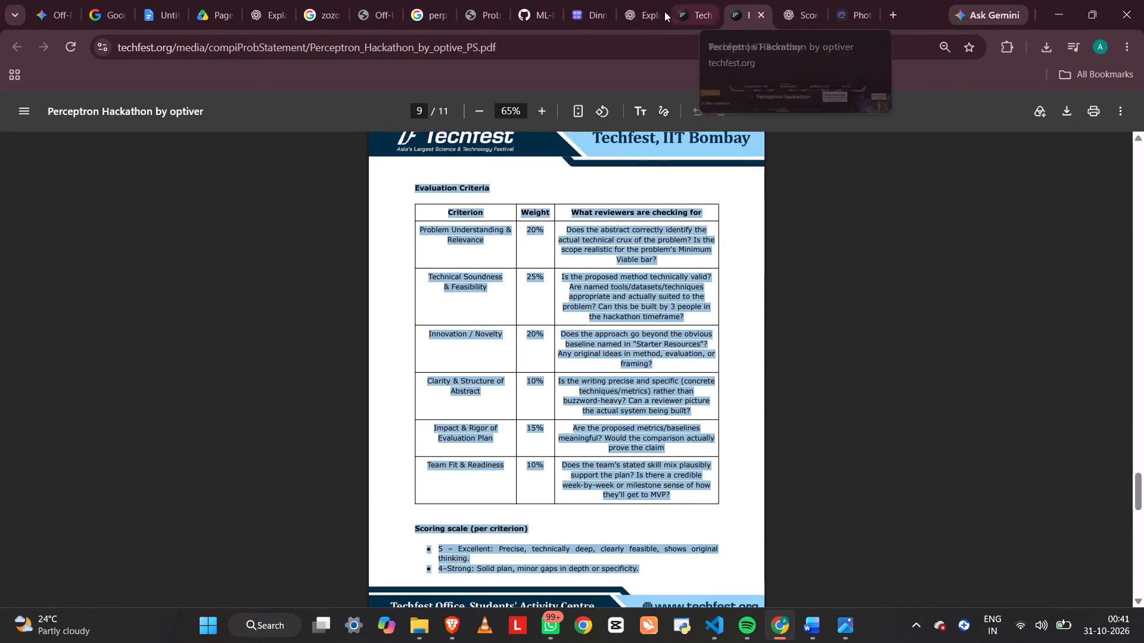
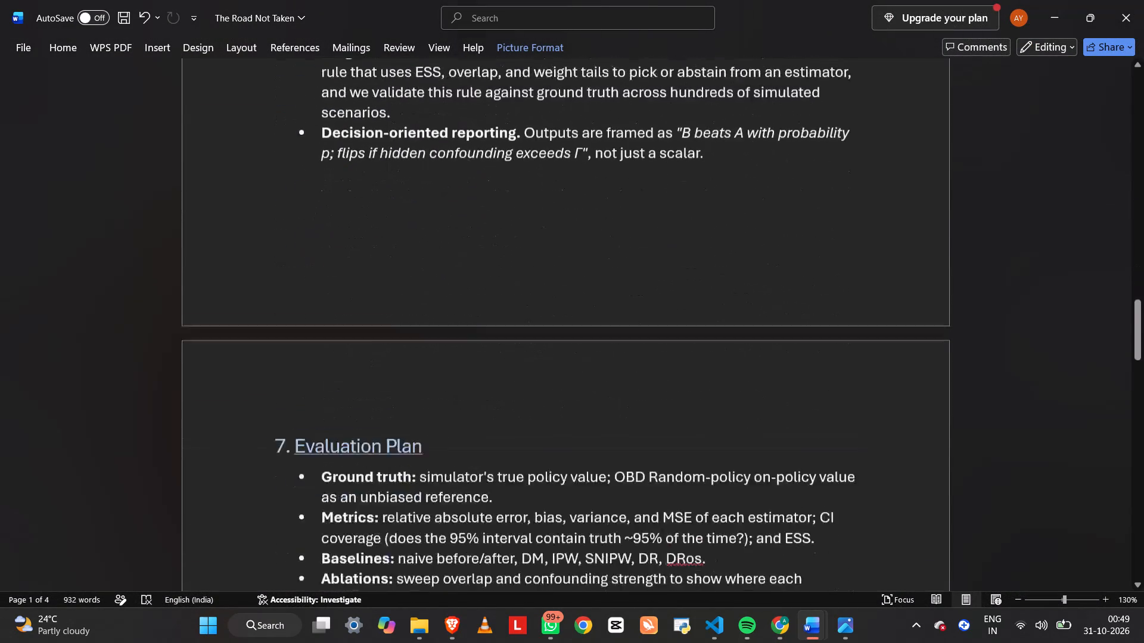
Save a copy of the proposal as a Word document named "The Road Not Taken Final" in the Downloads folder.
{"action": "scroll", "coordinate": [717, 477], "scroll_direction": "down", "scroll_amount": 20}
{"action": "scroll", "coordinate": [717, 477], "scroll_direction": "down", "scroll_amount": 14}
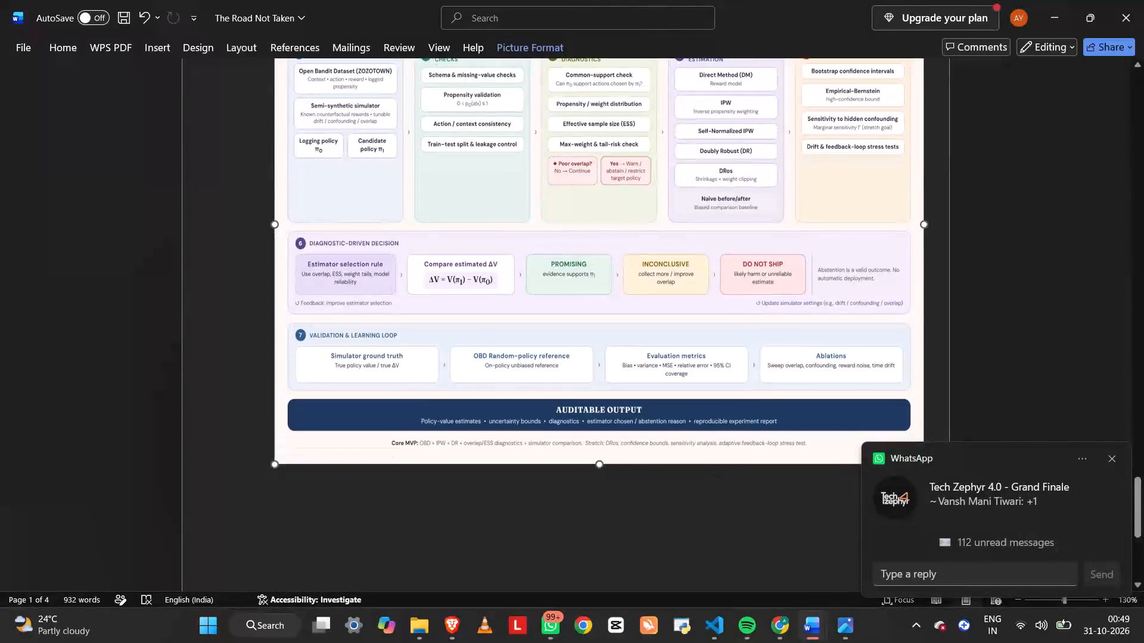
{"action": "left_click", "coordinate": [1106, 458]}
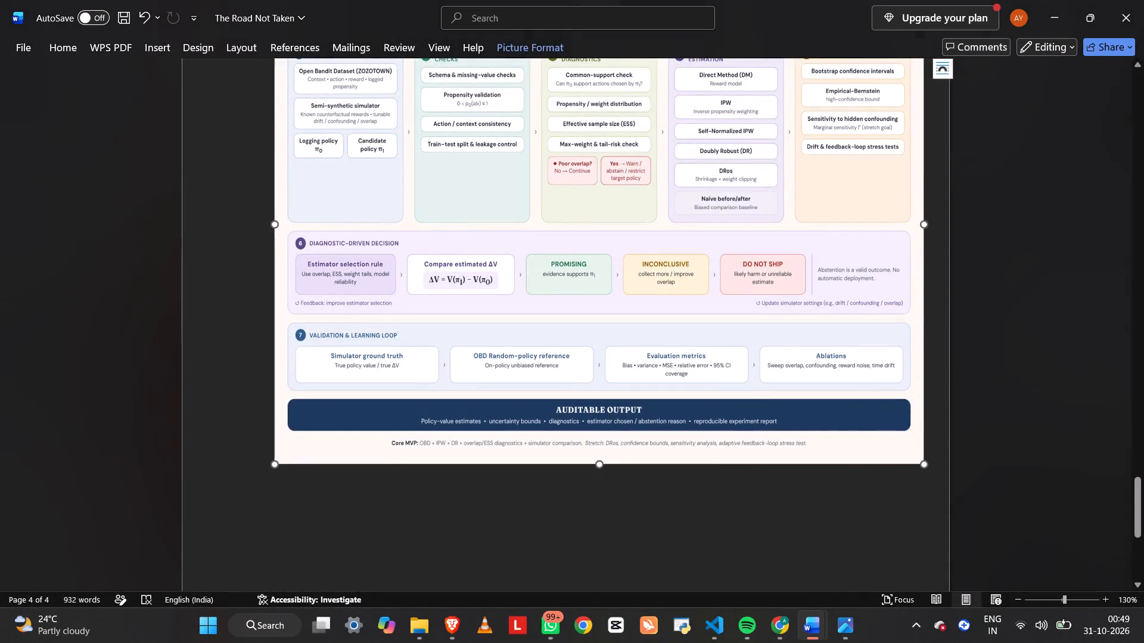
{"action": "left_click", "coordinate": [20, 53]}
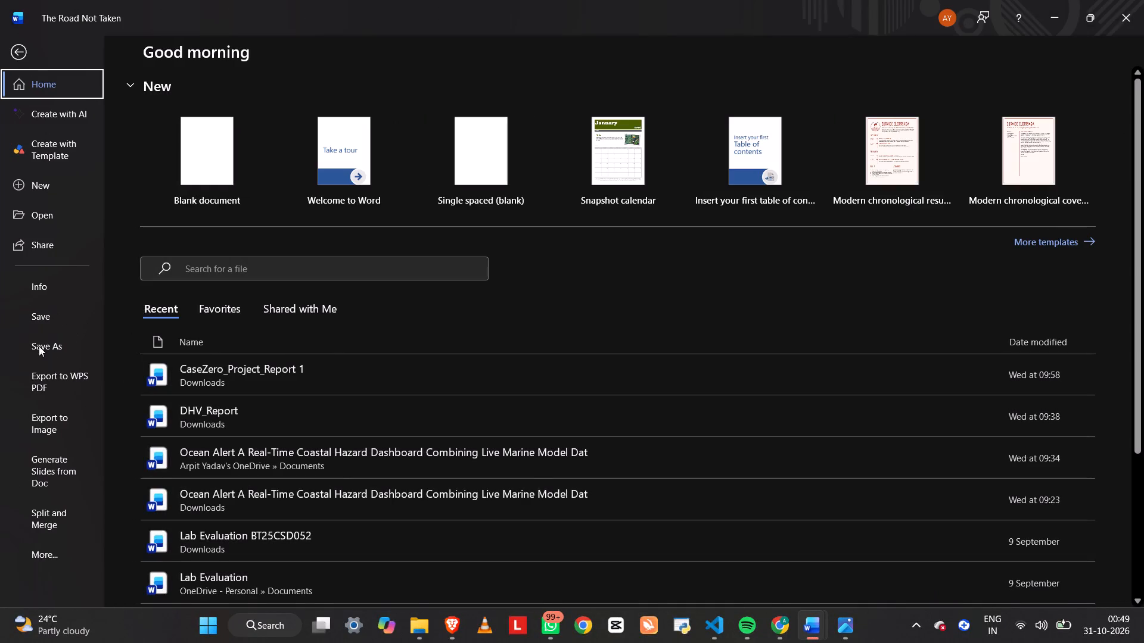
{"action": "left_click", "coordinate": [39, 348]}
{"action": "left_click", "coordinate": [212, 312]}
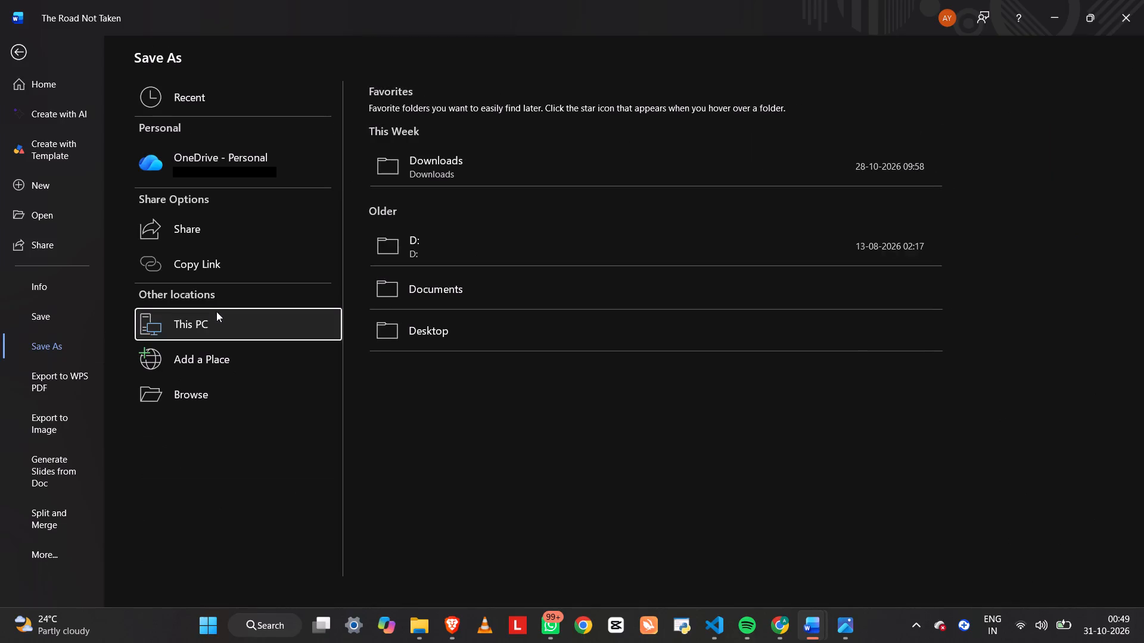
{"action": "left_click", "coordinate": [458, 187]}
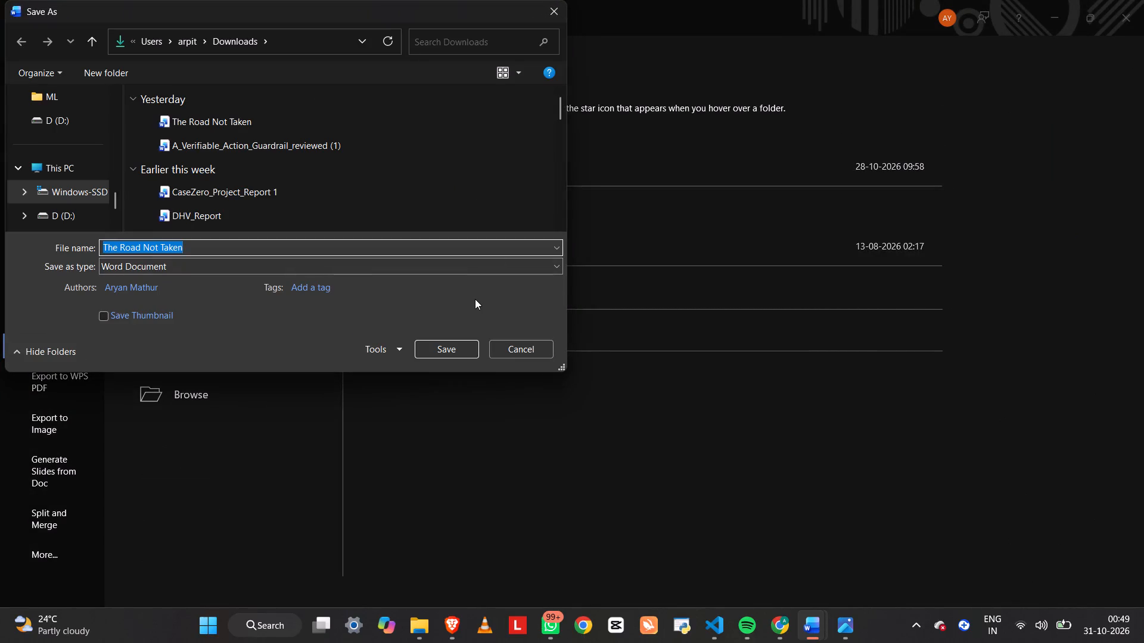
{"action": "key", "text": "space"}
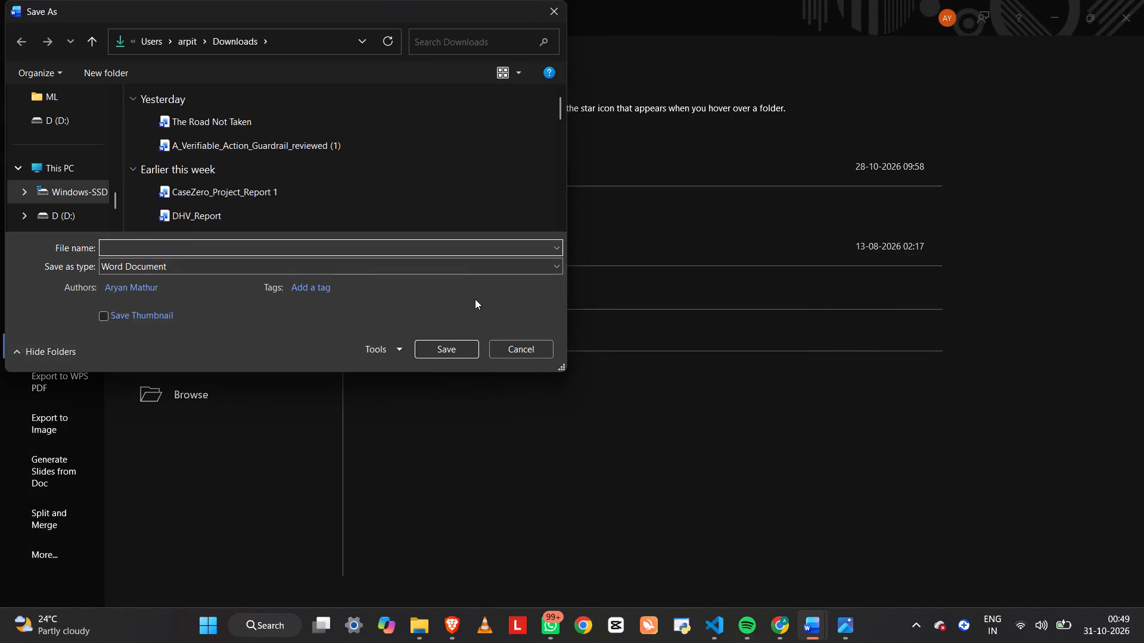
{"action": "key", "text": "ctrl+z"}
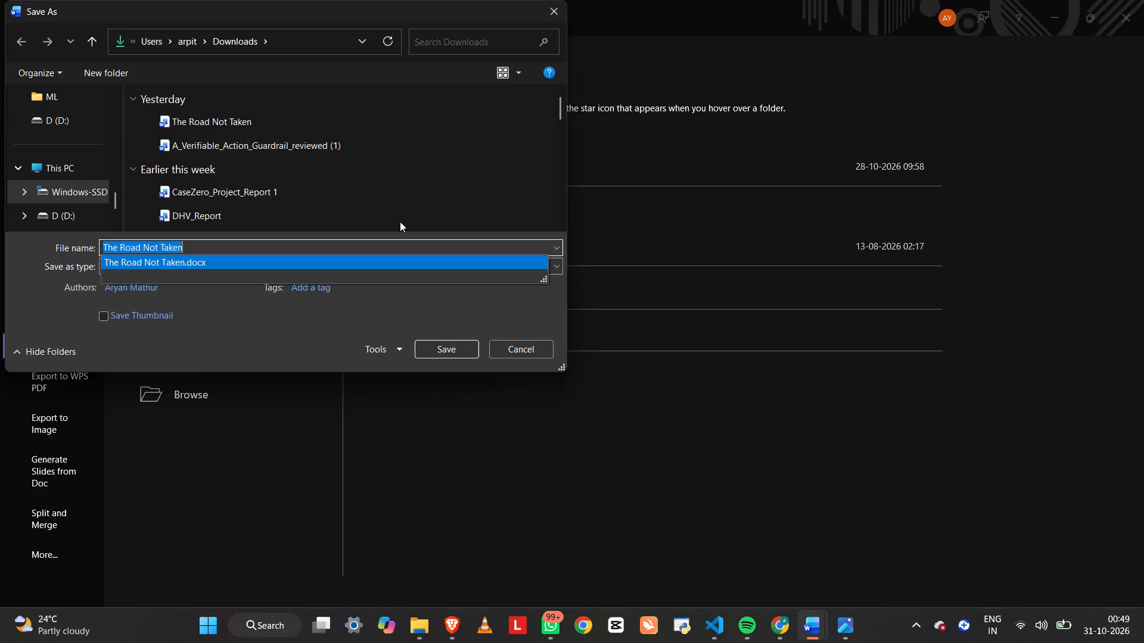
{"action": "left_click", "coordinate": [211, 243]}
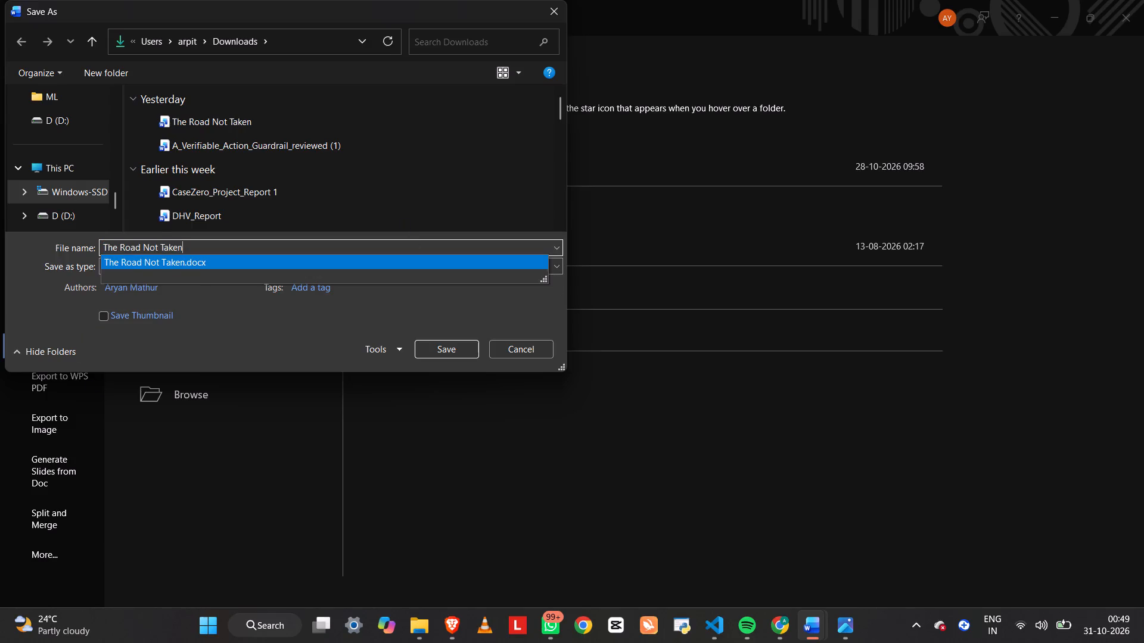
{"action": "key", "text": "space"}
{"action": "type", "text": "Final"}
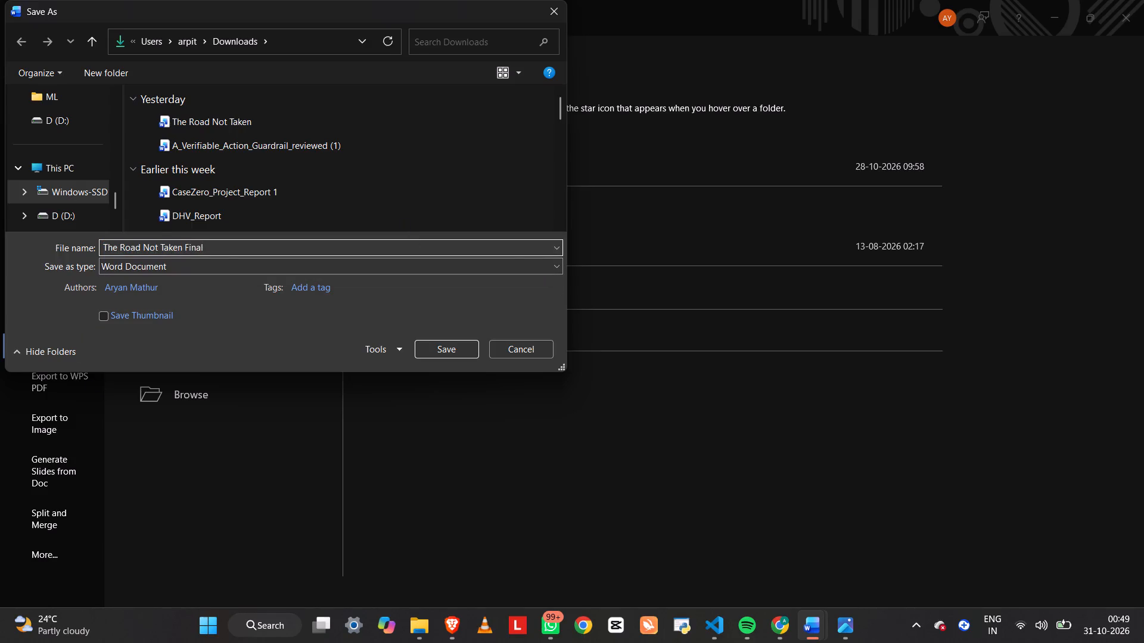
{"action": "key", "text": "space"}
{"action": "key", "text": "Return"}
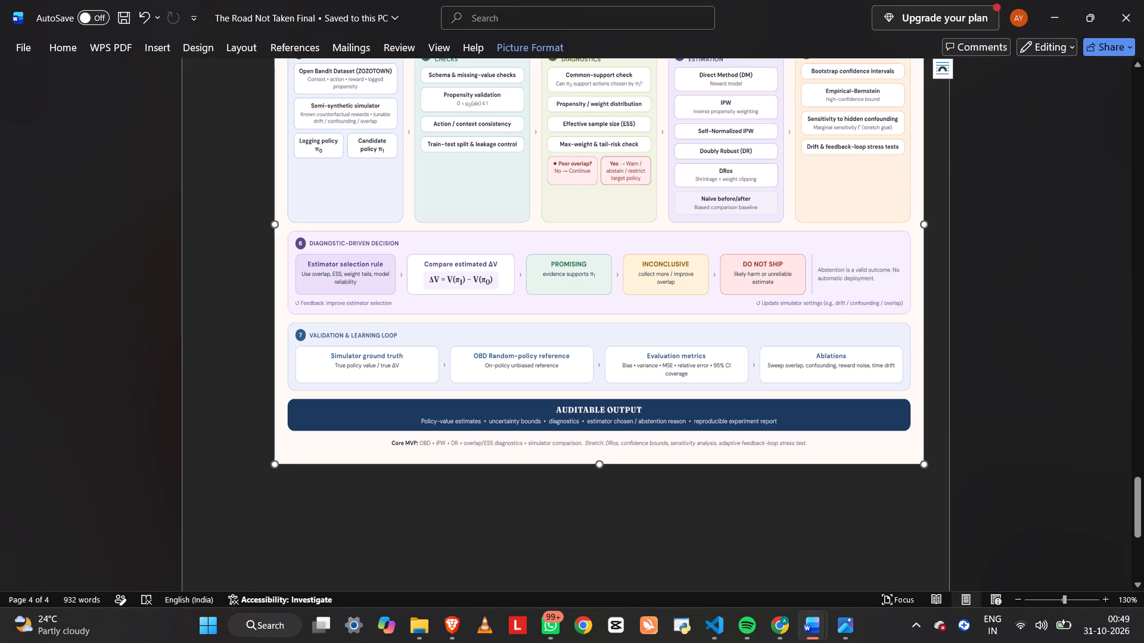
Switch to the Chrome browser.
{"action": "left_click", "coordinate": [776, 632]}
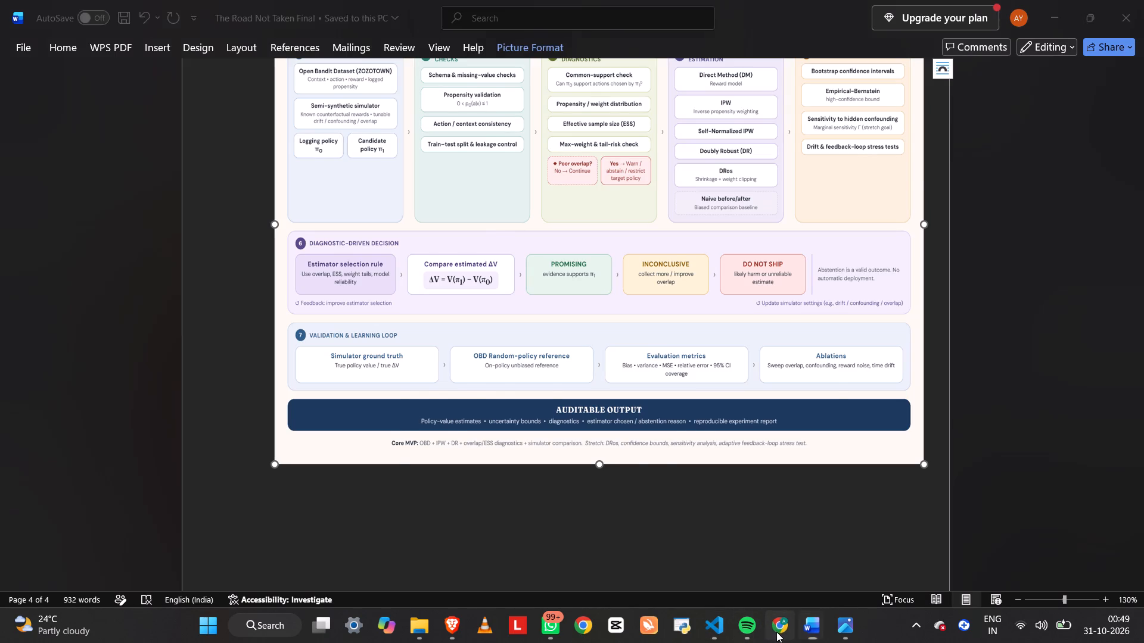